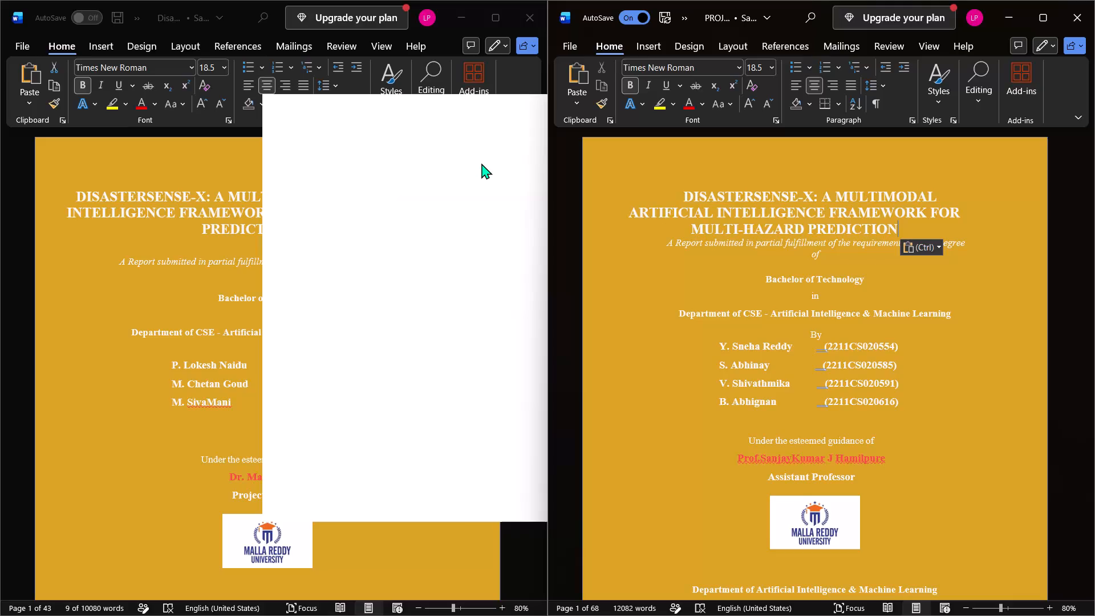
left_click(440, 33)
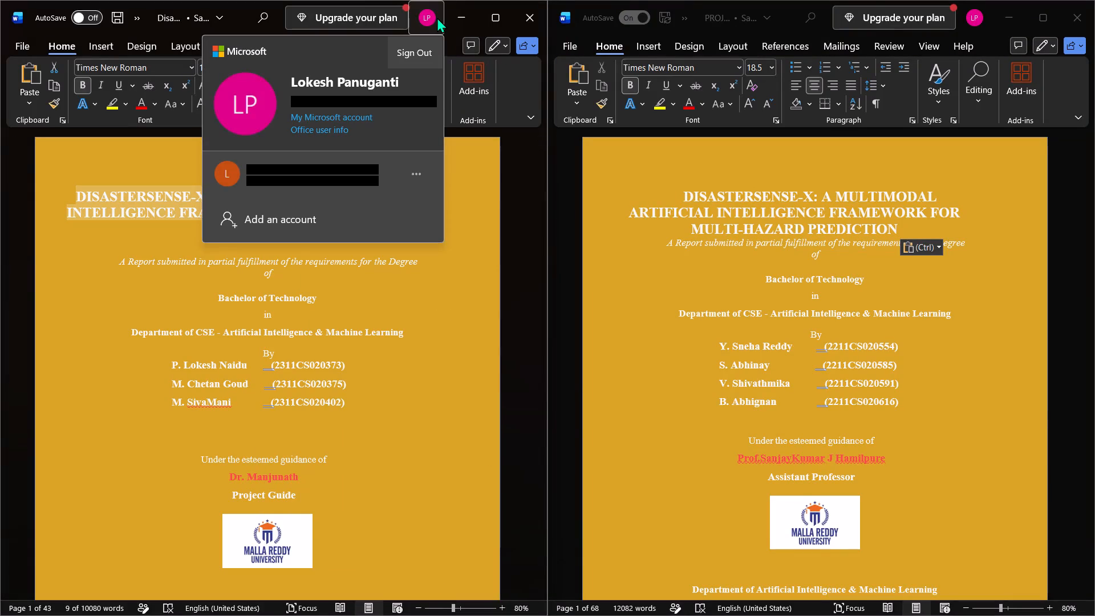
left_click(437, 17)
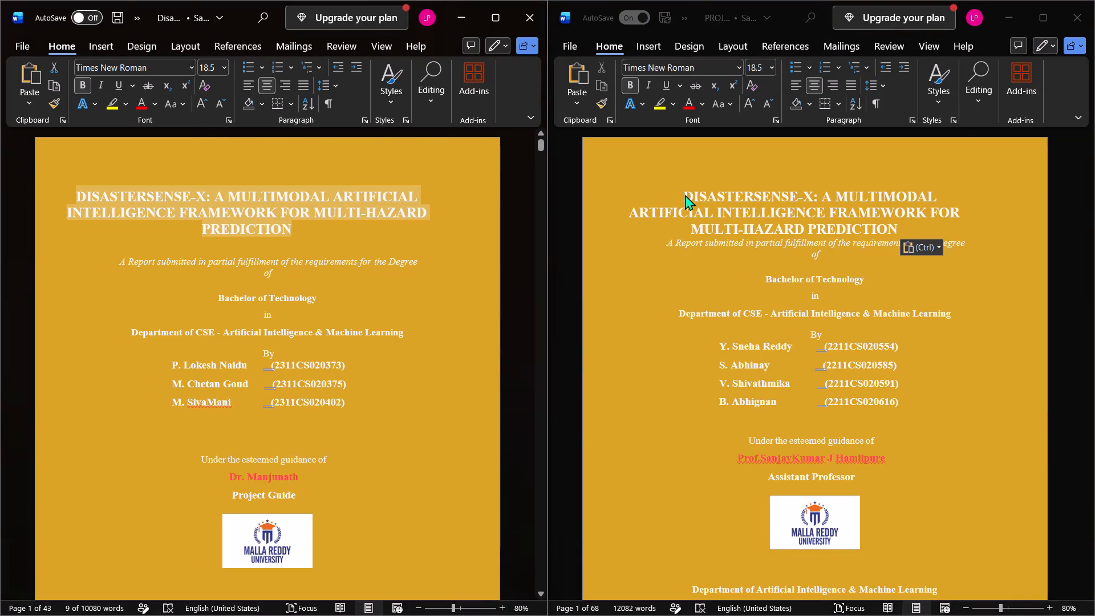
Trim the extra spaces before the DISASTERSENSE-X title on the 68-page report's cover, leaving a small indent of spaces.
left_click(685, 194)
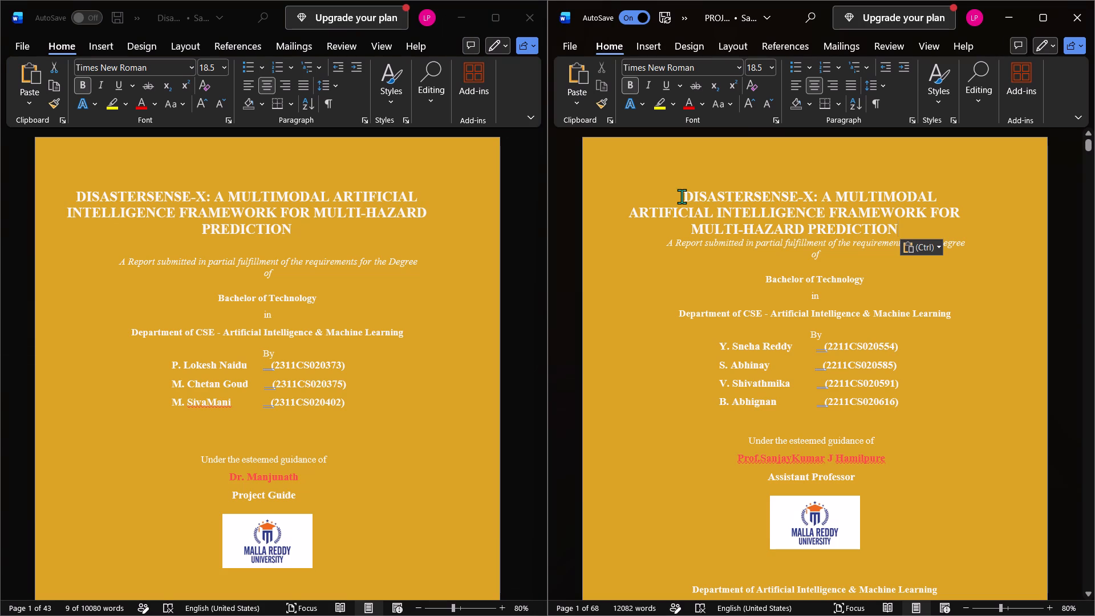
left_click(682, 196)
key("BackSpace")
key("BackSpace")
key("BackSpace")
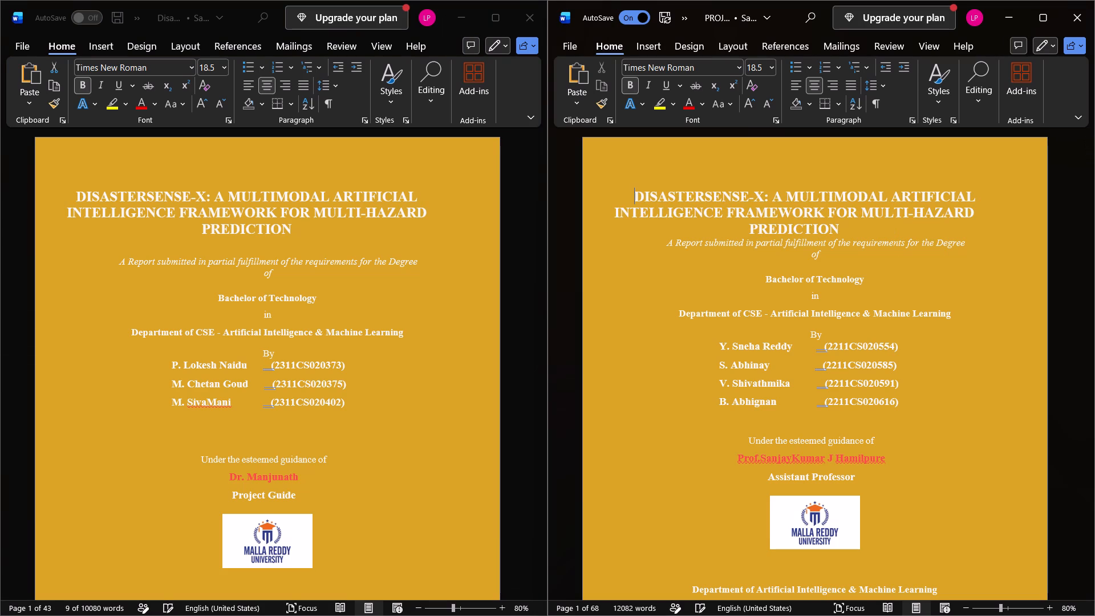
key("BackSpace")
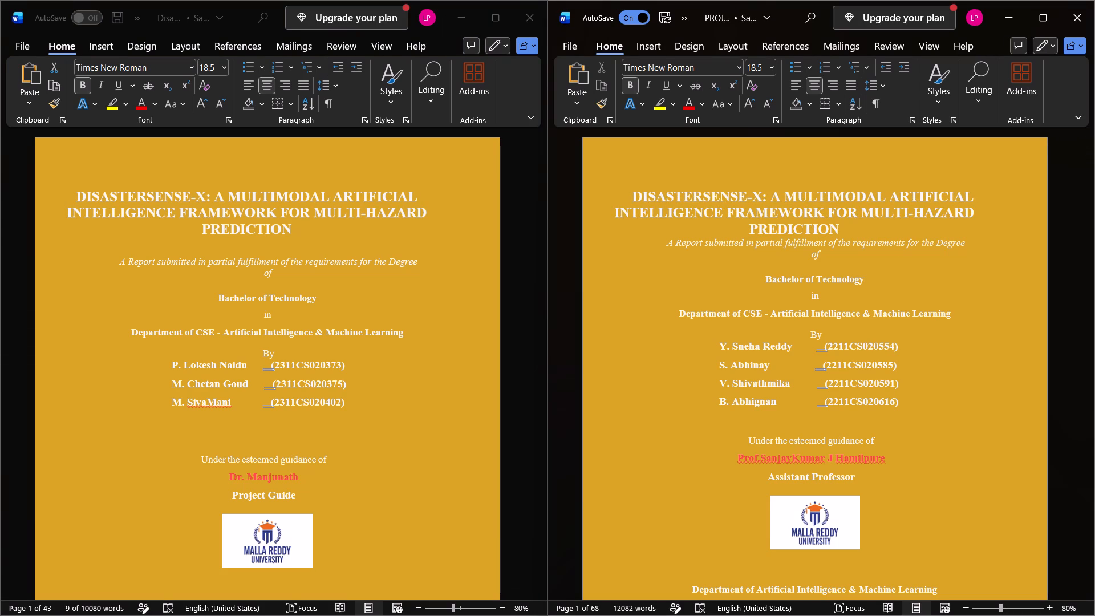
key("BackSpace")
key("BackSpace")
key("BackSpace")
key("BackSpace")
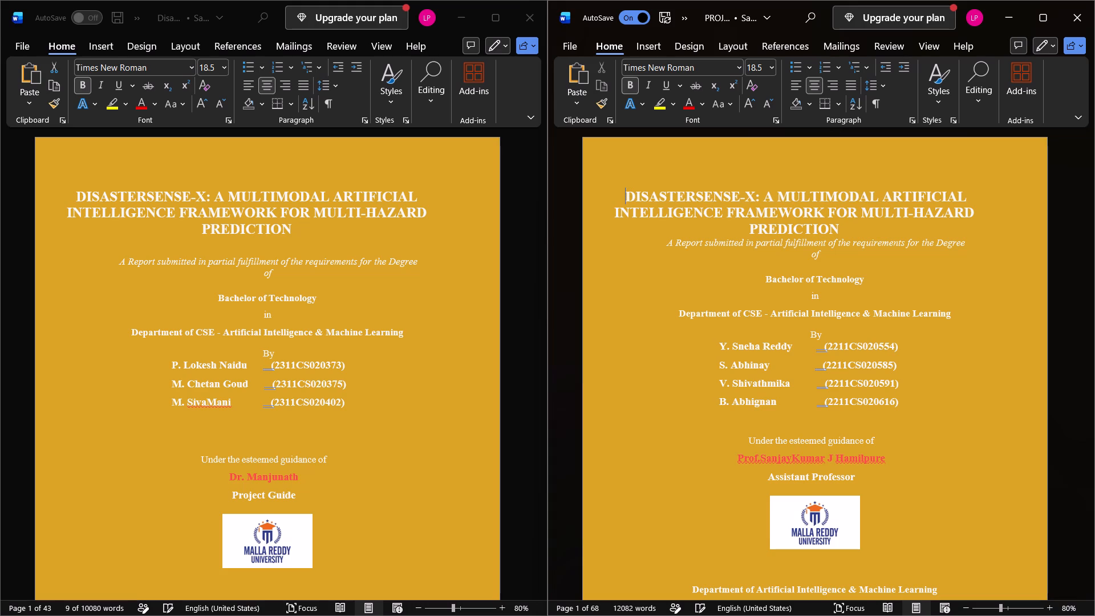
key("BackSpace")
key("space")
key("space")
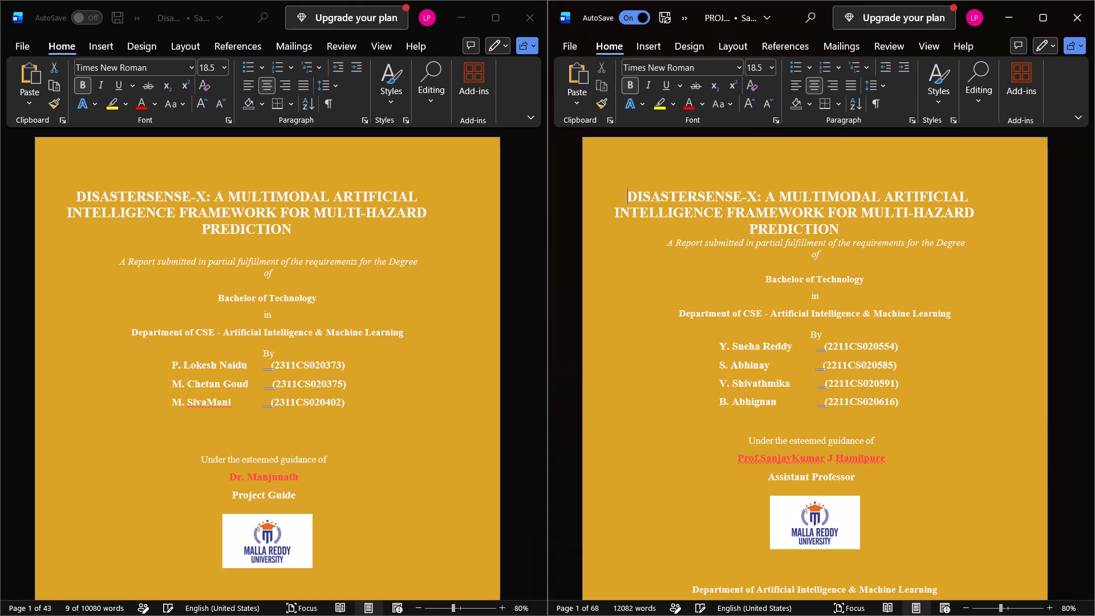
Replace the first team member's name on the 68-page report's cover with the first member's initial and given name from the 43-page report.
scroll(749, 214, "down", 1)
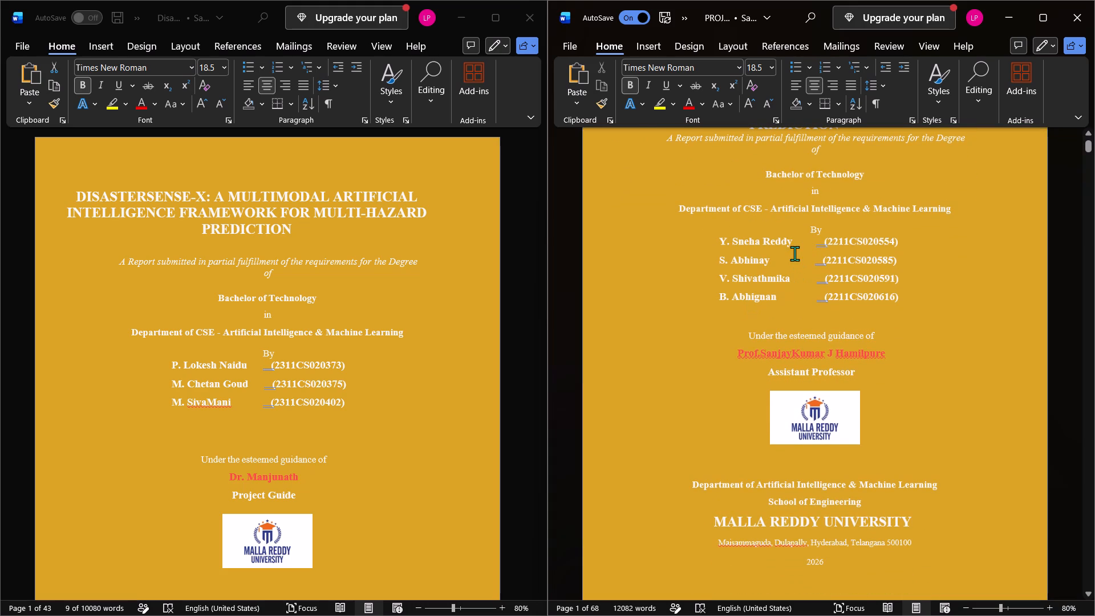
left_click(797, 244)
key("Left")
key("BackSpace")
key("BackSpace")
key("BackSpace")
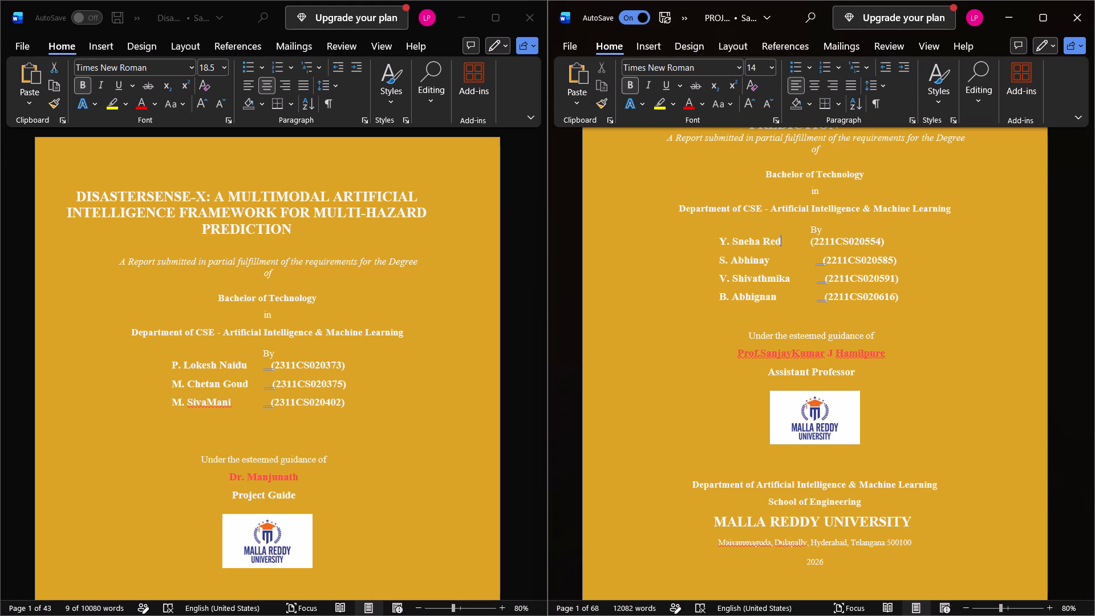
key("BackSpace")
key("BackSpace")
key("BackSpace")
key("BackSpace")
key("BackSpace")
key("BackSpace")
key("BackSpace")
key("BackSpace")
key("BackSpace")
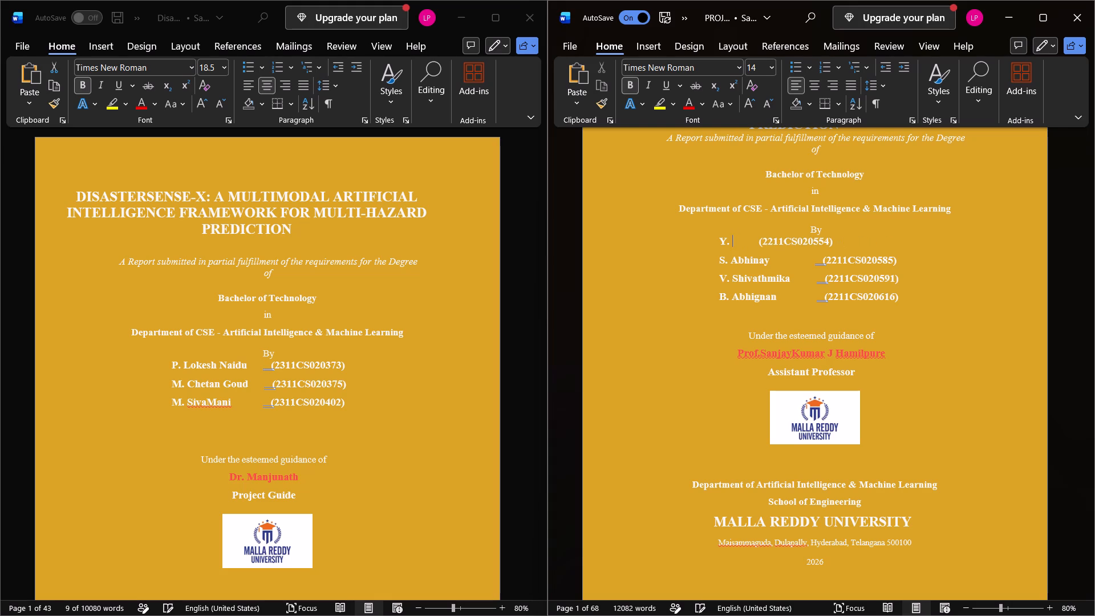
key("BackSpace")
key("BackSpace")
key("BackSpace")
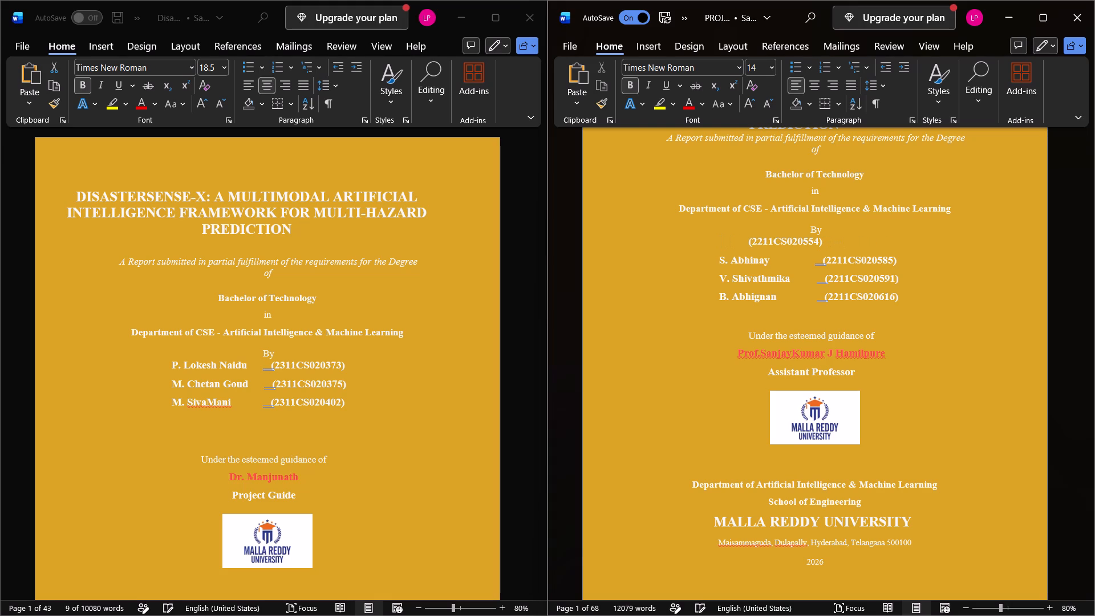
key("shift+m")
key("BackSpace")
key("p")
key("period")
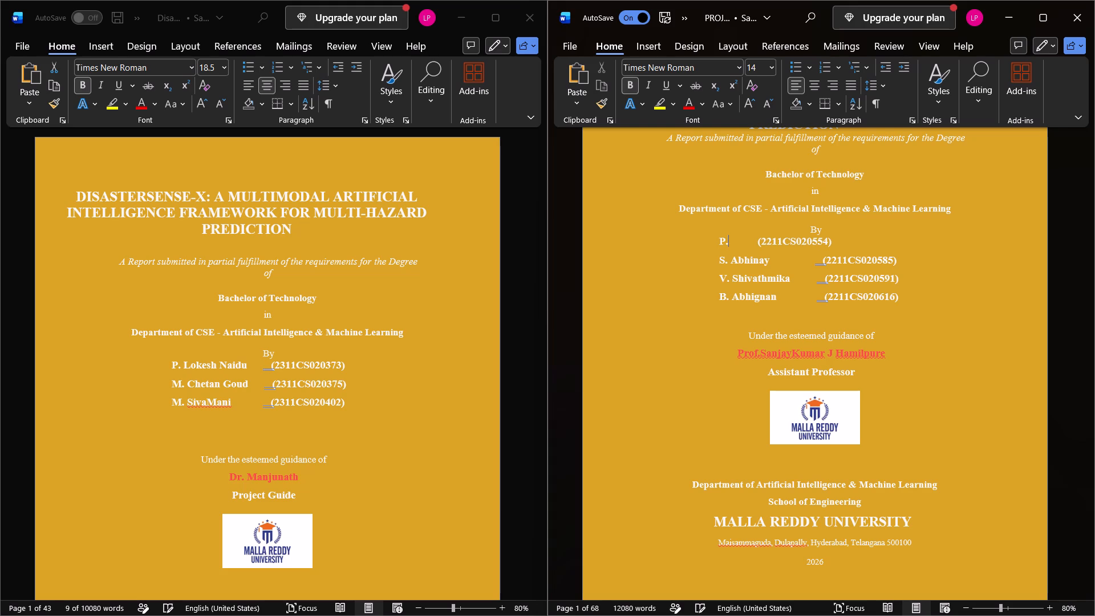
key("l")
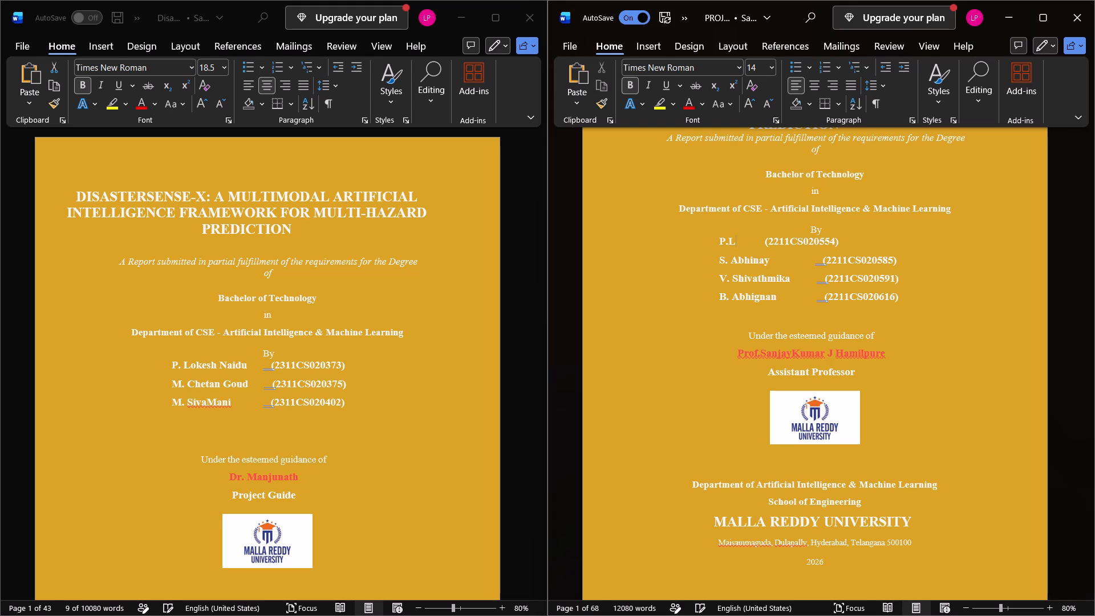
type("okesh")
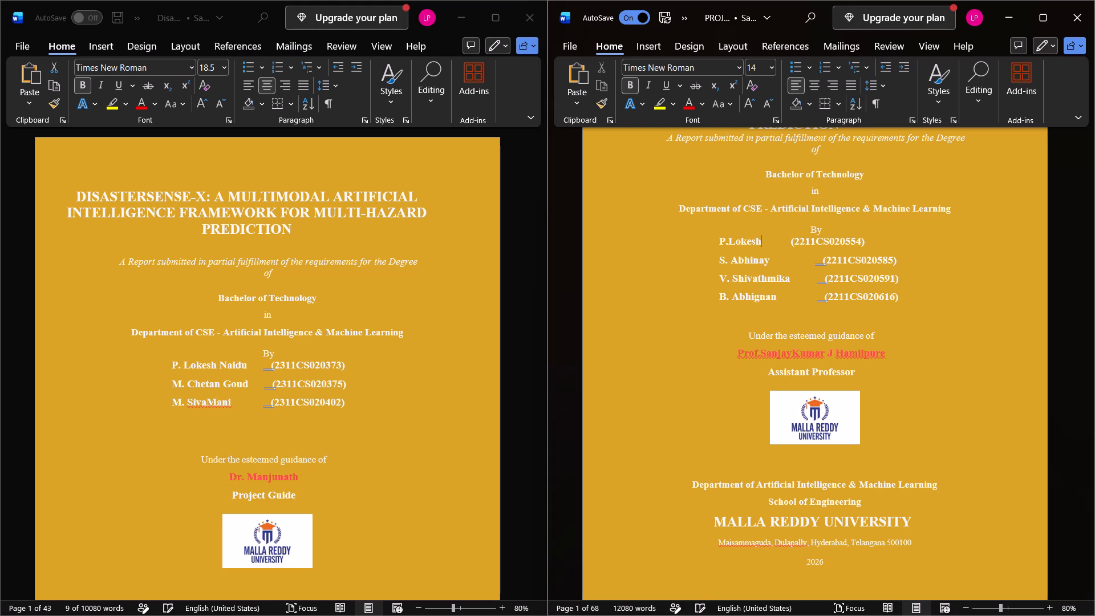
Adjust the first team member's name spacing by deleting two spaces after the name and adding one before it.
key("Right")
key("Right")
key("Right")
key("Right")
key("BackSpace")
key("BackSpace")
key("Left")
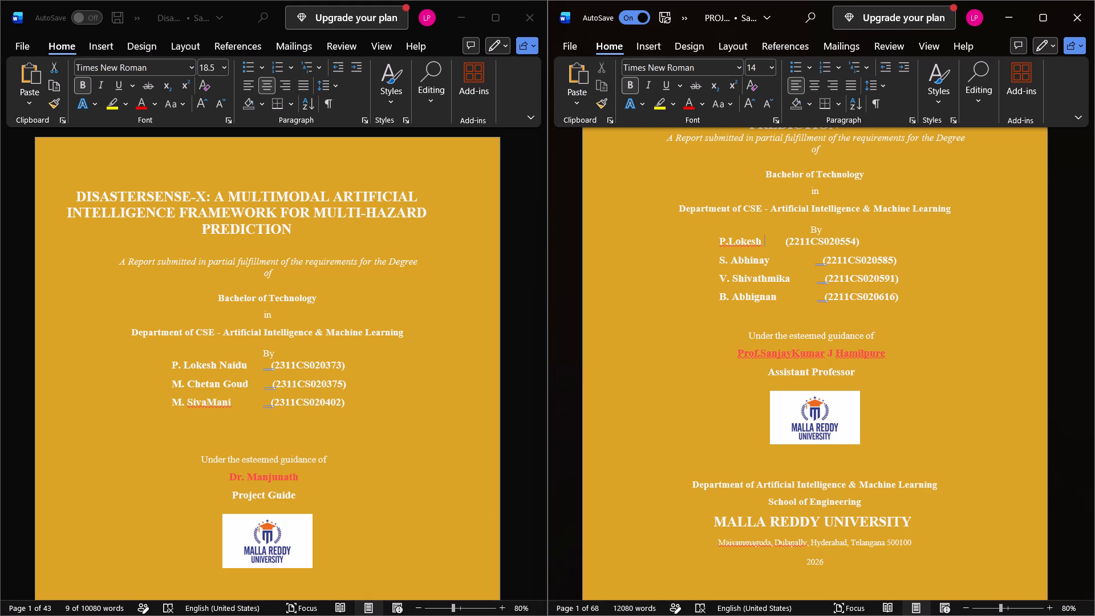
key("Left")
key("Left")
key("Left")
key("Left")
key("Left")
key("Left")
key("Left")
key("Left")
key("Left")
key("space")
Change the first team member's roll number to match the first member's roll number in the 43-page report.
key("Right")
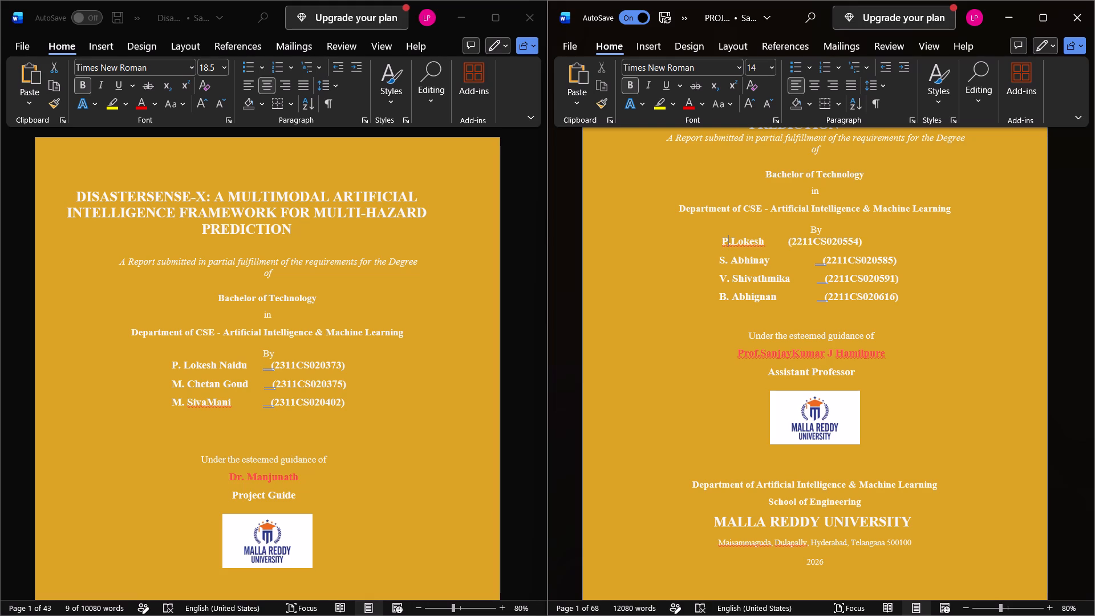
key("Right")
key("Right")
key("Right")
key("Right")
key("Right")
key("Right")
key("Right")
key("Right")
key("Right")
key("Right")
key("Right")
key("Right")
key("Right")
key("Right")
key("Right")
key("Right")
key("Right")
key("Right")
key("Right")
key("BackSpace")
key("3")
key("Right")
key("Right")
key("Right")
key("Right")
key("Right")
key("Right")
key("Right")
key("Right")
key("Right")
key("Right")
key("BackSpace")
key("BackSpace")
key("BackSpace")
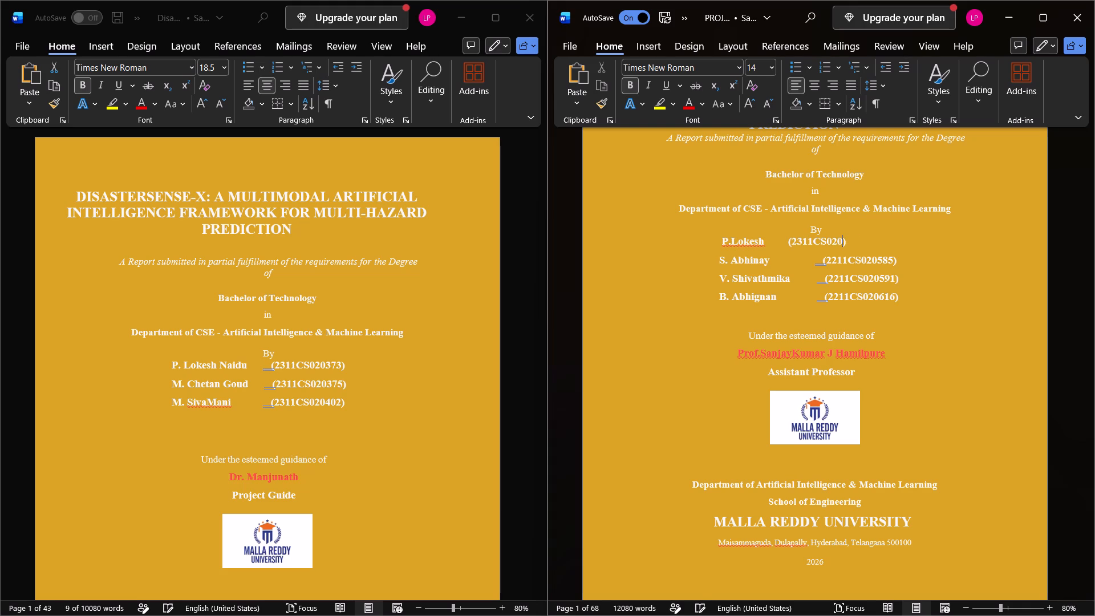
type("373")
Change the second team member's roll number to match the second member's roll number in the 43-page report.
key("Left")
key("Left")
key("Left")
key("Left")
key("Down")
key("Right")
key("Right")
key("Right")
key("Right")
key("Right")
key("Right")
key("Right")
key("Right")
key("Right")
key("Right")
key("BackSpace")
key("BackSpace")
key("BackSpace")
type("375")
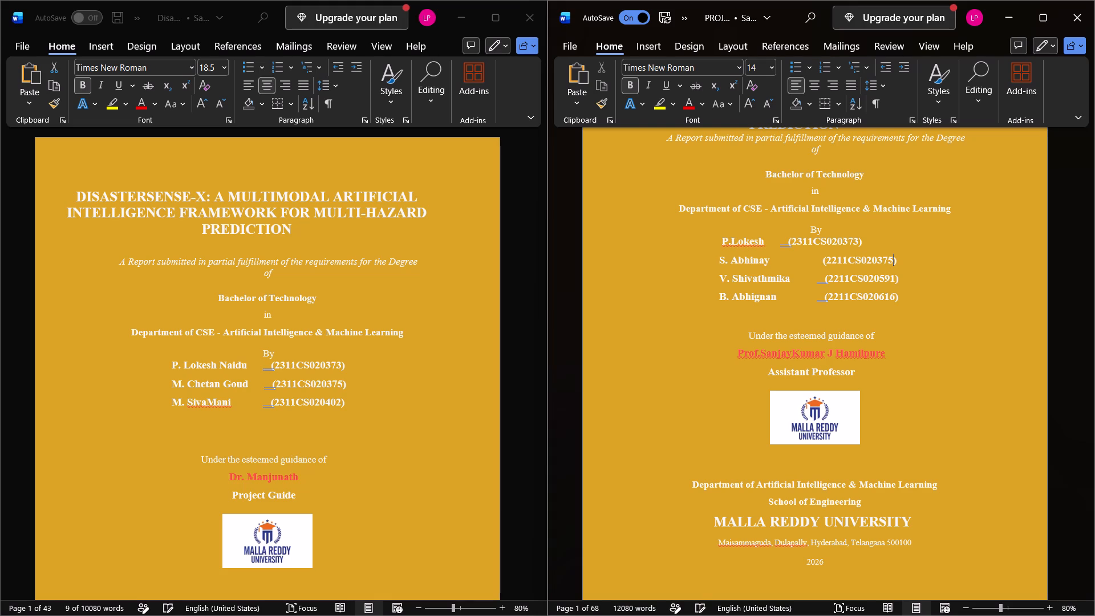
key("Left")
left_click(834, 258)
key("BackSpace")
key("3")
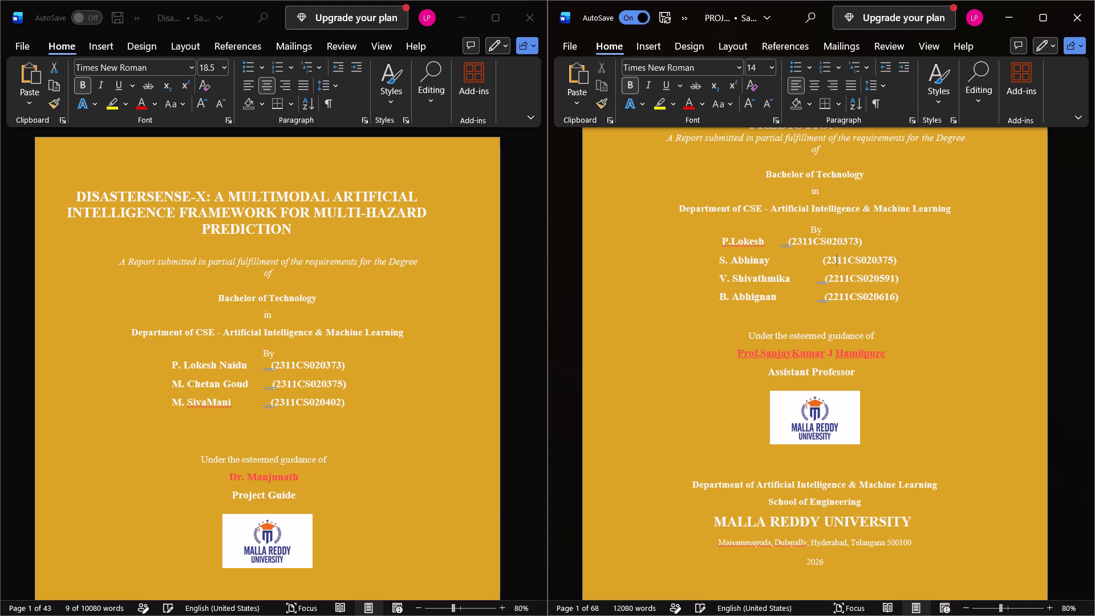
Replace the second team member's name on the 68-page report's cover with the second member's initial and full name from the 43-page report.
left_click(772, 258)
key("BackSpace")
key("BackSpace")
key("BackSpace")
key("BackSpace")
key("BackSpace")
key("BackSpace")
key("BackSpace")
key("BackSpace")
key("BackSpace")
key("BackSpace")
key("BackSpace")
key("BackSpace")
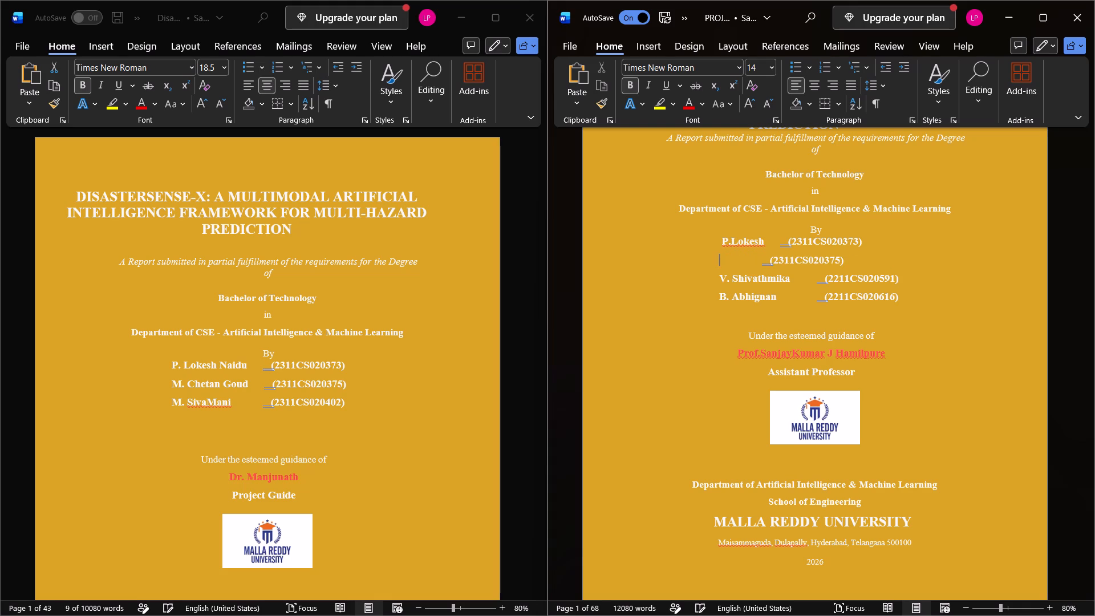
key("BackSpace")
key("Return")
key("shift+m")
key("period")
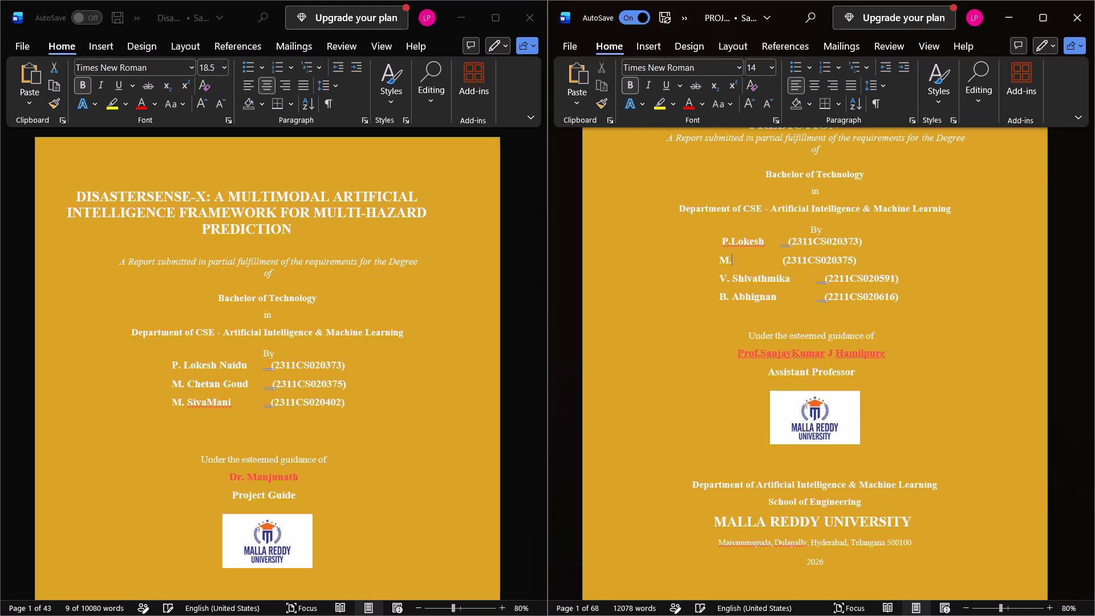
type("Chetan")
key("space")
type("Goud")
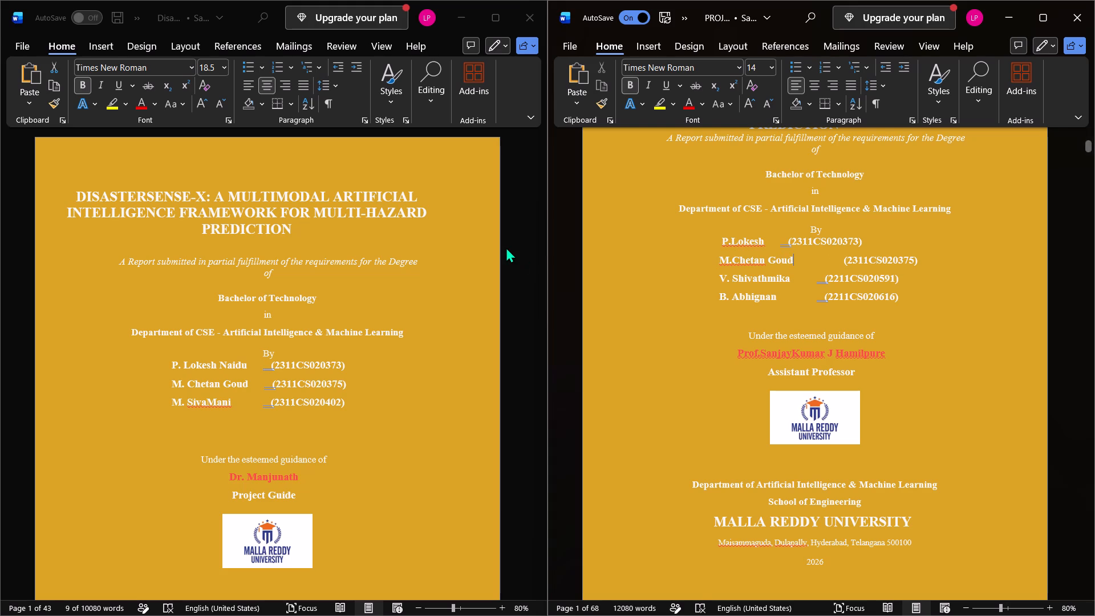
Trim the gap after the first team member's given name and add the surname shown in the 43-page report.
left_click(778, 246)
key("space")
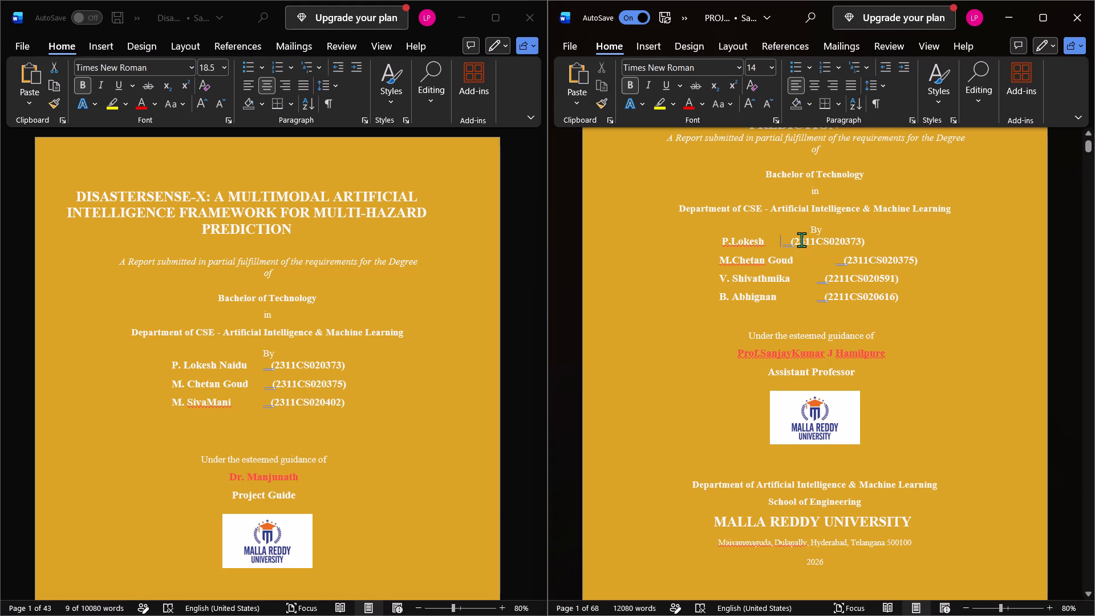
key("BackSpace")
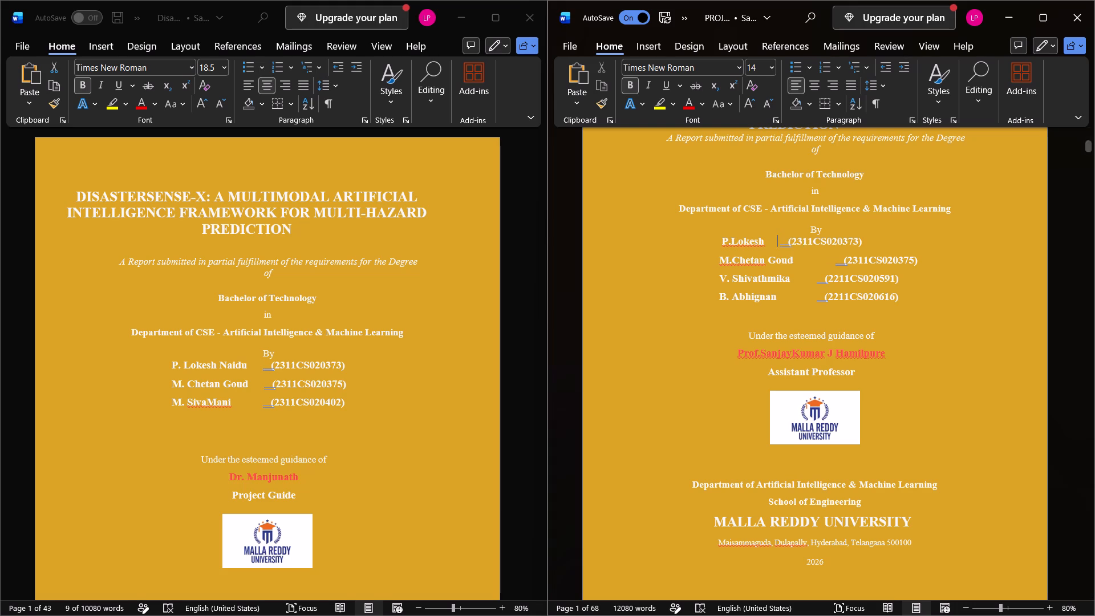
key("BackSpace")
key("BackSpace")
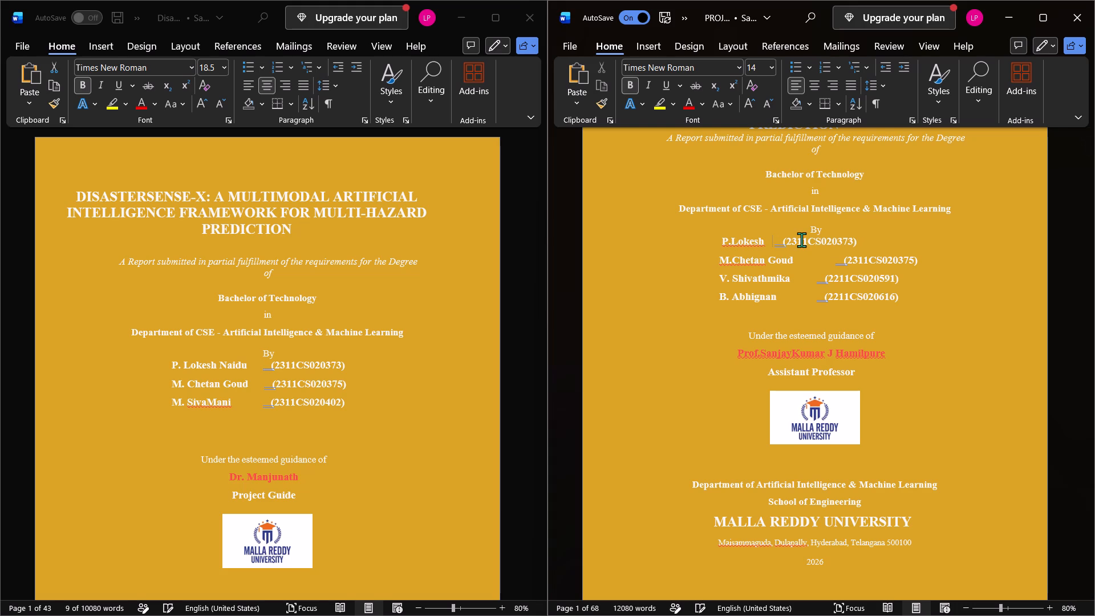
key("BackSpace")
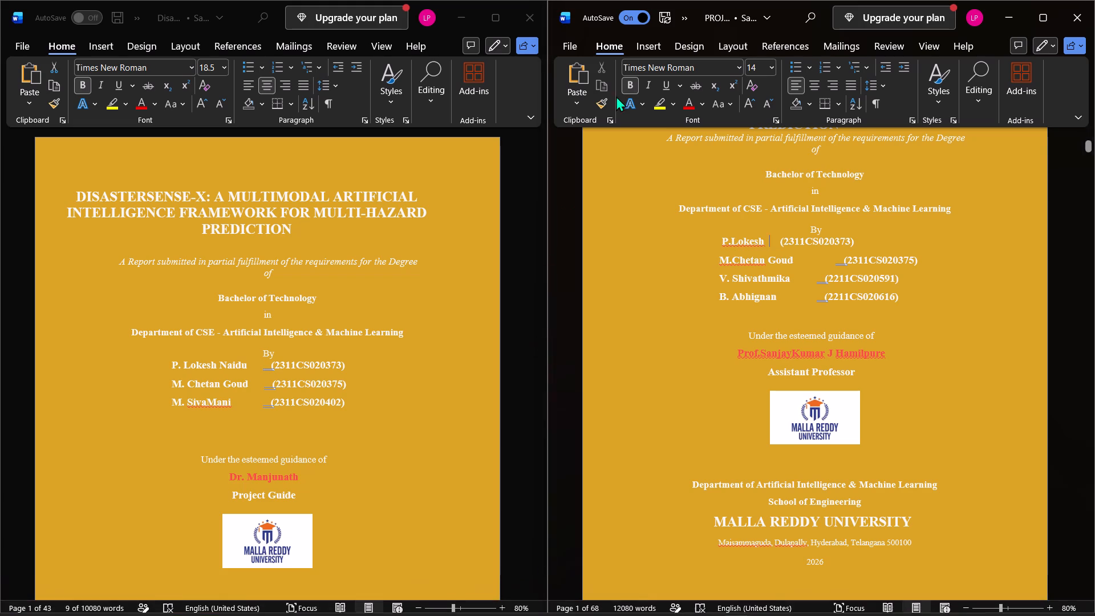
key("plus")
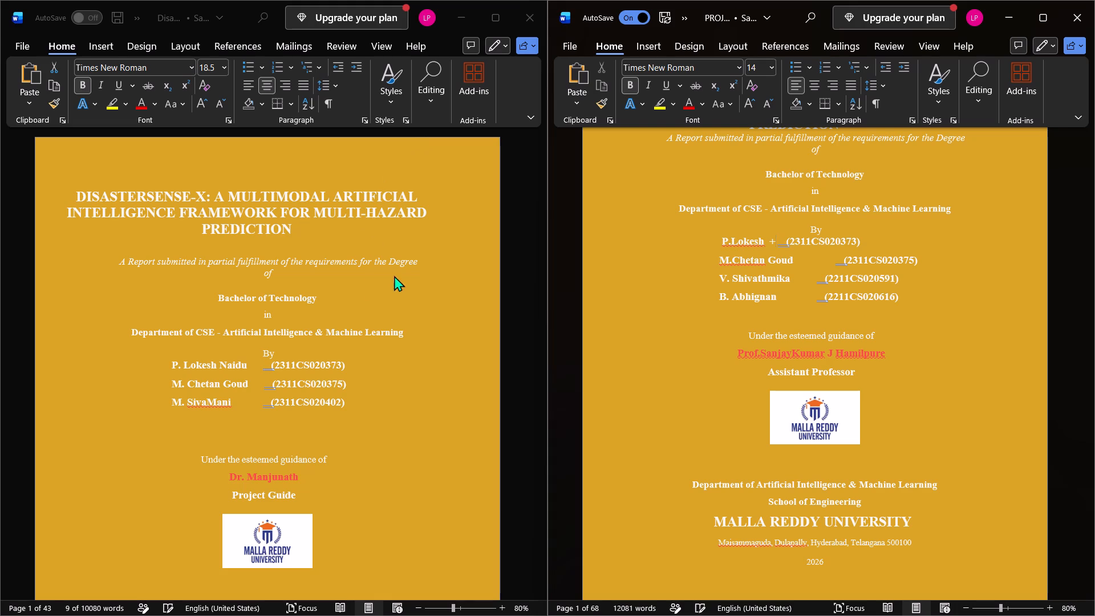
key("Return")
key("ctrl+z")
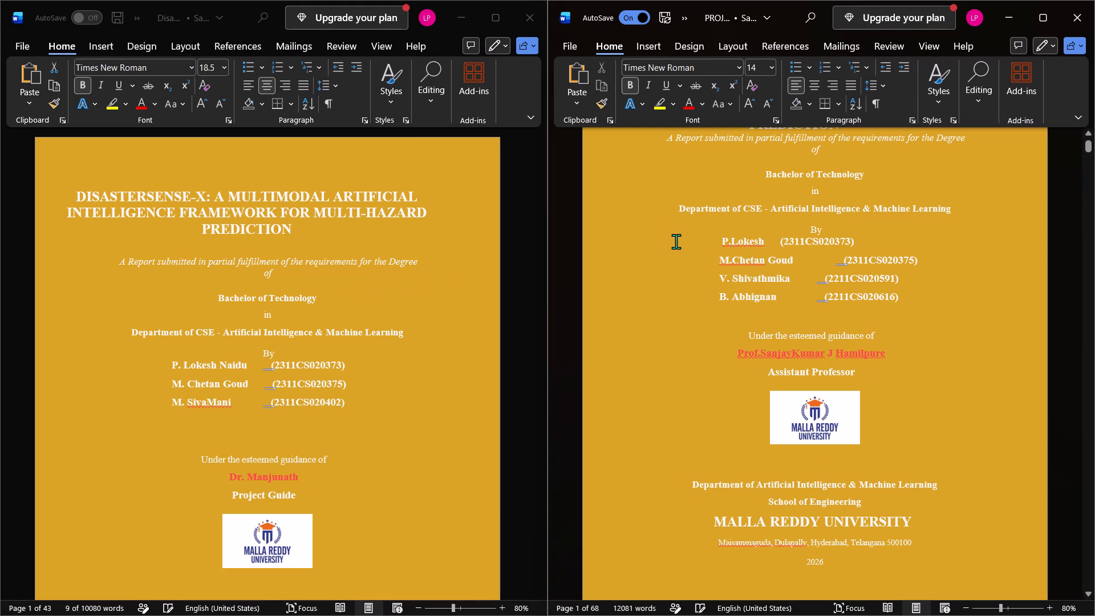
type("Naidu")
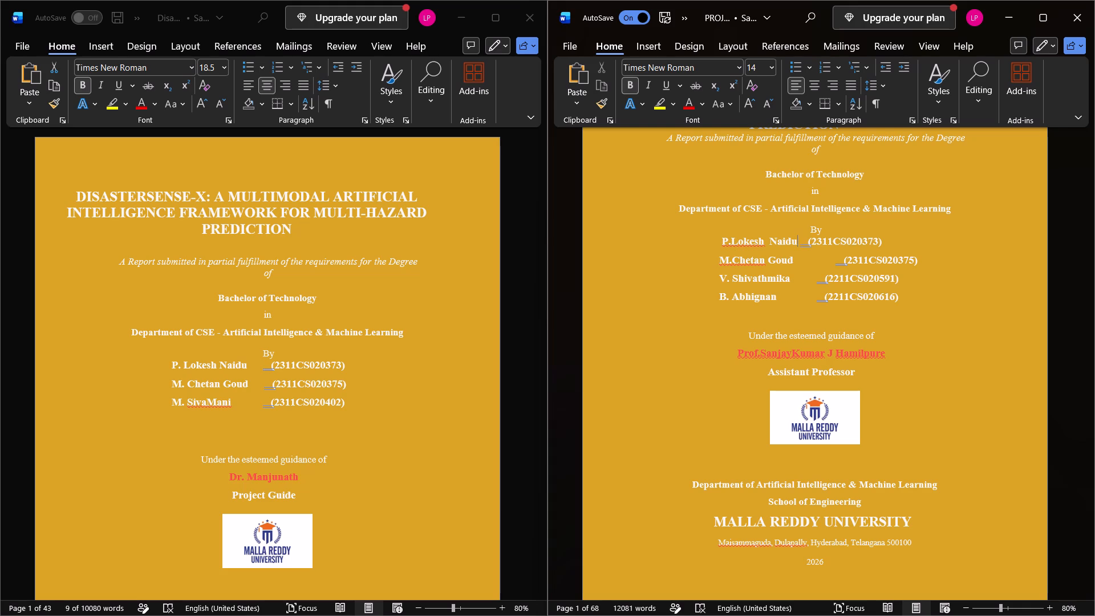
Indent the first team member's name by four spaces and widen the gap before the roll number by three spaces.
scroll(1007, 233, "down", 1)
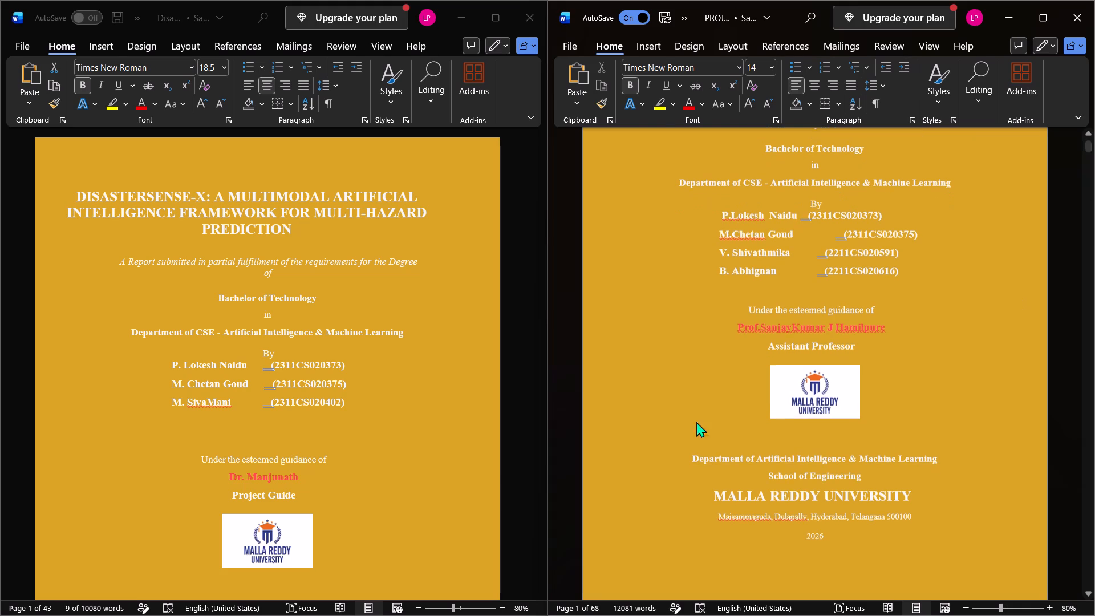
scroll(494, 465, "up", 2)
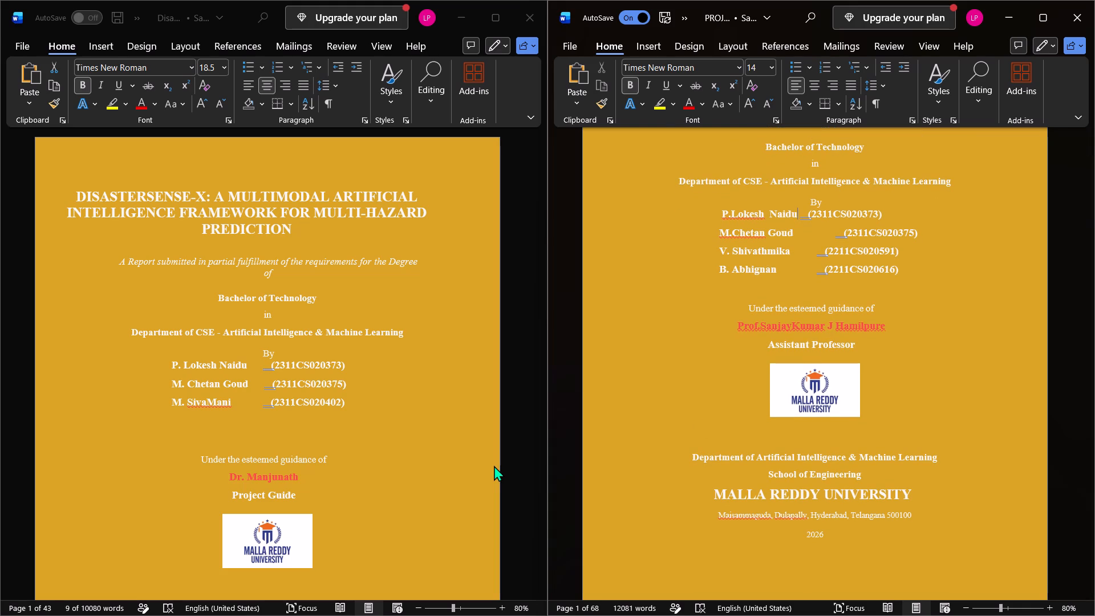
scroll(494, 465, "down", 1)
scroll(494, 465, "up", 1)
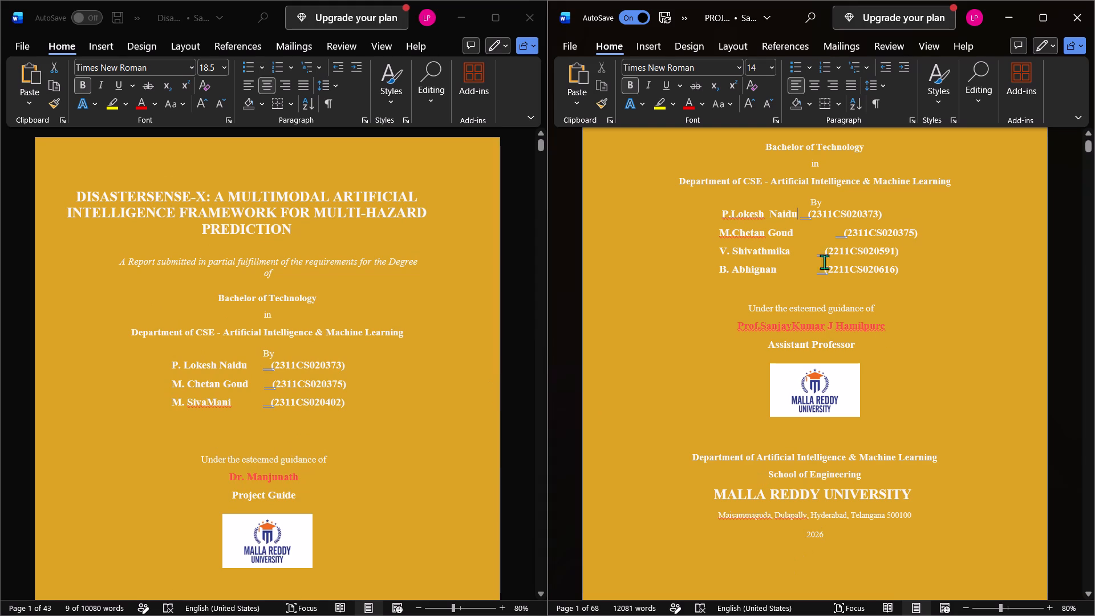
scroll(762, 268, "up", 5)
scroll(763, 268, "down", 1)
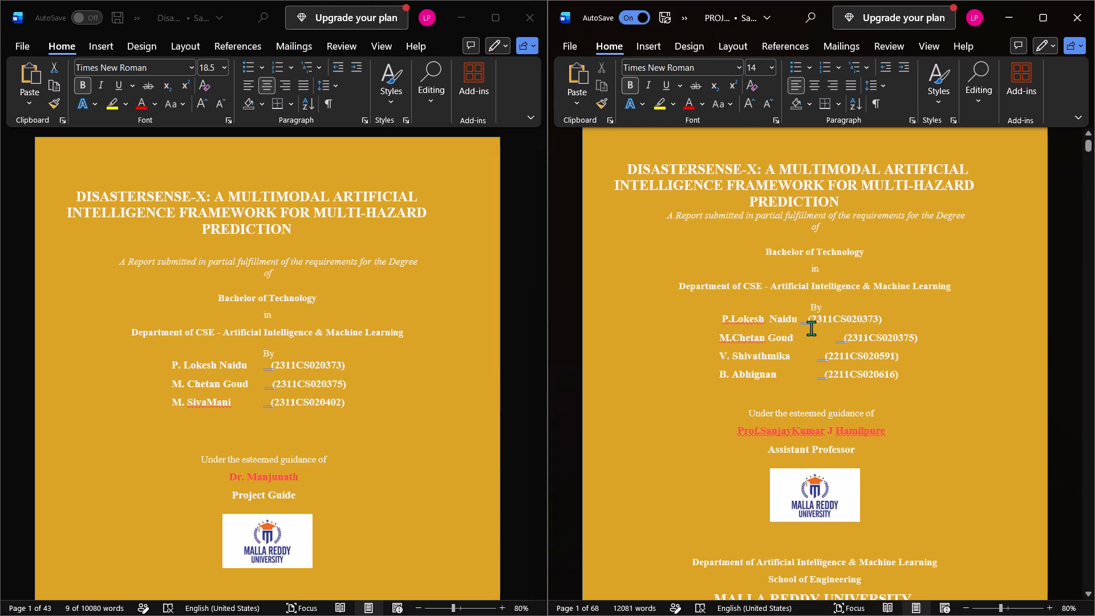
left_click(809, 323)
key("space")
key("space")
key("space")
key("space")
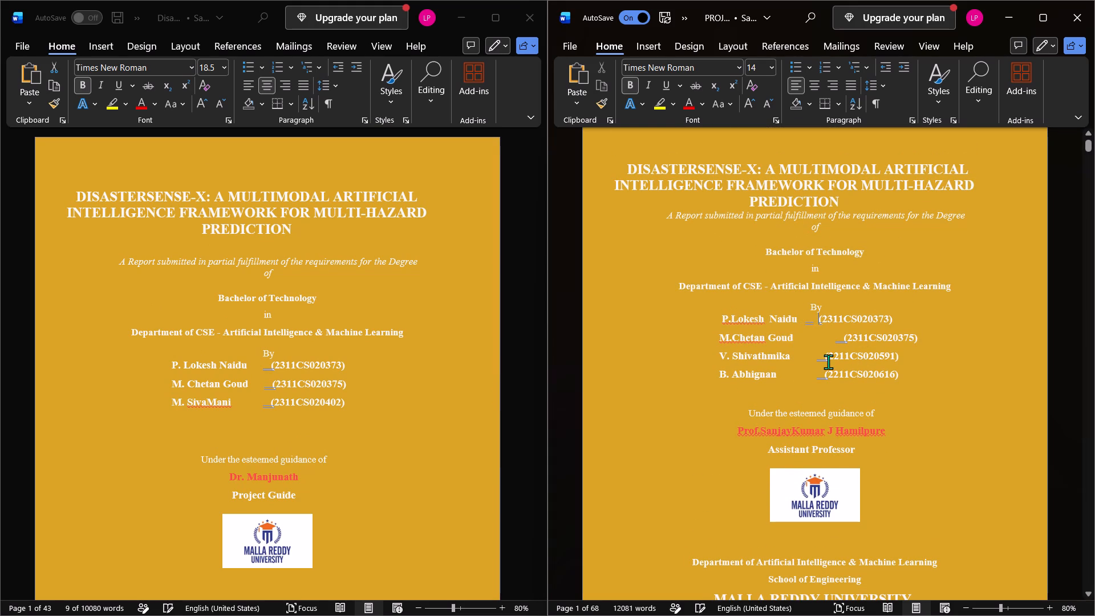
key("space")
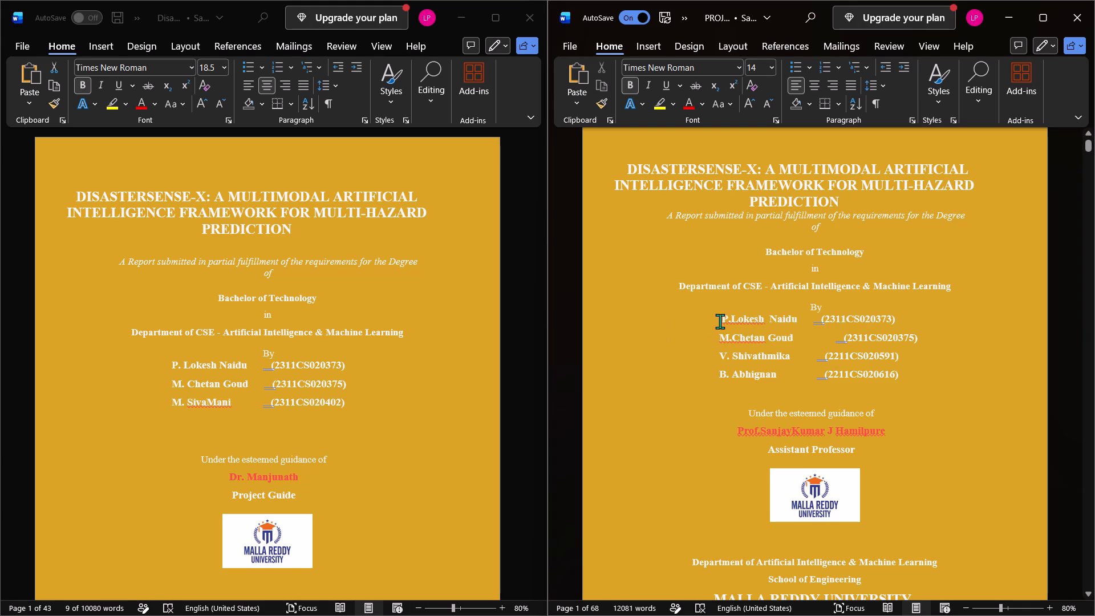
left_click(720, 321)
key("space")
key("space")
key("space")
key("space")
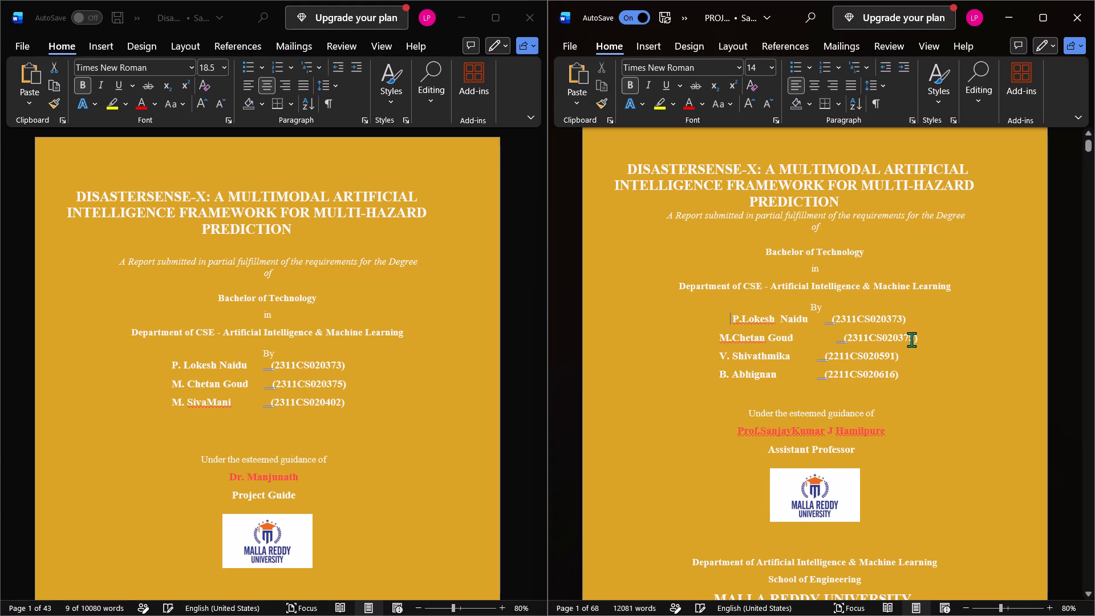
left_click(828, 323)
key("BackSpace")
key("BackSpace")
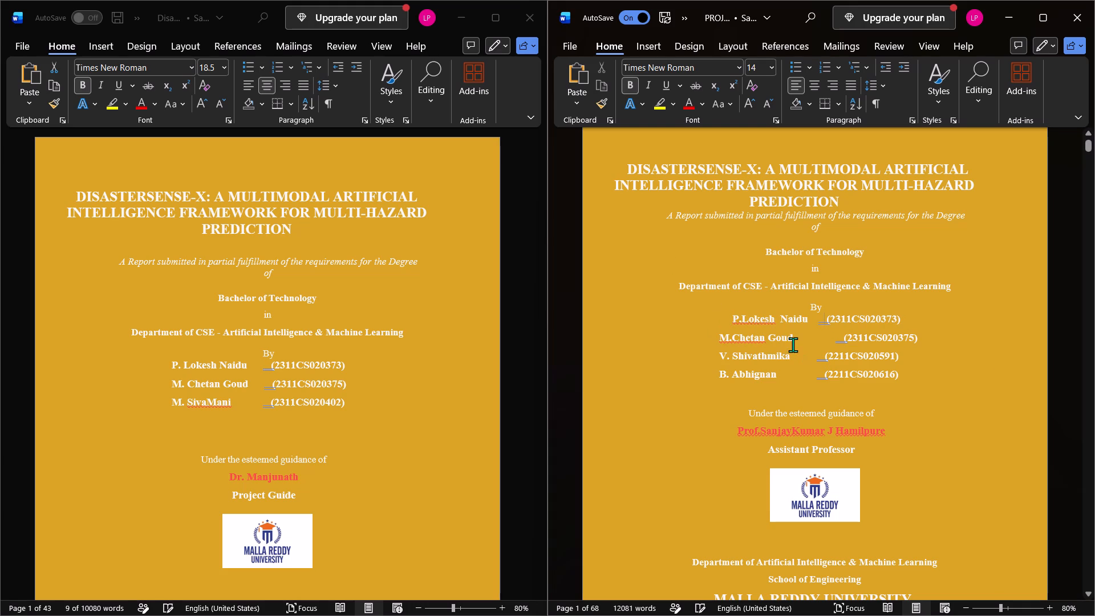
Indent the second team member's name by five spaces and shorten the gap before the roll number to roughly align with the first row.
left_click(720, 339)
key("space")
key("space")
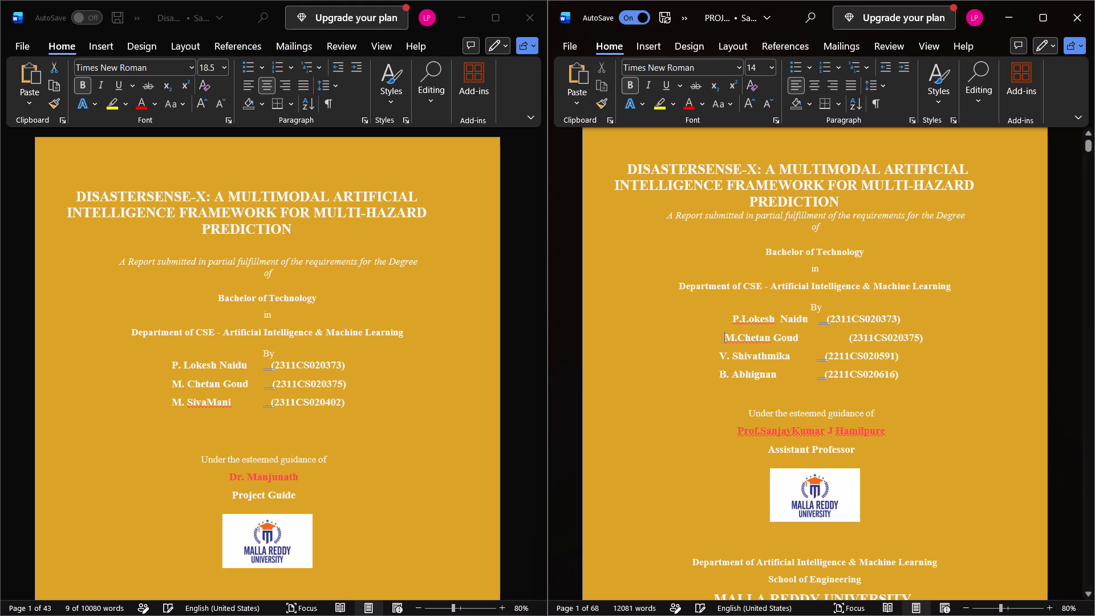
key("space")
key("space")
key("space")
left_click_drag(855, 335, 853, 337)
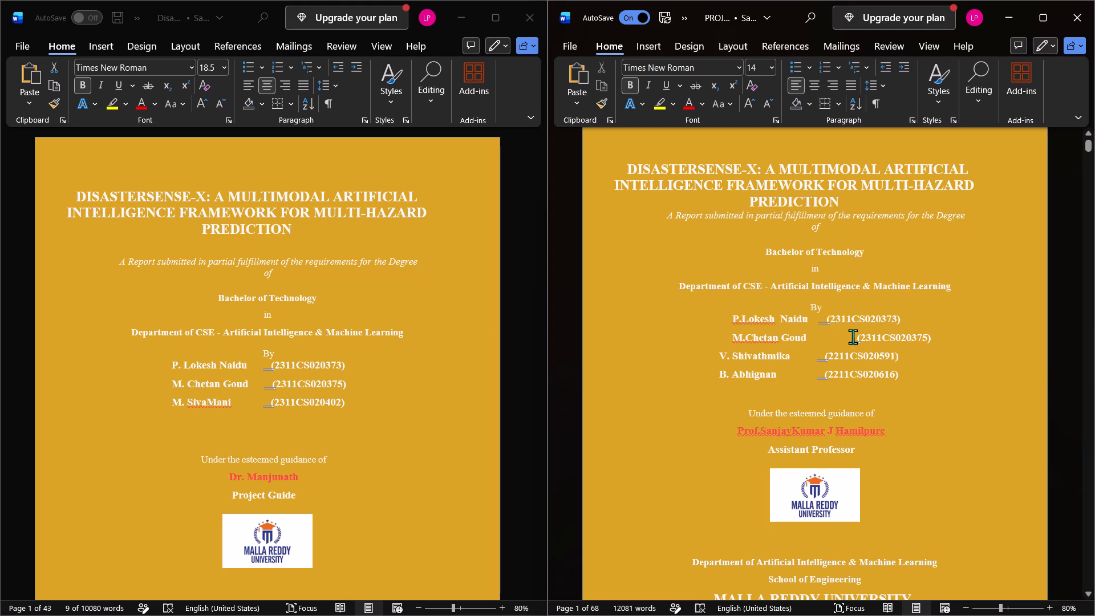
left_click_drag(853, 337, 832, 337)
left_click_drag(832, 337, 829, 337)
key("BackSpace")
key("BackSpace")
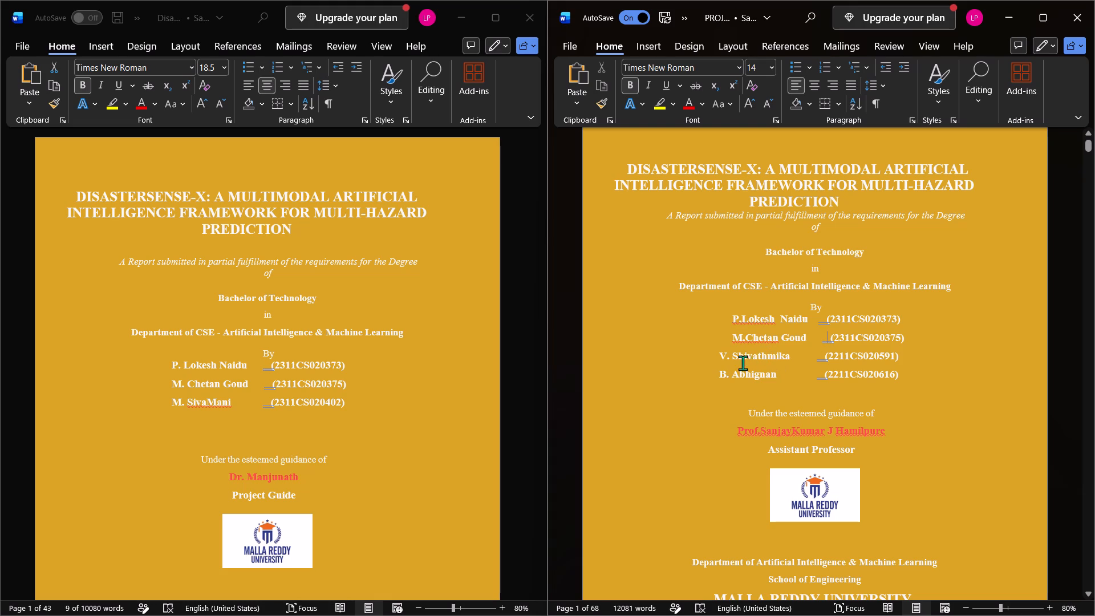
Delete the fourth team member's entire row, name and roll number, from the 68-page report's cover.
left_click_drag(906, 374, 891, 379)
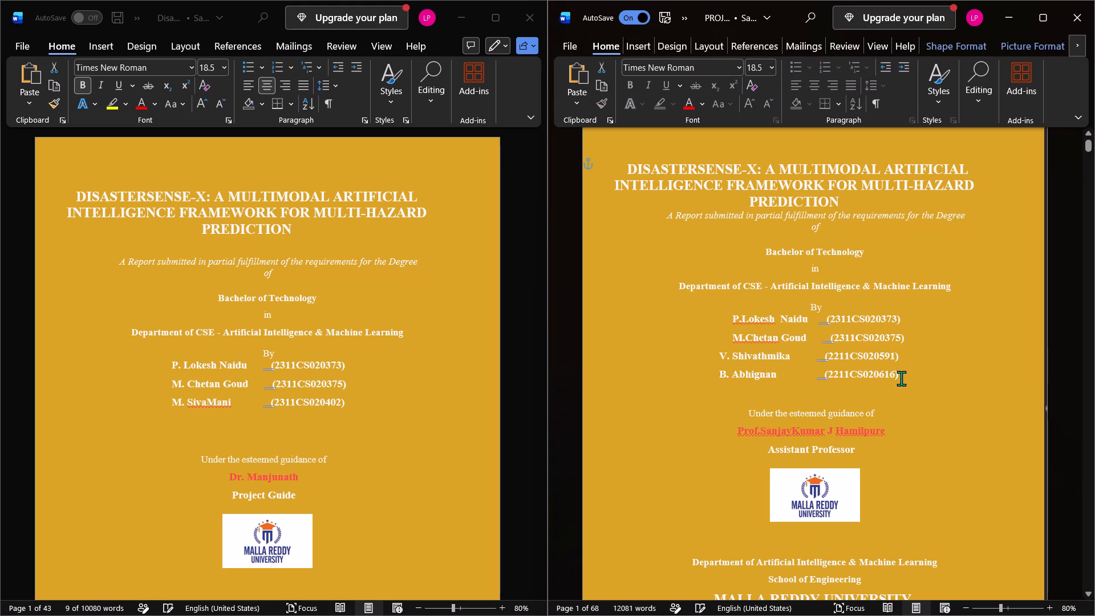
left_click_drag(901, 378, 711, 375)
key("BackSpace")
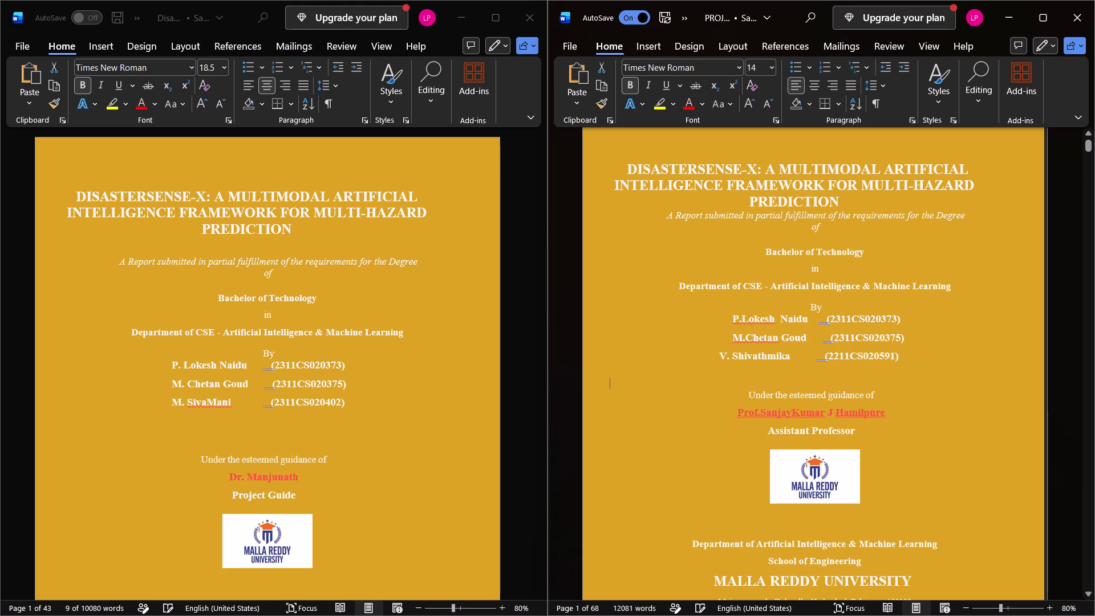
Change the third team member's roll number to match the third member's roll number in the 43-page report.
left_click(895, 358)
key("BackSpace")
key("BackSpace")
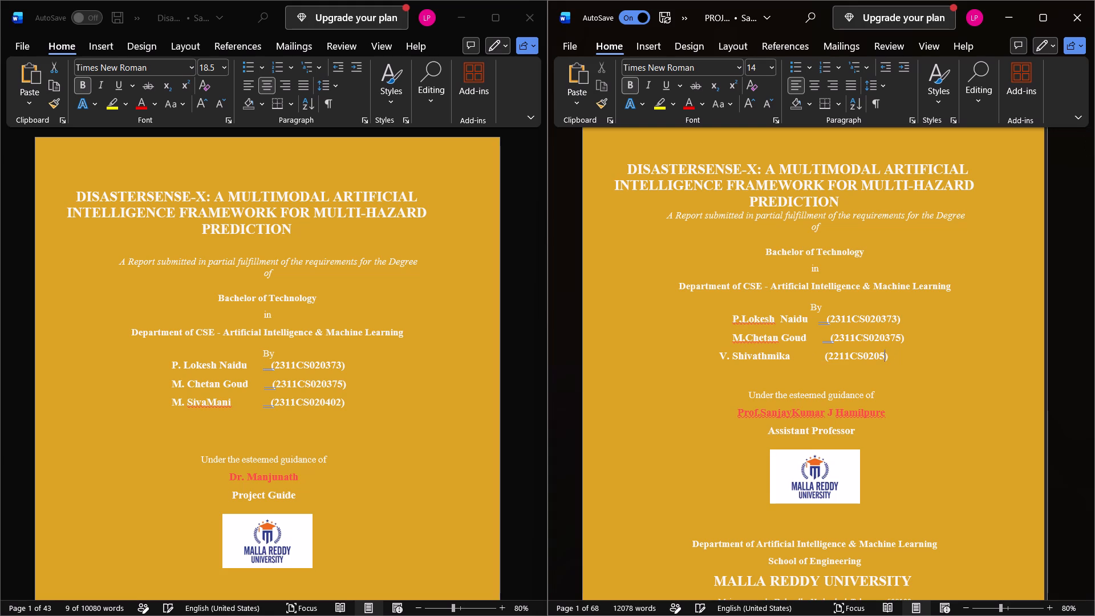
key("BackSpace")
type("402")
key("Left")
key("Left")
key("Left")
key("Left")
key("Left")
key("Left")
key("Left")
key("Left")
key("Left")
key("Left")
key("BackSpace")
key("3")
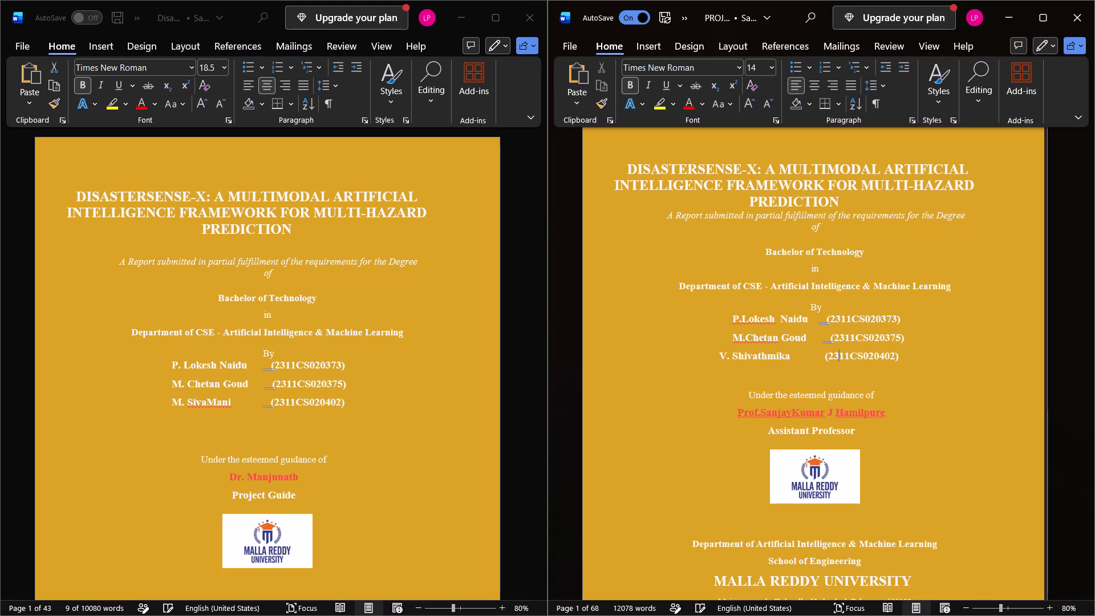
Replace the third team member's name on the 68-page report's cover with the third member's name from the 43-page report.
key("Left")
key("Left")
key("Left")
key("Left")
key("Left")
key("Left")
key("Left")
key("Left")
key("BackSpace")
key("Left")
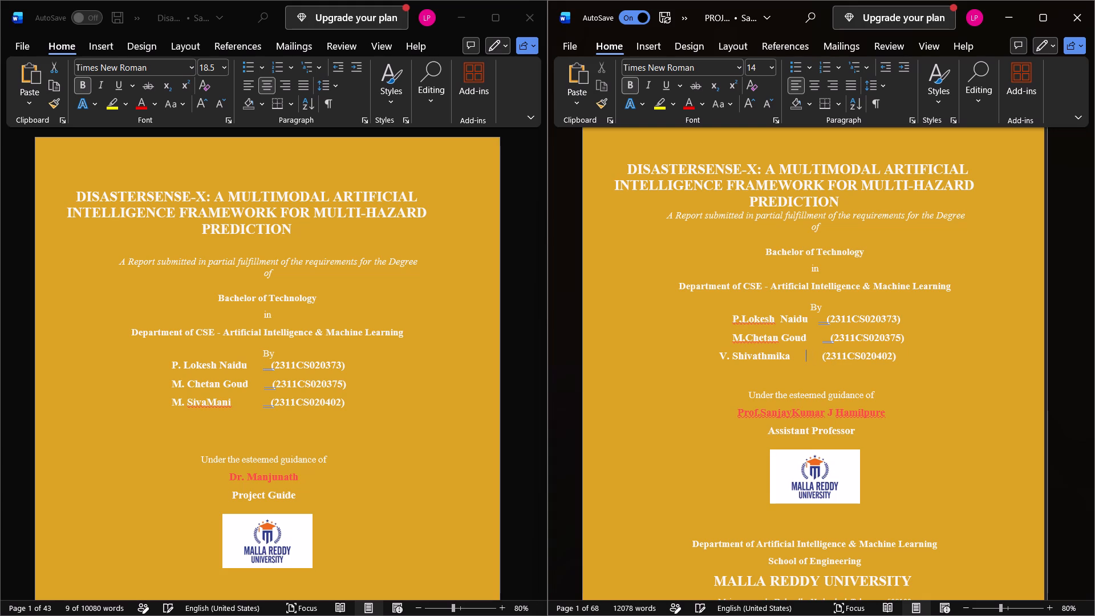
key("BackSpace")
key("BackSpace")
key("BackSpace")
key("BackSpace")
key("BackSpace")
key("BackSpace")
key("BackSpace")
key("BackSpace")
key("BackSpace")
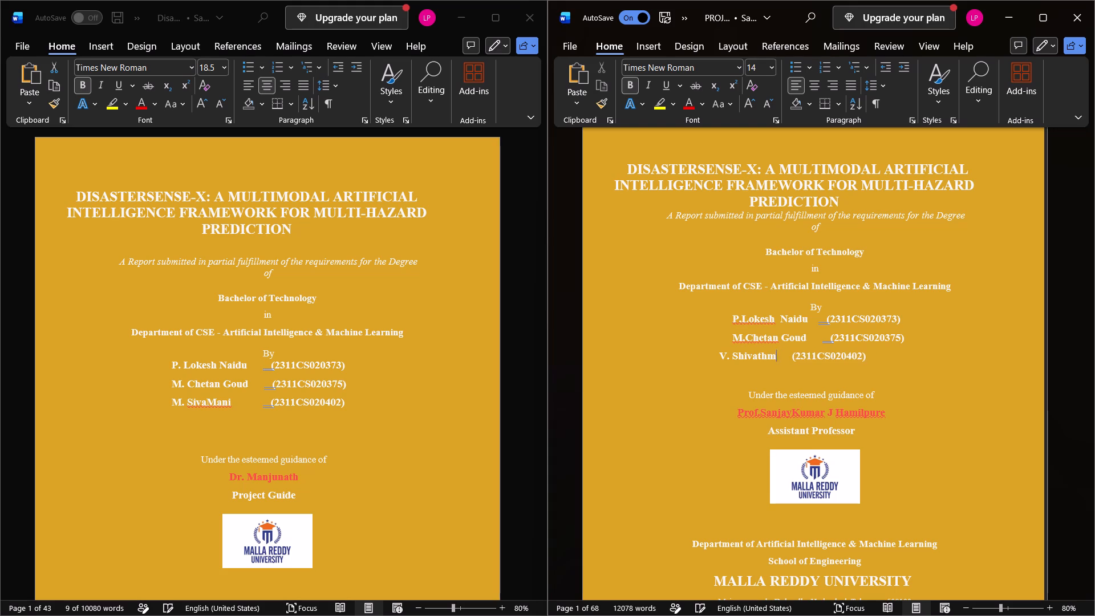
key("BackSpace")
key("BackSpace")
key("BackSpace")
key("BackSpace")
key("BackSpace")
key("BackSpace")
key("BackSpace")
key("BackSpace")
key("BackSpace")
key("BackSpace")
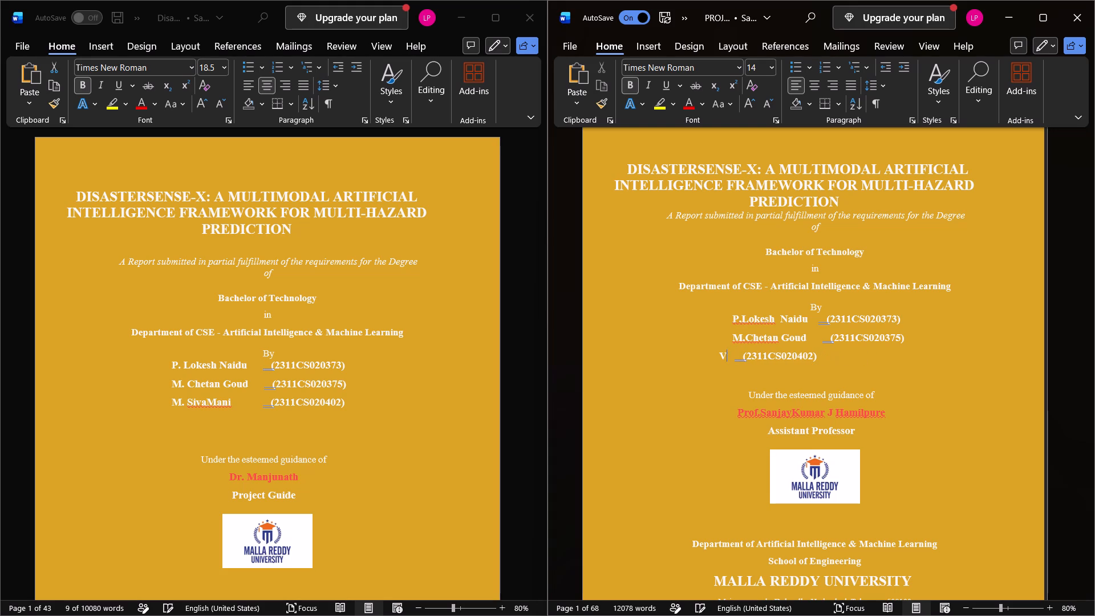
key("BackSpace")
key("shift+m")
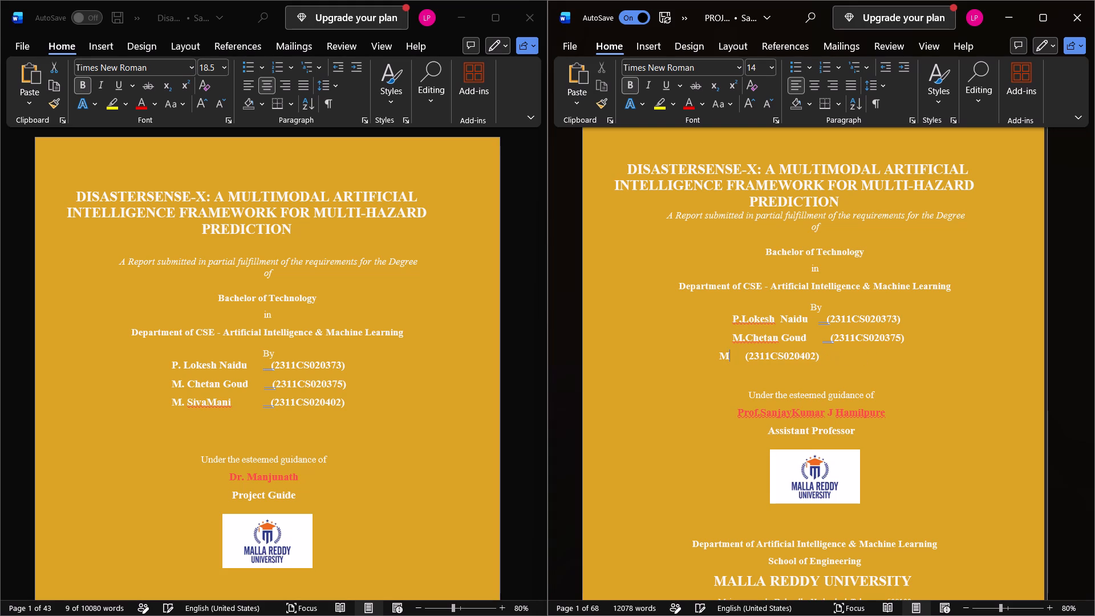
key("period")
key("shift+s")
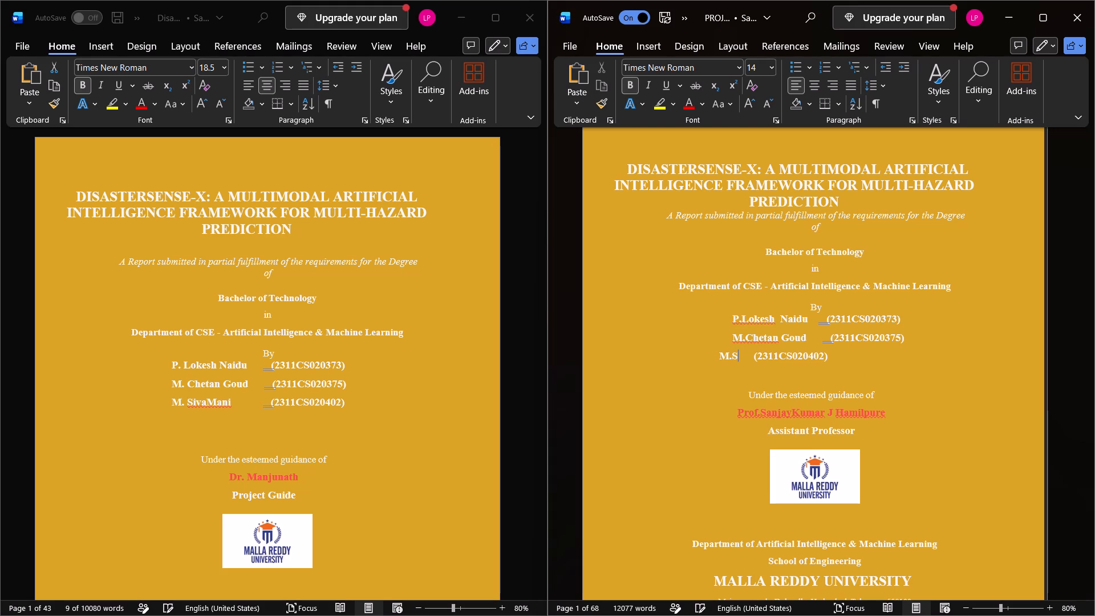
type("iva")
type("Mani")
Indent the third team member's name on the cover by six spaces to line it up with the rows above.
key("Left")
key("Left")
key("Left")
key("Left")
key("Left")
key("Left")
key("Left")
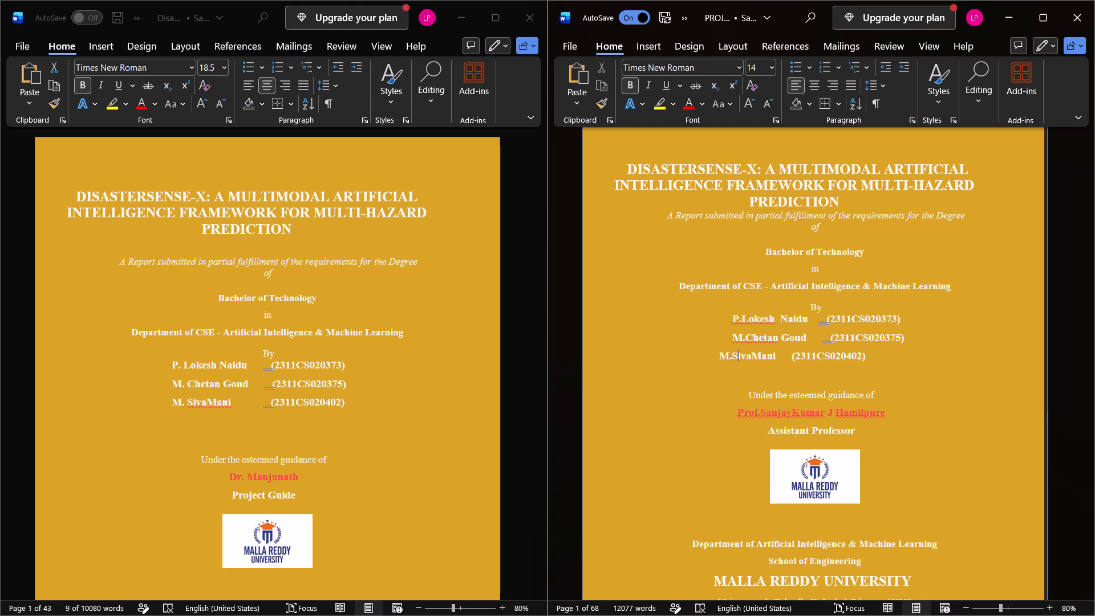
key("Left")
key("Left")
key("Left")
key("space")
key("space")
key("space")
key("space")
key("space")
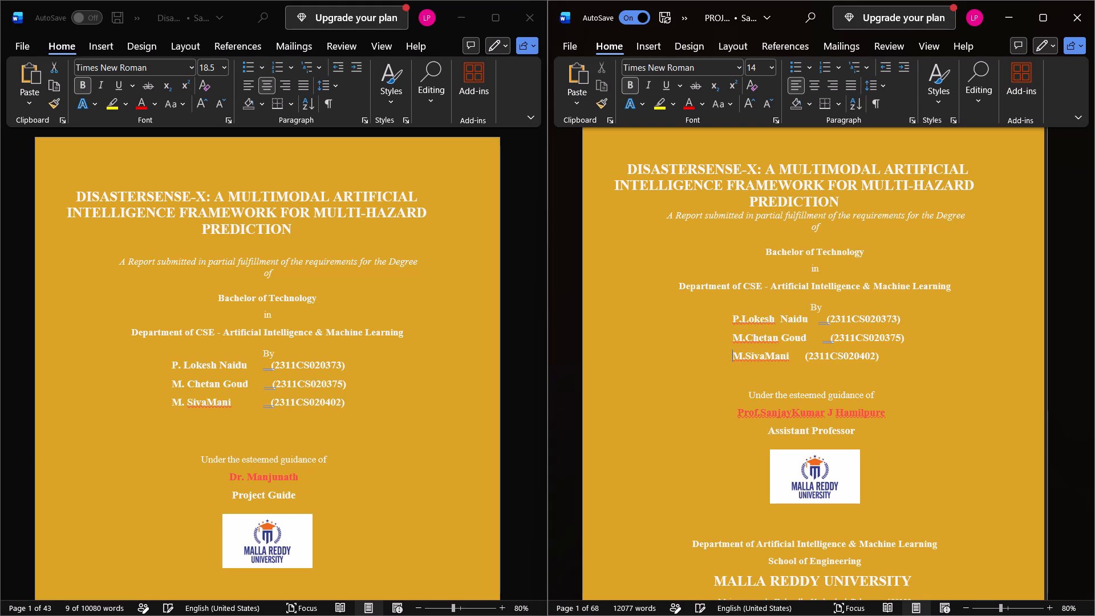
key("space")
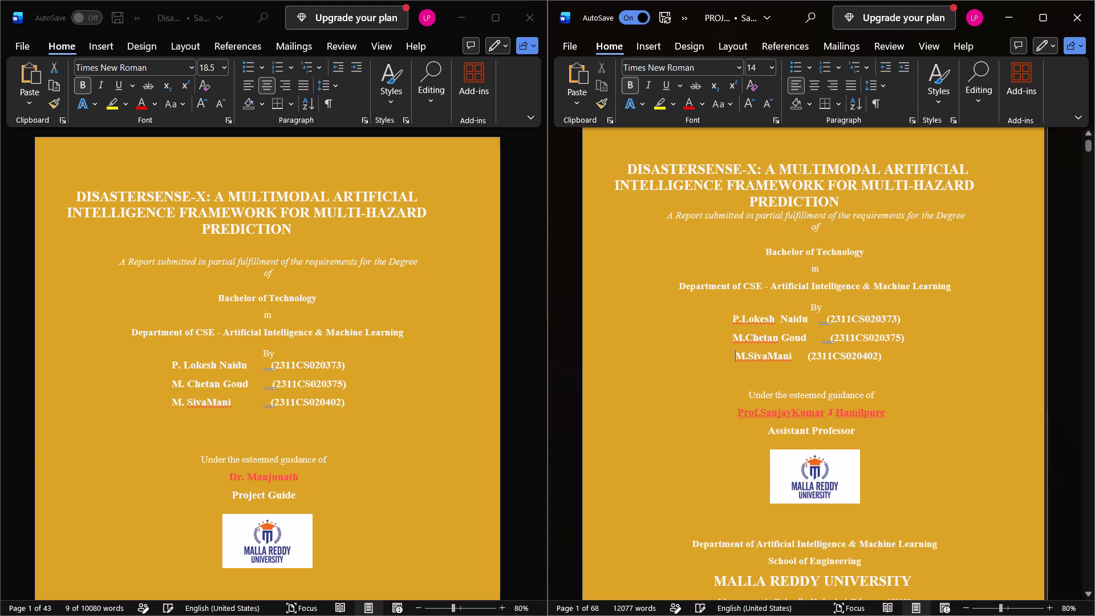
Widen the gap before the third team member's roll number by nine spaces.
left_click(805, 357)
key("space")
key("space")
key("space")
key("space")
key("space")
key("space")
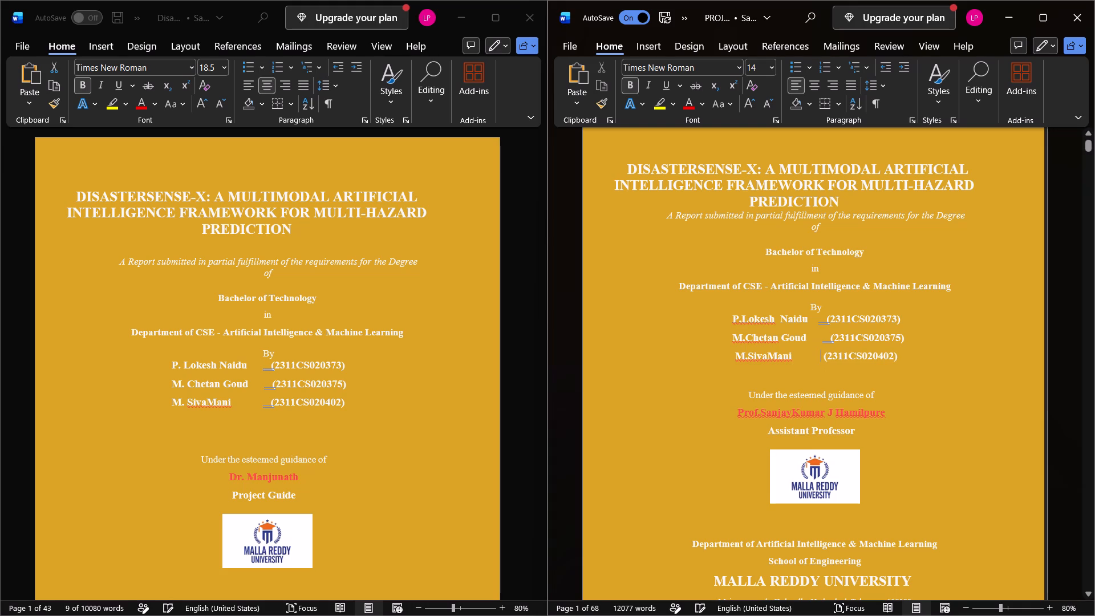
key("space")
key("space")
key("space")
Remove one space before the roll number in both the second and third team member rows on the cover.
left_click(830, 337)
key("BackSpace")
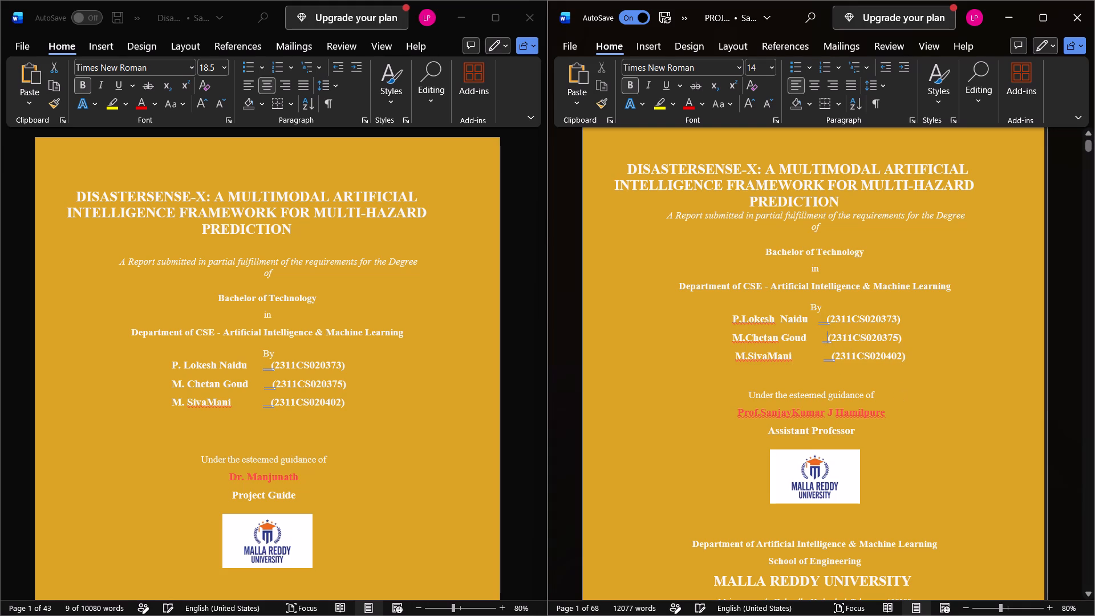
left_click(832, 358)
key("BackSpace")
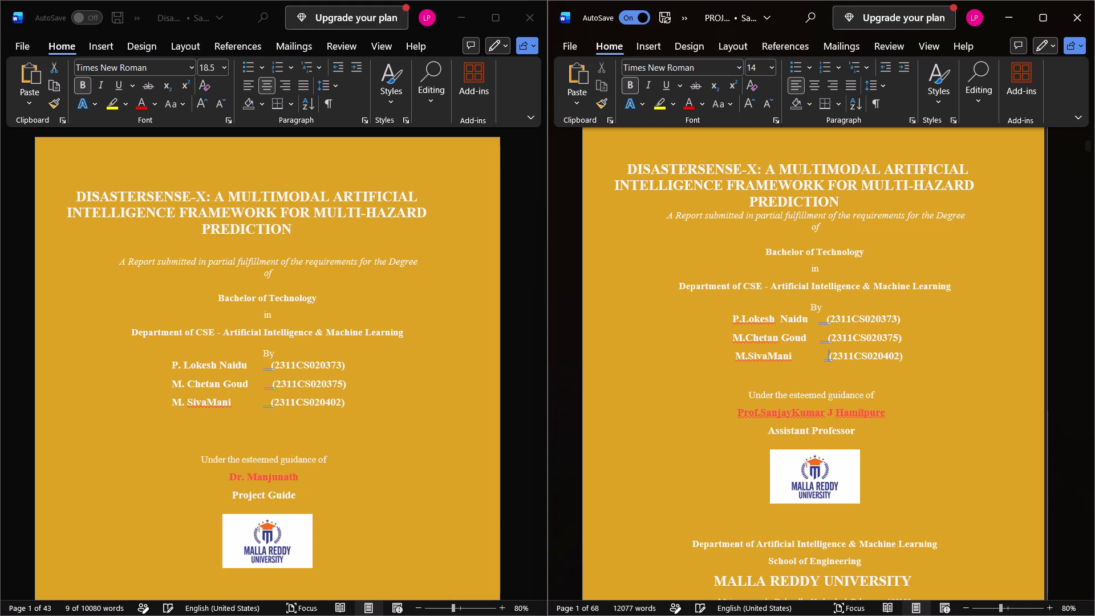
Replace the guide's name on the 68-page report's cover with the guide's title and name from the 43-page report.
scroll(790, 417, "down", 5)
scroll(790, 417, "up", 1)
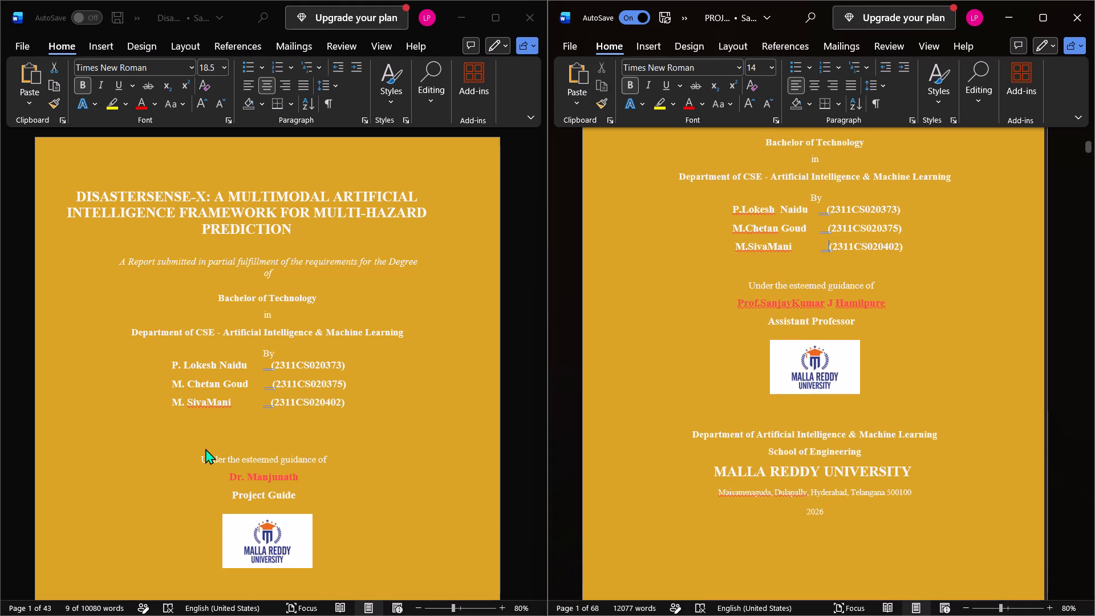
scroll(293, 471, "down", 1)
scroll(293, 472, "up", 1)
scroll(293, 472, "down", 1)
scroll(293, 472, "up", 3)
left_click_drag(887, 302, 744, 302)
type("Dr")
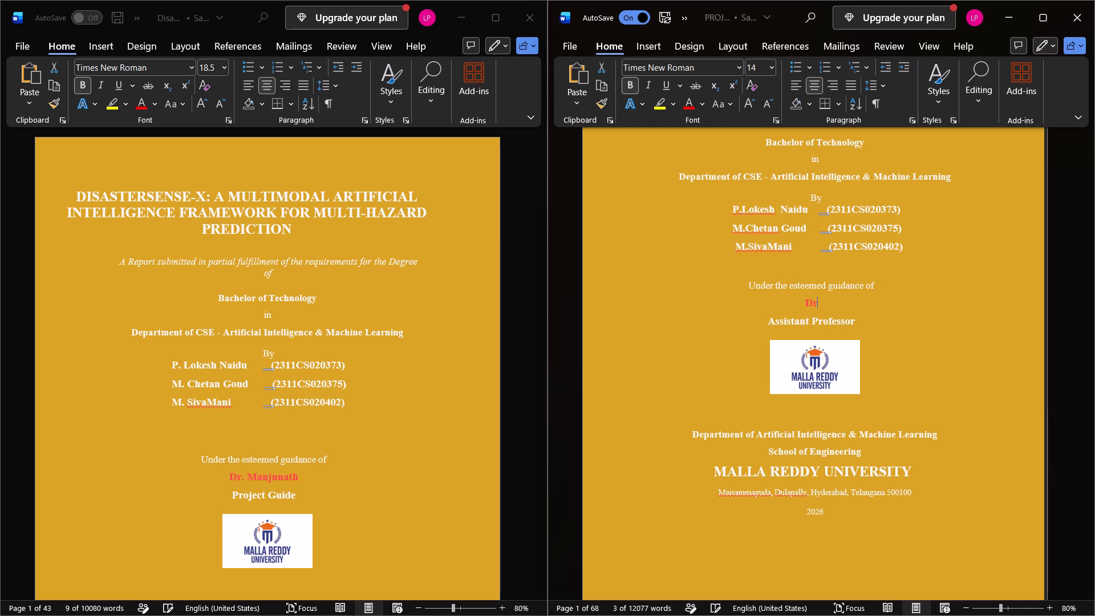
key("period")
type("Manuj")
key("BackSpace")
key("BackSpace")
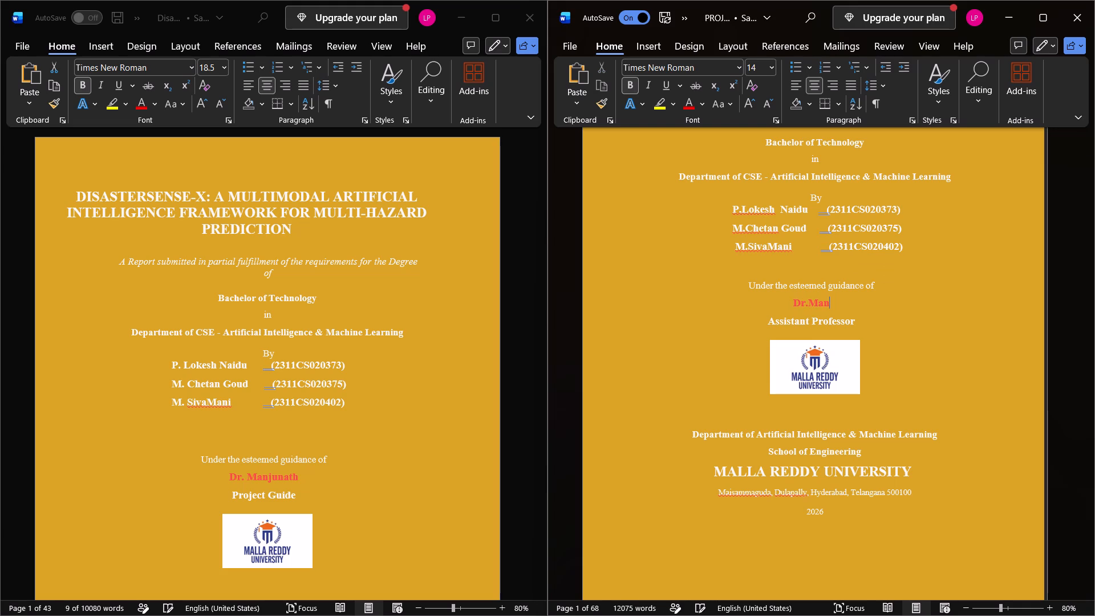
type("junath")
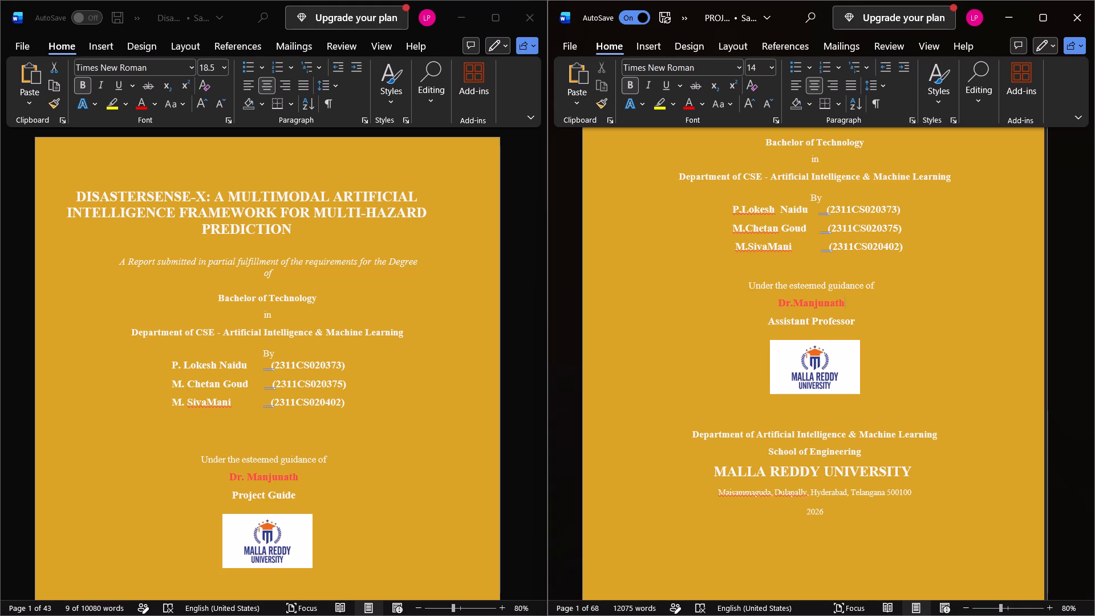
Replace the first team member's name on page 2 with the first member's initial and first name from the 43-page report, omitting the surname.
scroll(396, 325, "down", 4)
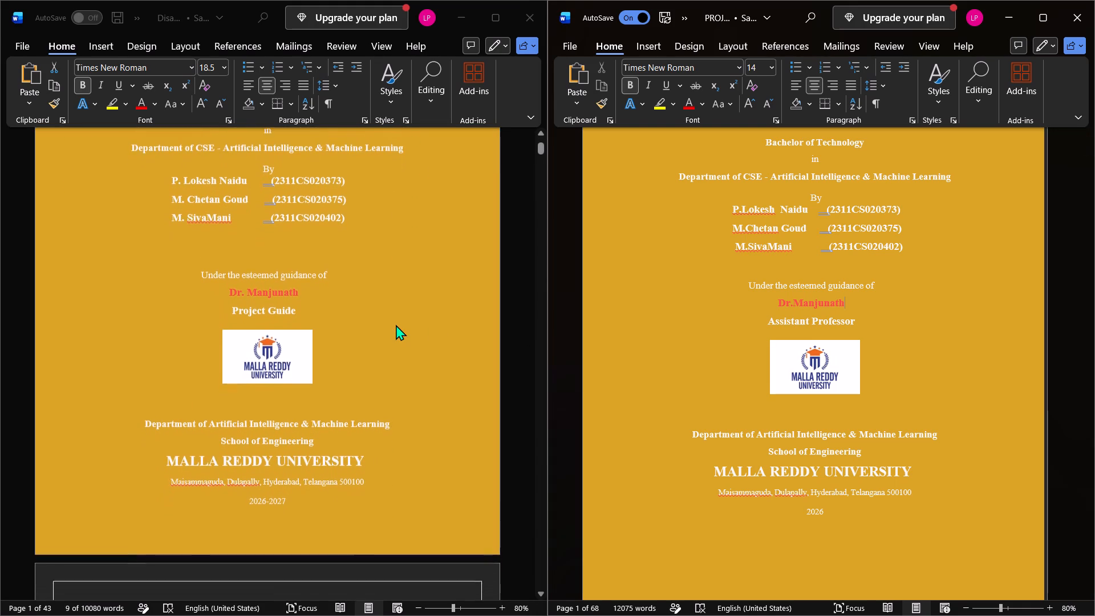
scroll(396, 325, "down", 3)
scroll(396, 325, "up", 1)
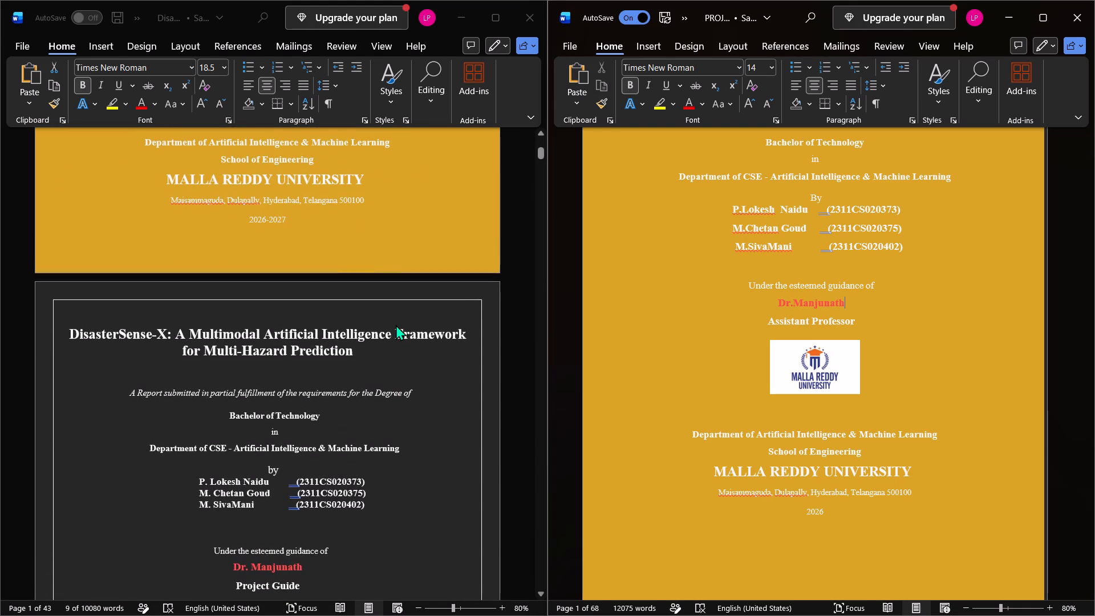
scroll(679, 374, "down", 5)
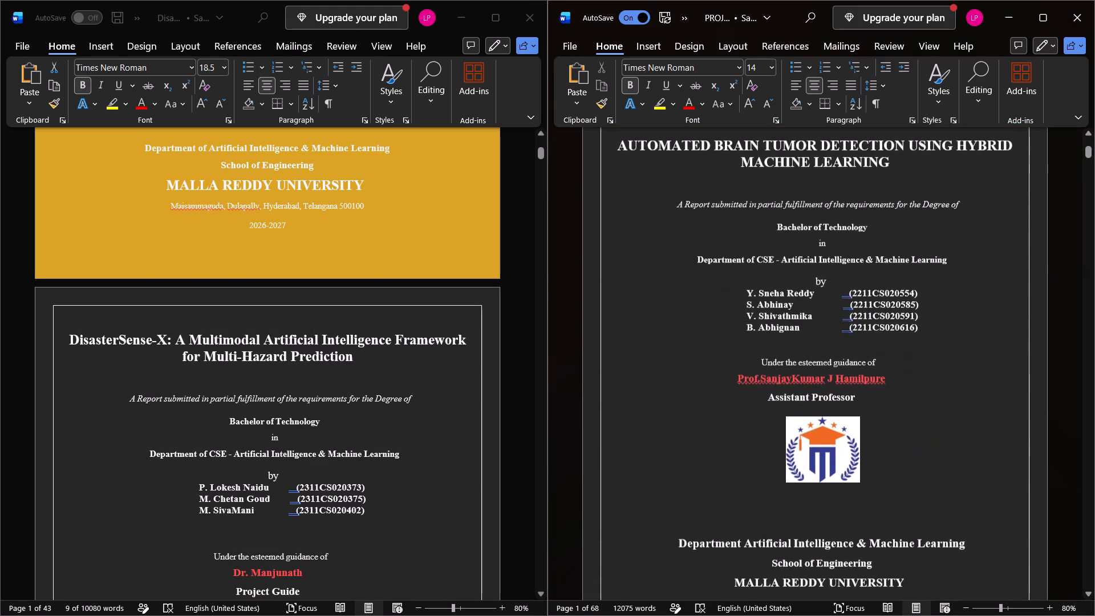
left_click(812, 291)
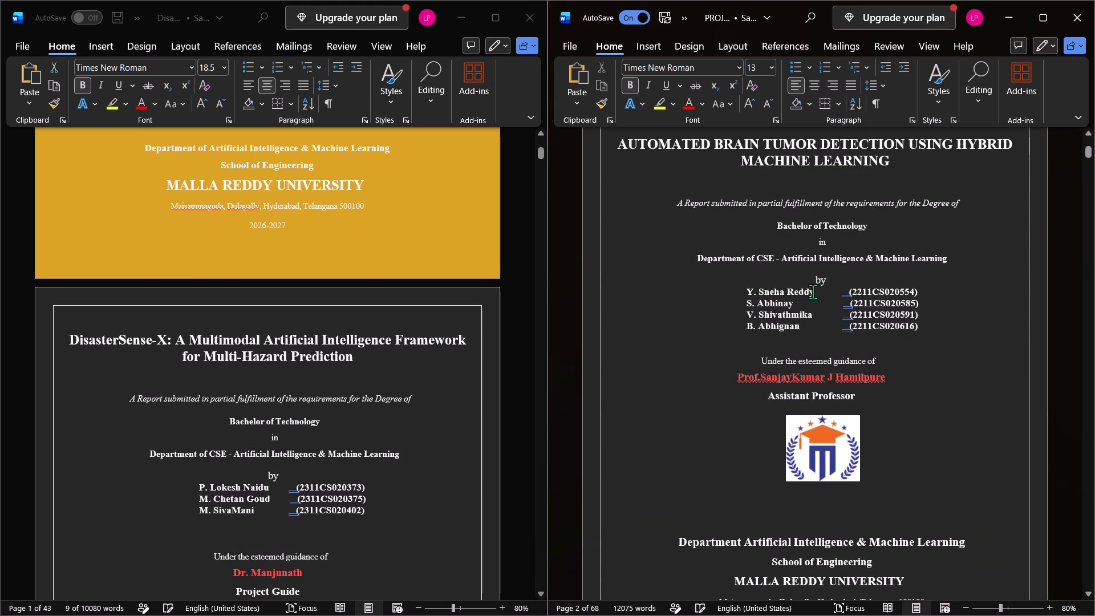
left_click(815, 290)
key("BackSpace")
key("BackSpace")
key("BackSpace")
key("BackSpace")
key("BackSpace")
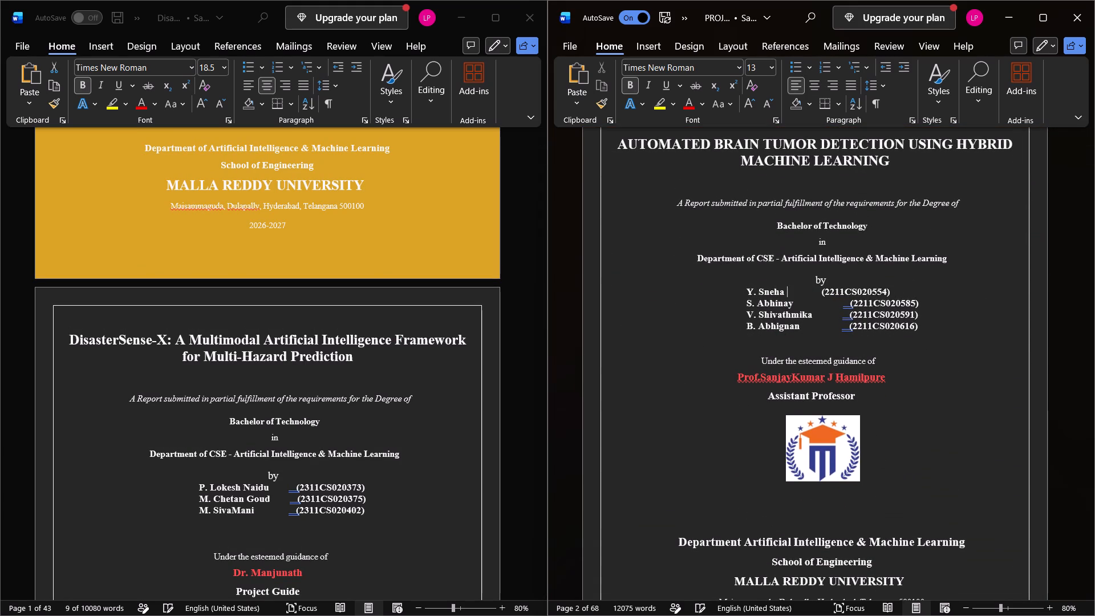
key("BackSpace")
key("BackSpace")
key("BackSpace")
key("BackSpace")
key("BackSpace")
key("BackSpace")
key("BackSpace")
key("BackSpace")
key("BackSpace")
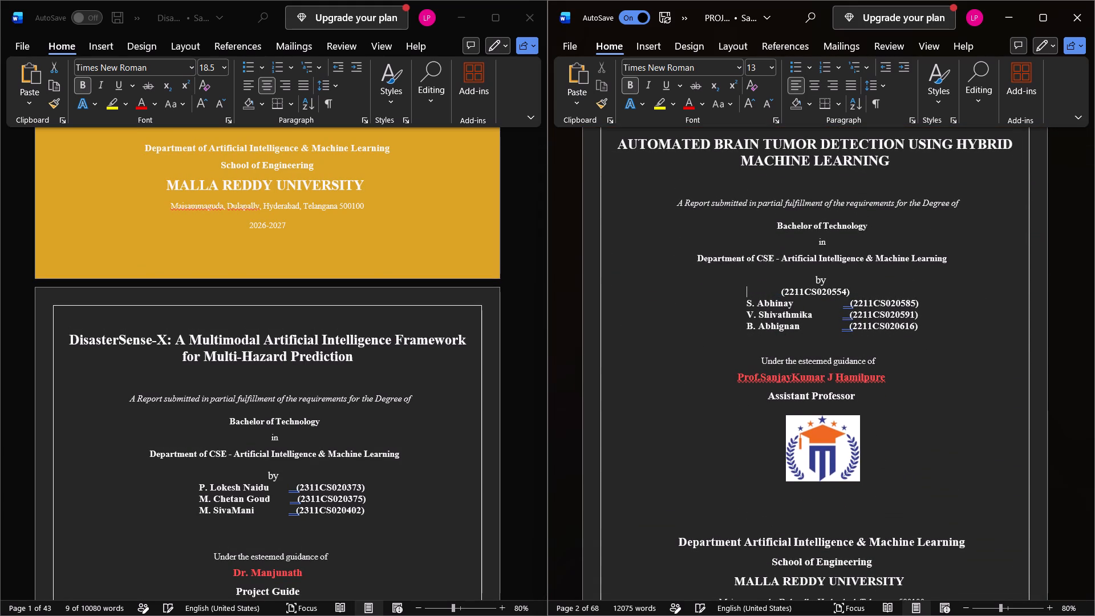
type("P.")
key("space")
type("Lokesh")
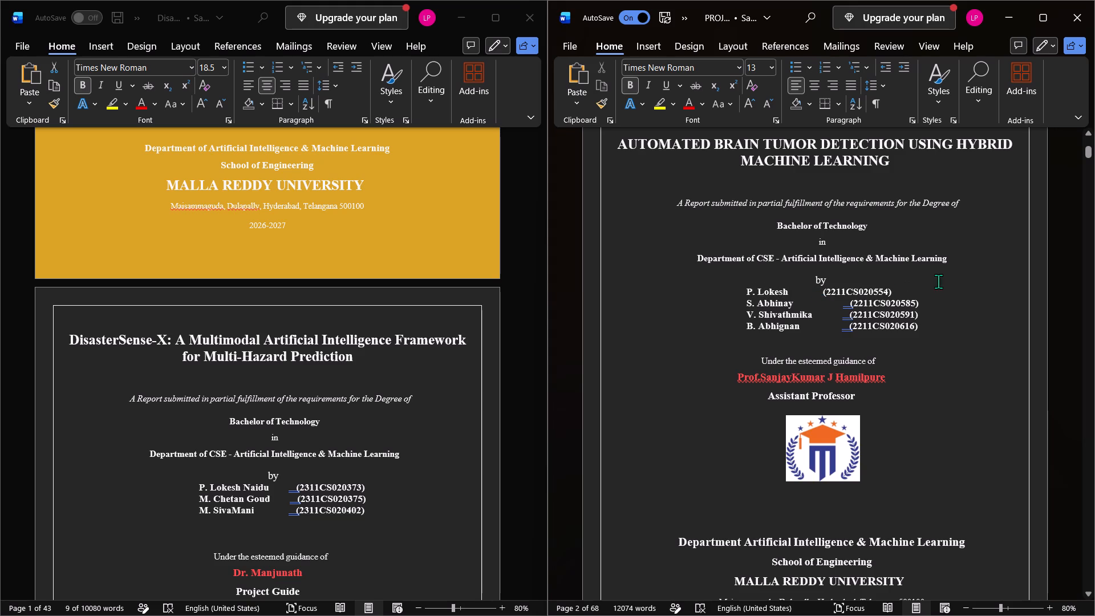
Change the first team member's roll number on page 2 to match the first member's roll number in the 43-page report.
left_click(836, 292)
key("BackSpace")
key("Page_Down")
scroll(836, 292, "up", 5)
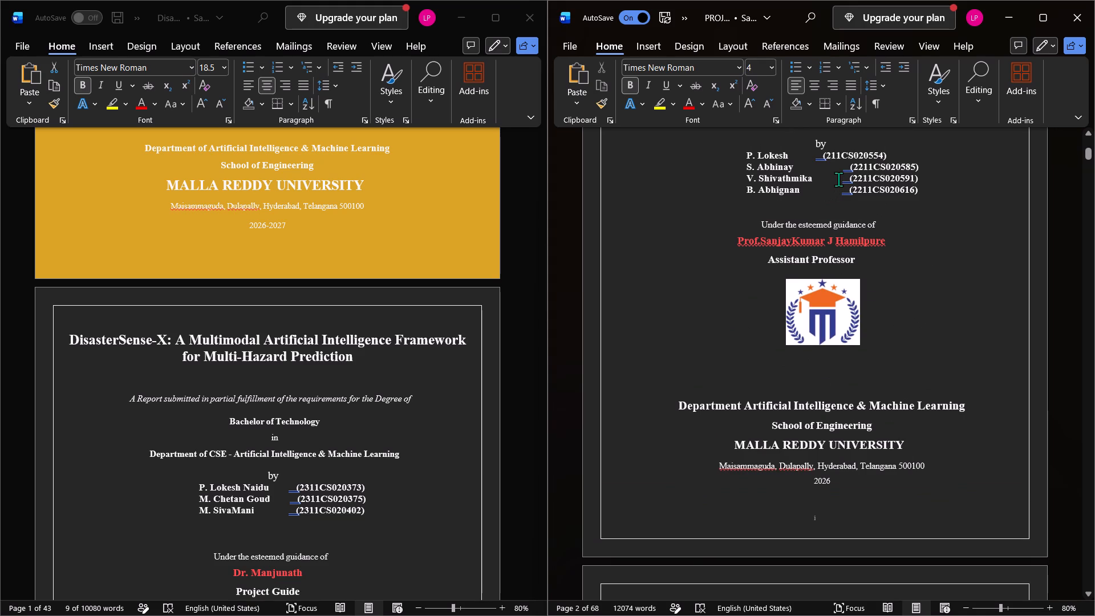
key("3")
scroll(838, 179, "up", 1)
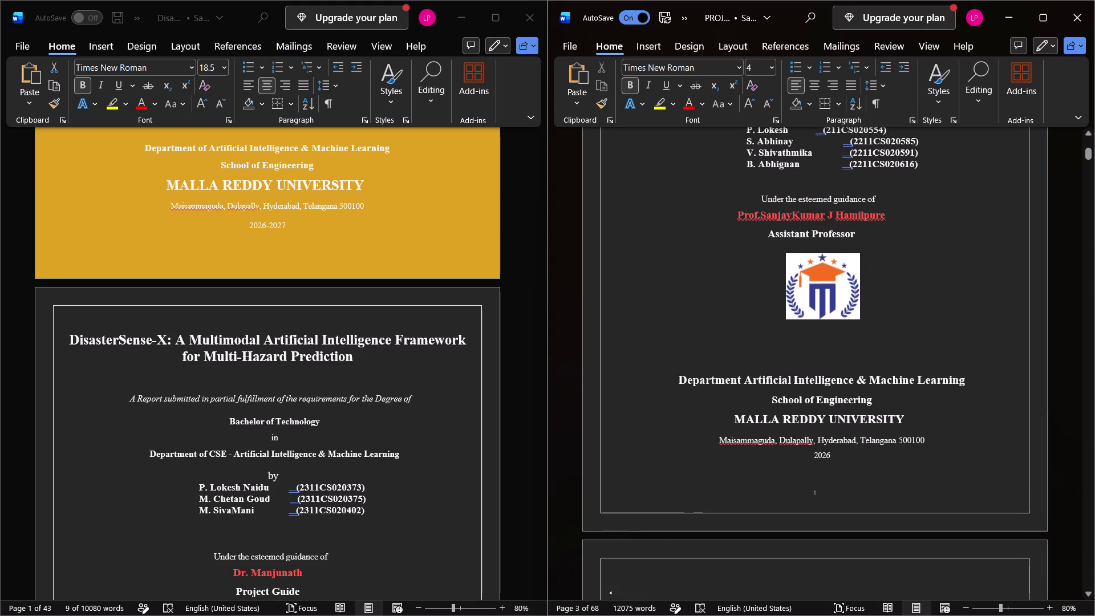
scroll(838, 179, "up", 1)
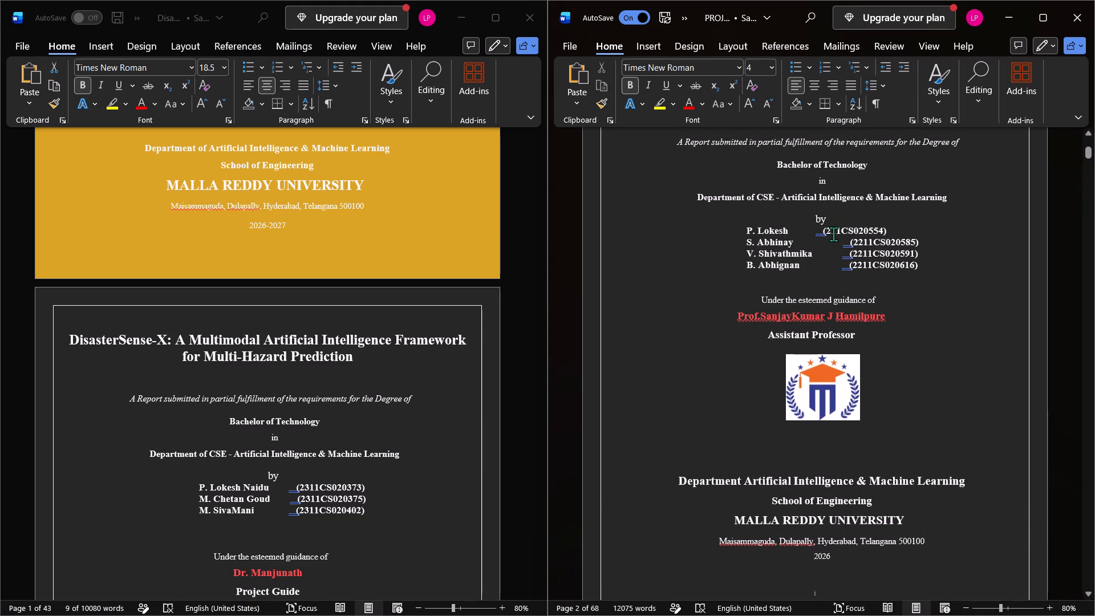
left_click(833, 234)
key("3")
left_click(882, 228)
left_click(887, 228)
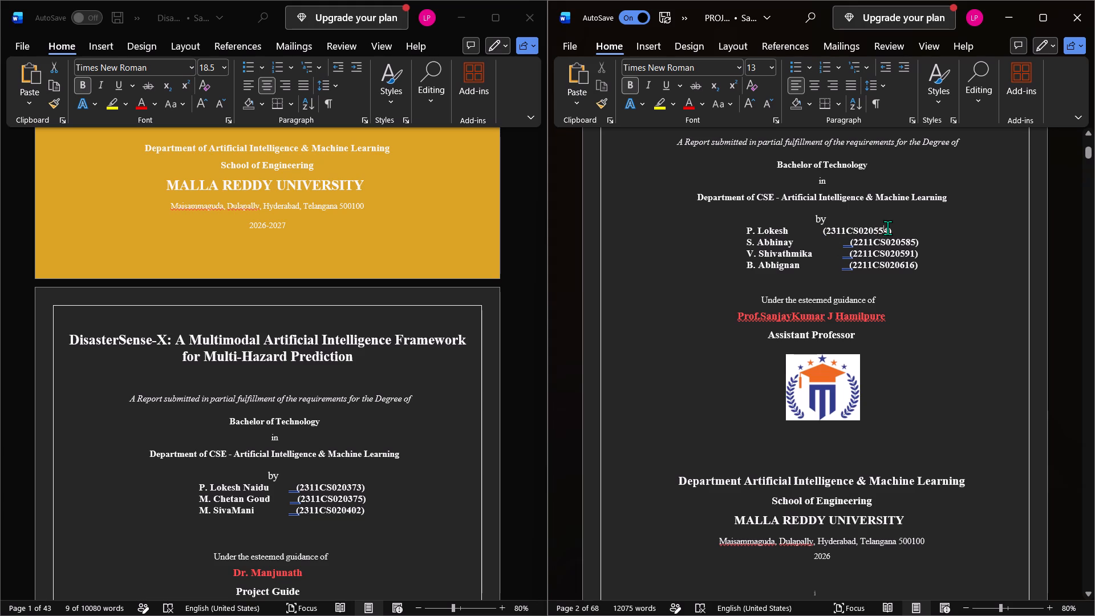
key("BackSpace")
key("BackSpace")
key("BackSpace")
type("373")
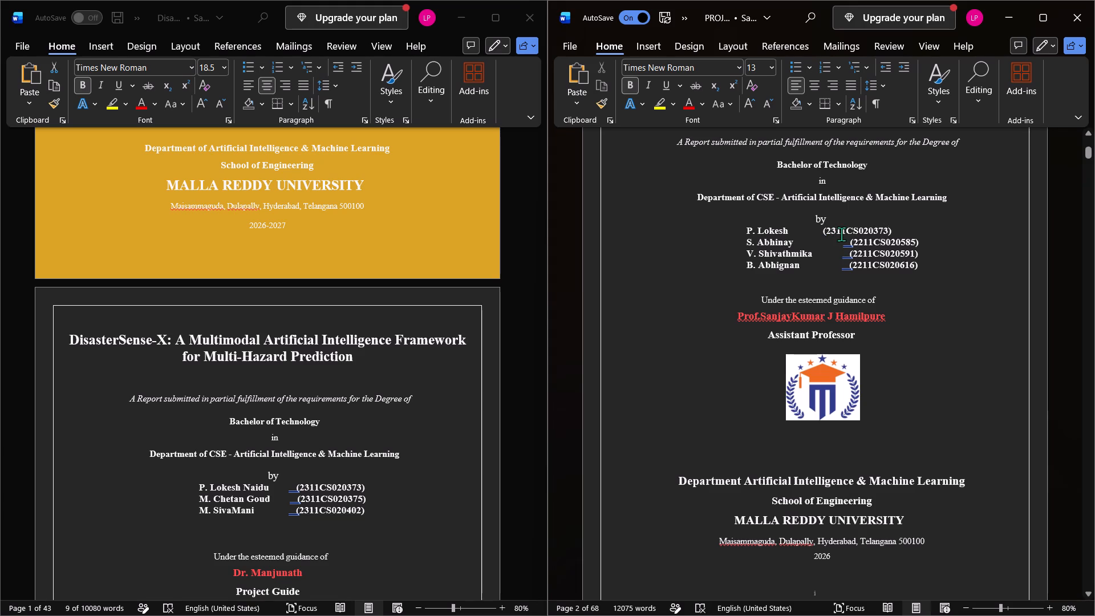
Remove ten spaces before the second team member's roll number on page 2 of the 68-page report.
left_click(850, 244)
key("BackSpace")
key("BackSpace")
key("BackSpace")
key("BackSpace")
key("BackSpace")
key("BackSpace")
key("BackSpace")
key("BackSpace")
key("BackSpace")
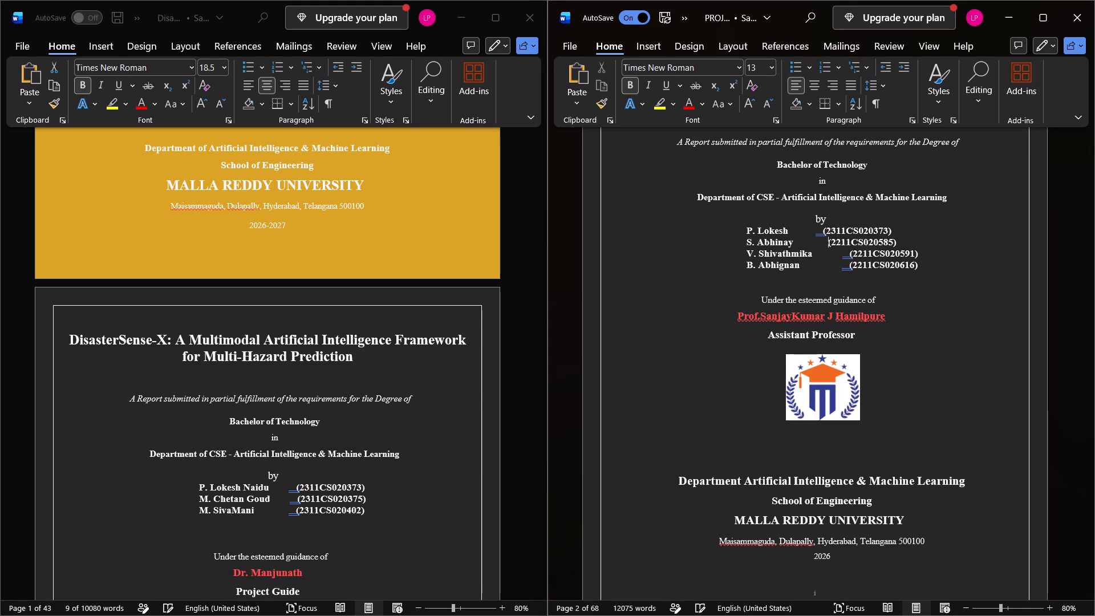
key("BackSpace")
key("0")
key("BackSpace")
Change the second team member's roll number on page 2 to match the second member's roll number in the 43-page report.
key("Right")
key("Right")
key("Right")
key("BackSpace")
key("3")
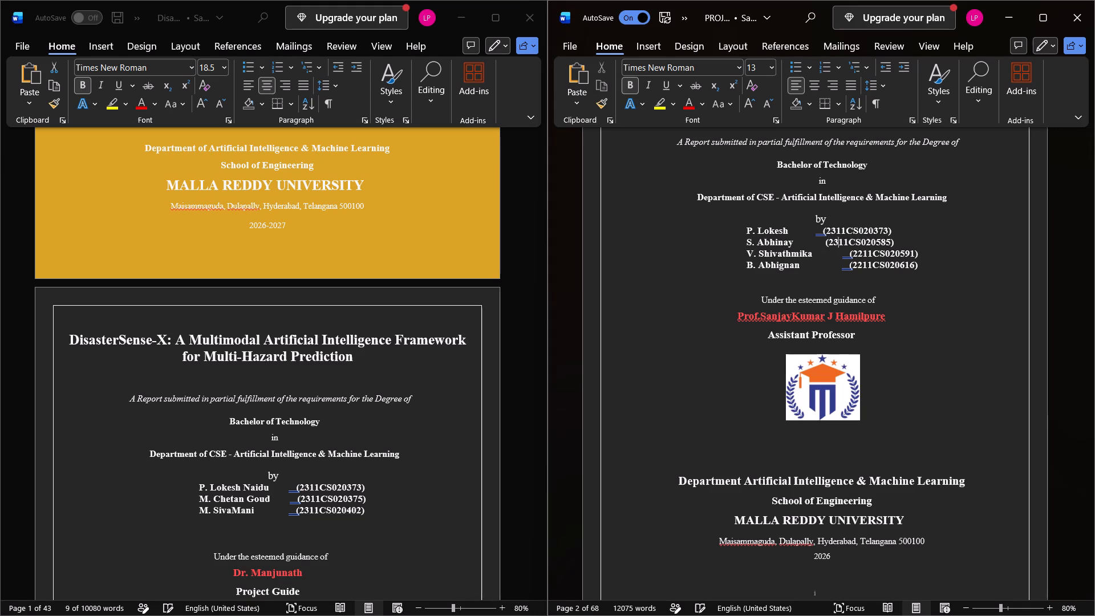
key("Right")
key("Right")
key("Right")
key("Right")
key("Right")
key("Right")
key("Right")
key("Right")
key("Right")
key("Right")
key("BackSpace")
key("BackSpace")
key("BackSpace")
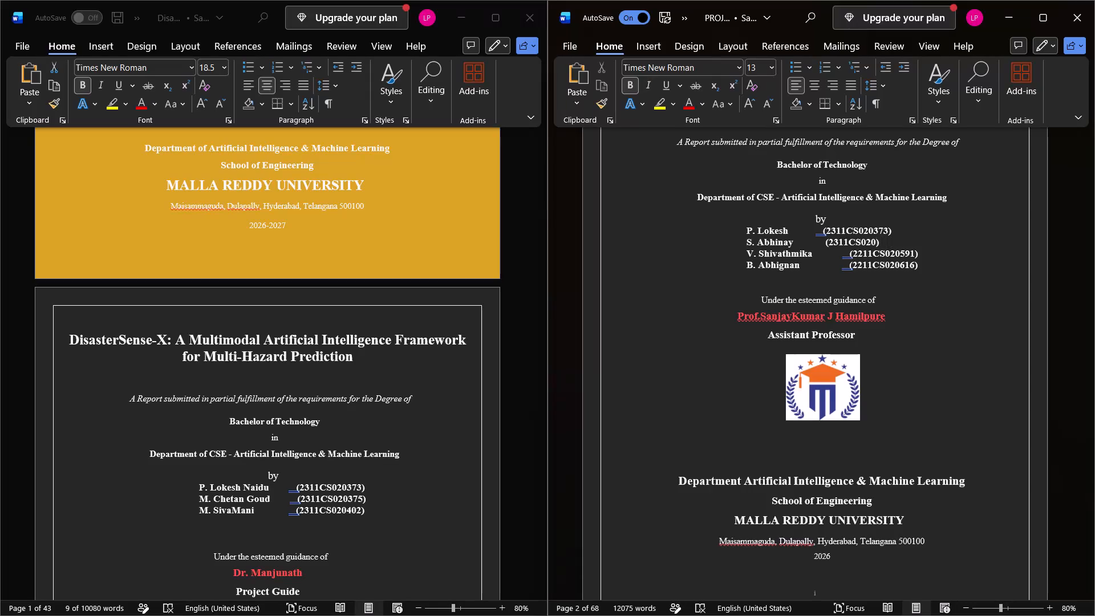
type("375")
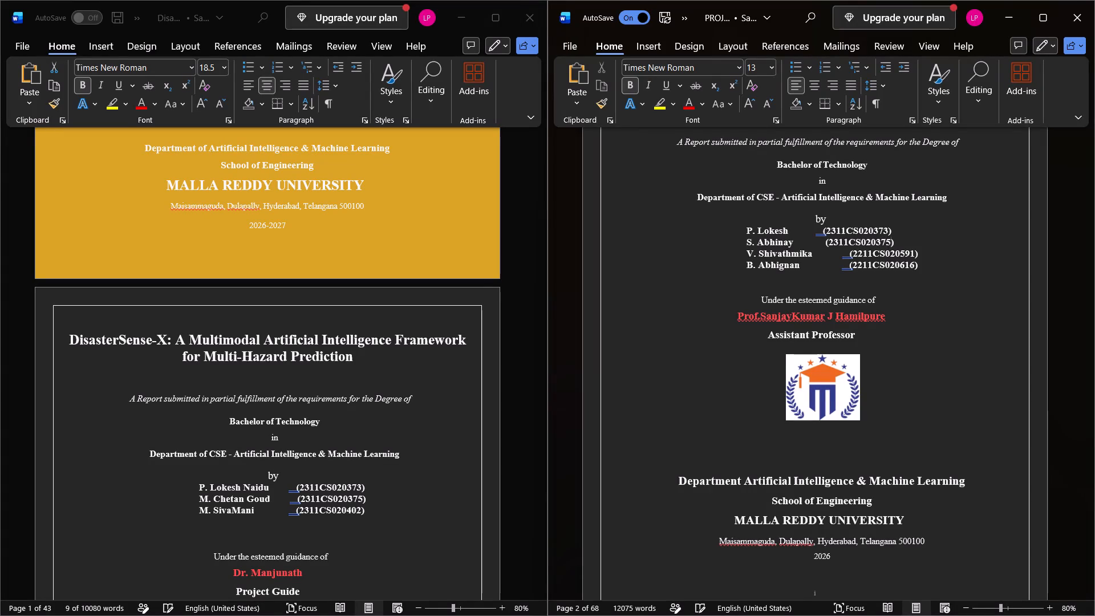
Delete the fourth team member's row, including the roll number, from page 2.
left_click_drag(925, 266, 926, 253)
key("BackSpace")
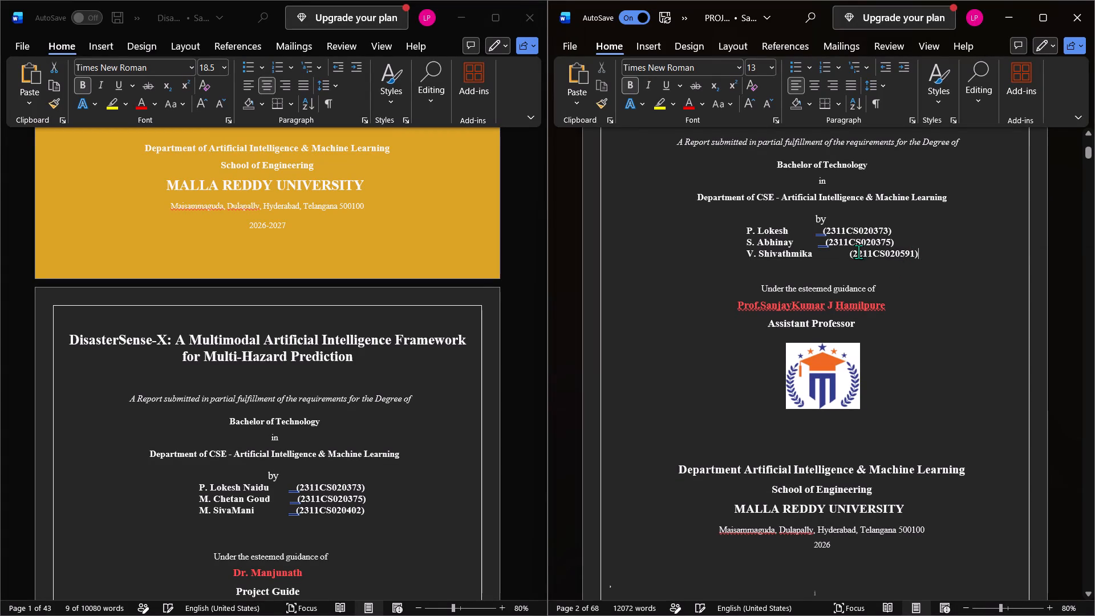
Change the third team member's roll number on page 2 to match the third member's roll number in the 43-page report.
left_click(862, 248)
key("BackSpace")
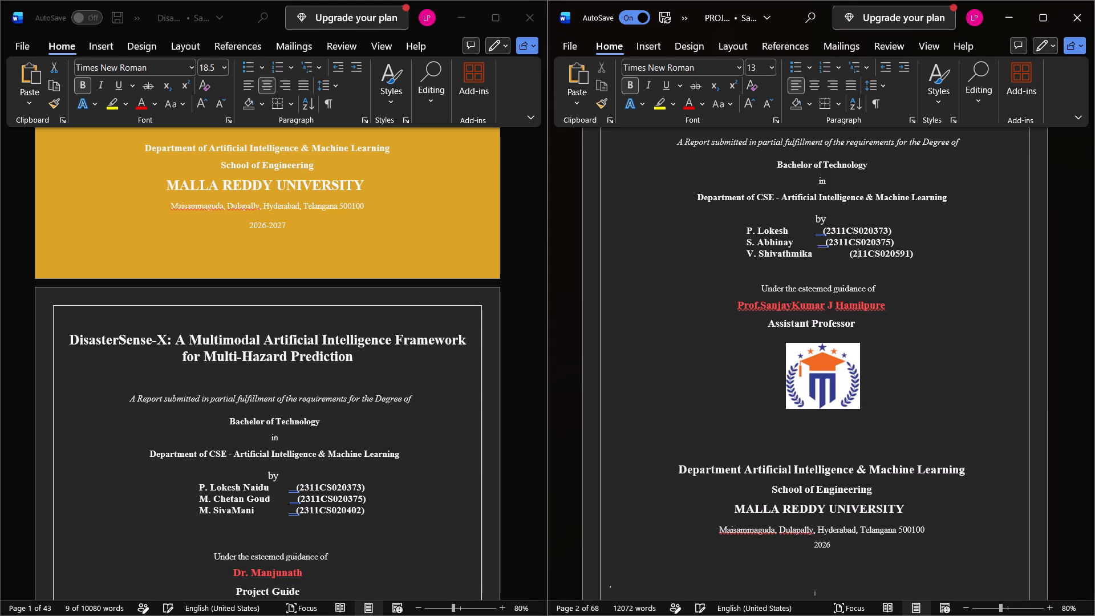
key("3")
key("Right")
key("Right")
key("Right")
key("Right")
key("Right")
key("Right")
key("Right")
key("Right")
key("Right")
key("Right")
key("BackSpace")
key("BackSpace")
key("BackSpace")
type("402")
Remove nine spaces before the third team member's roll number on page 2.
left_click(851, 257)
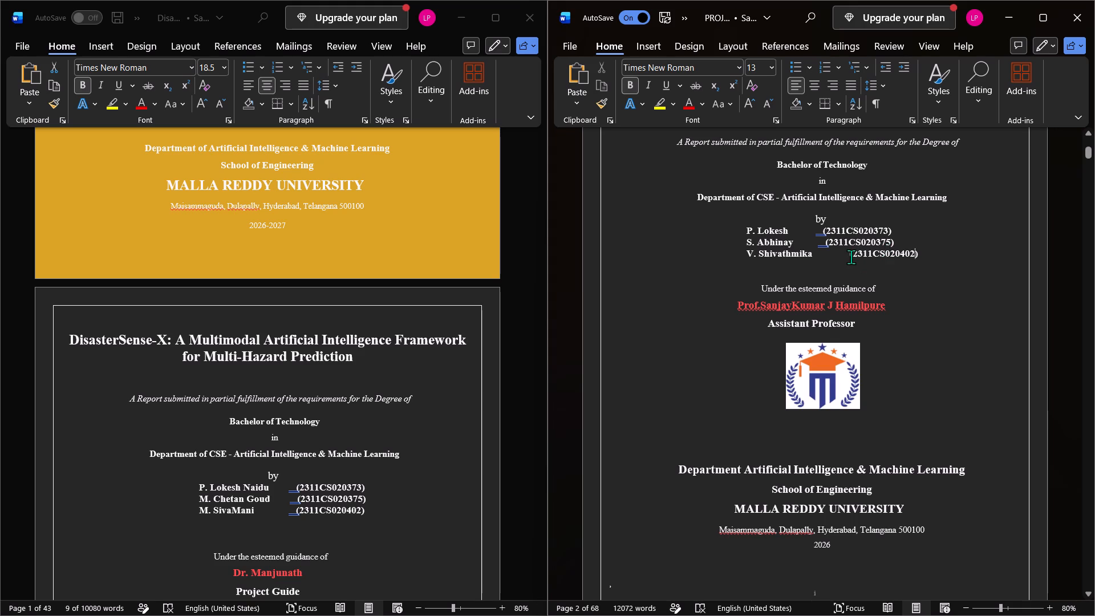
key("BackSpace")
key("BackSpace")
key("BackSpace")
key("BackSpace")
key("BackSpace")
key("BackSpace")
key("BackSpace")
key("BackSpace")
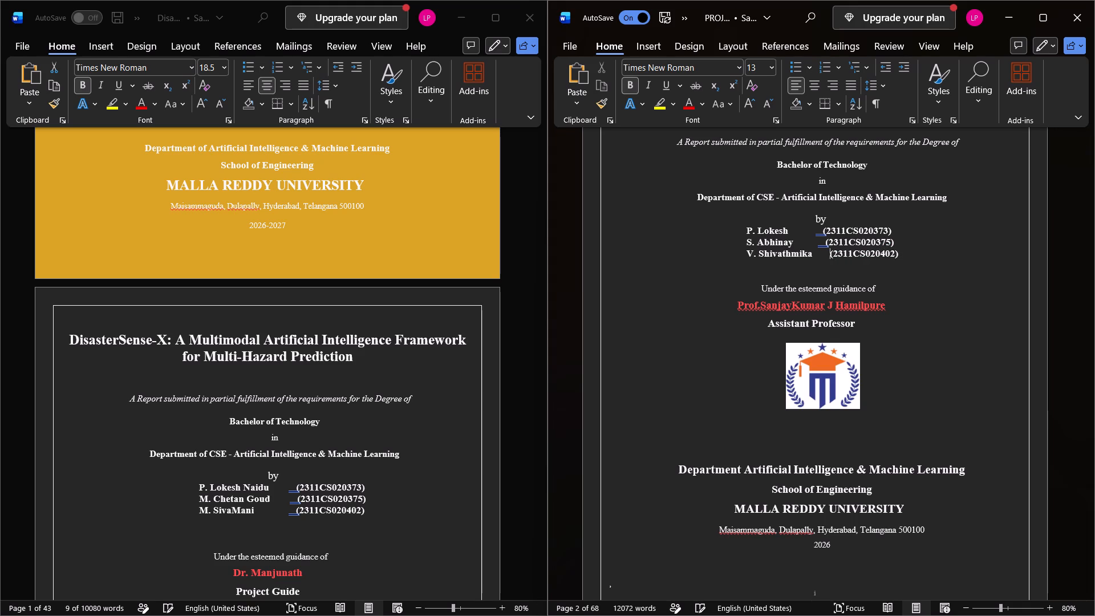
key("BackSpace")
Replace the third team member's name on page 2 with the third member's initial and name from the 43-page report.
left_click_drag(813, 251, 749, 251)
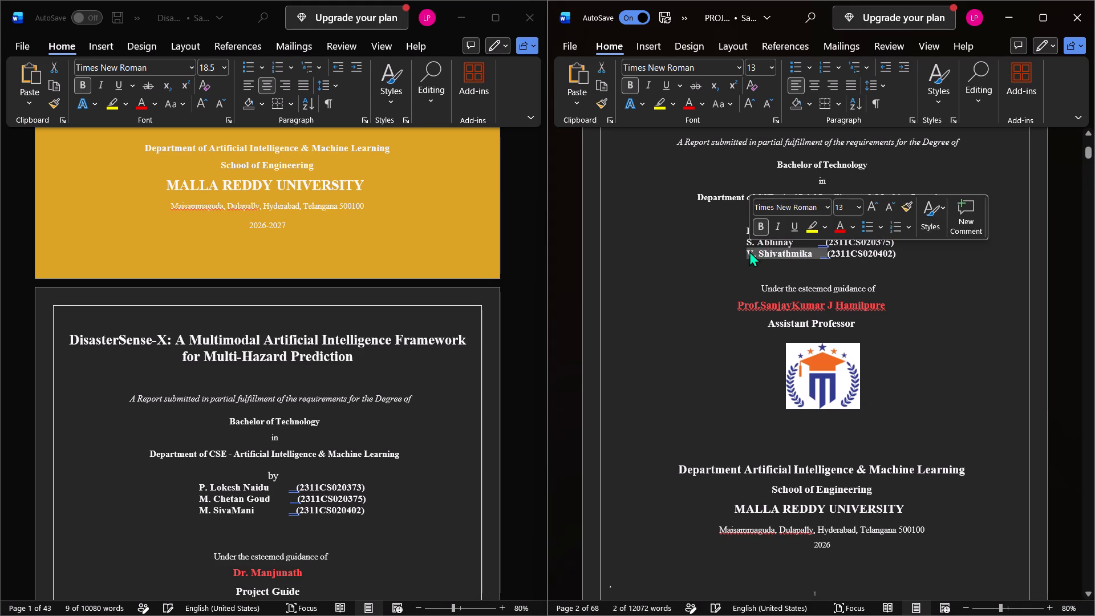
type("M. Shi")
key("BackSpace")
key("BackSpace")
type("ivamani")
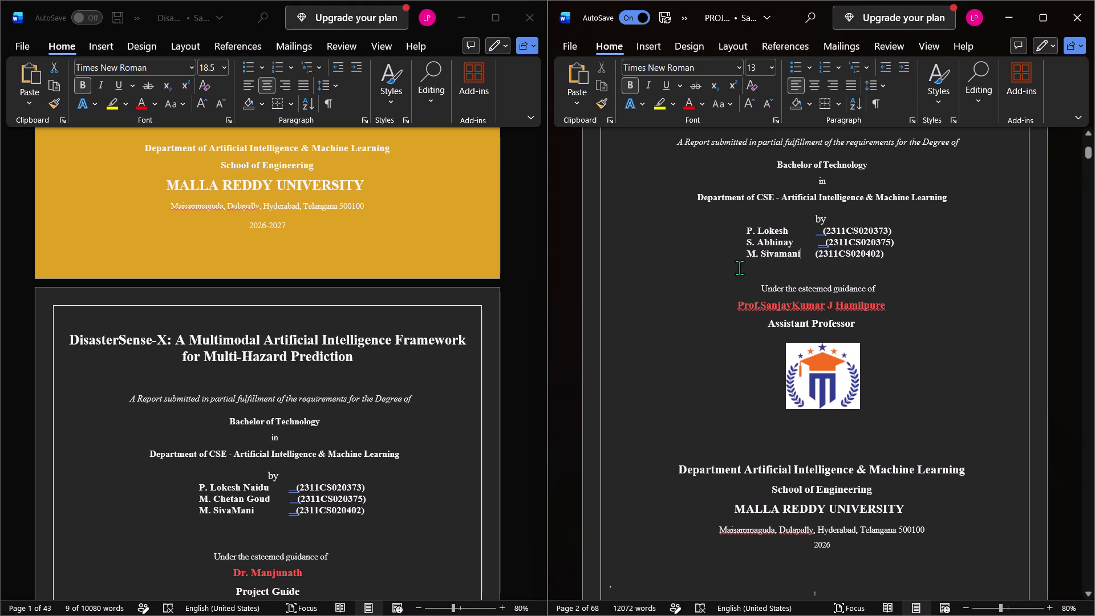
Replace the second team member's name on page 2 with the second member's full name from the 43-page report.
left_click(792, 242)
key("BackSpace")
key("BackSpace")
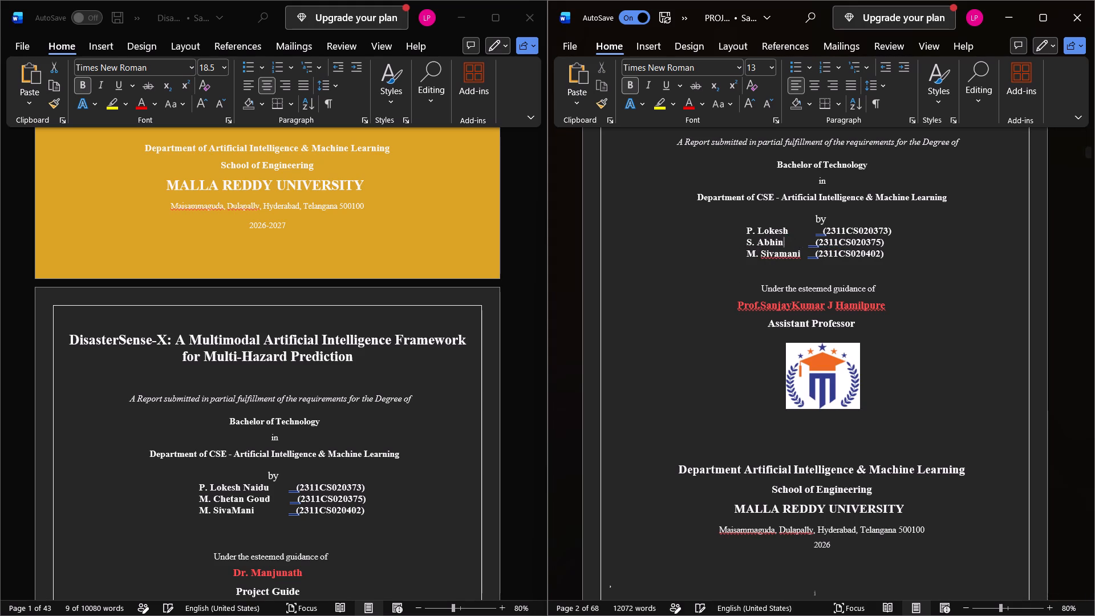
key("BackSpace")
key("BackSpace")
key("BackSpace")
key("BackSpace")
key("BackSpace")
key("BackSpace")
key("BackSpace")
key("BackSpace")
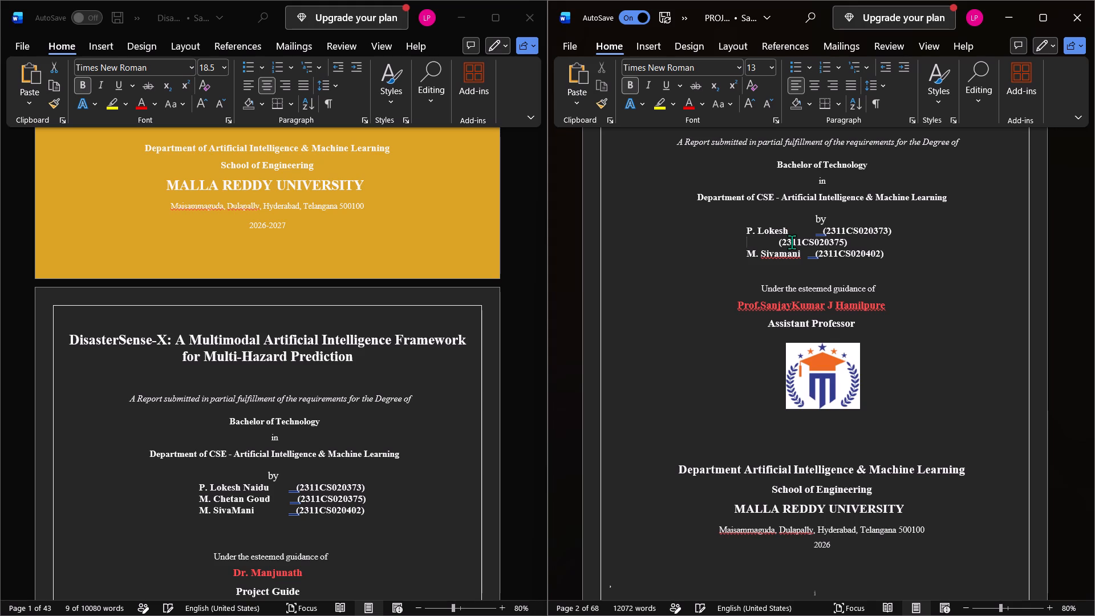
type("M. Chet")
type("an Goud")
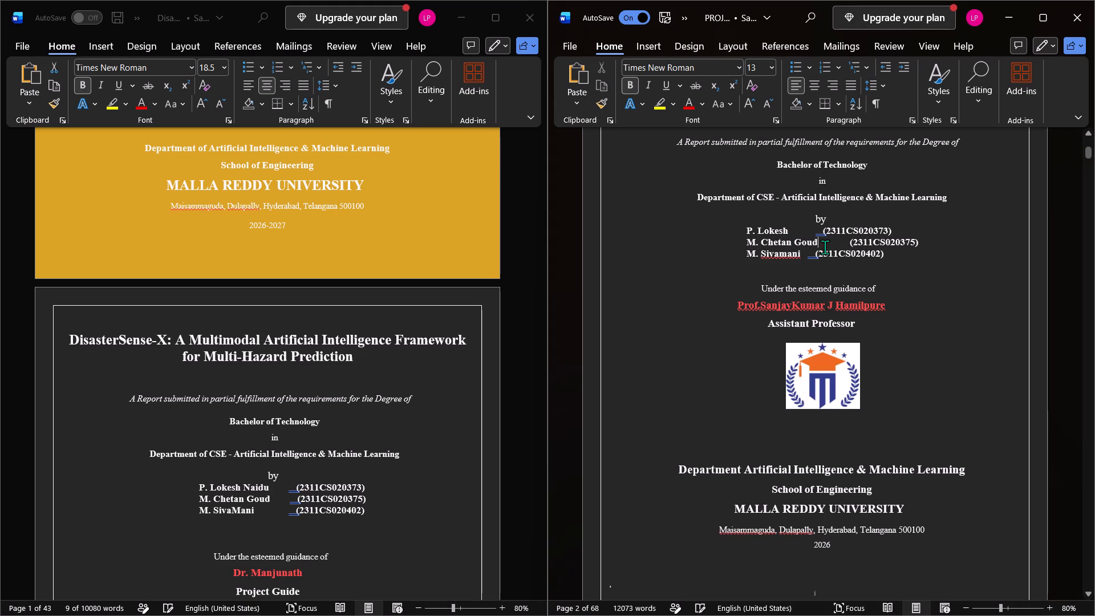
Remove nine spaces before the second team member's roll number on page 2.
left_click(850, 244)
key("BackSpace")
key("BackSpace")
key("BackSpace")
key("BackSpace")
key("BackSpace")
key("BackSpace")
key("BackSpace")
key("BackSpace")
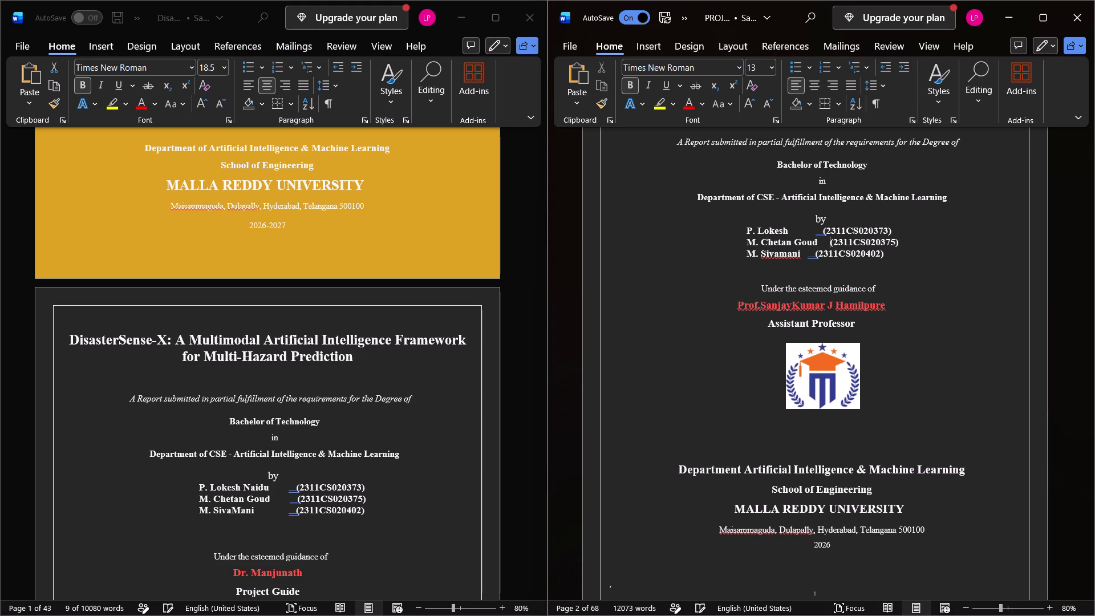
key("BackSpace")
Copy the three team member rows, including their roll numbers, from the 68-page report's cover.
scroll(850, 244, "up", 4)
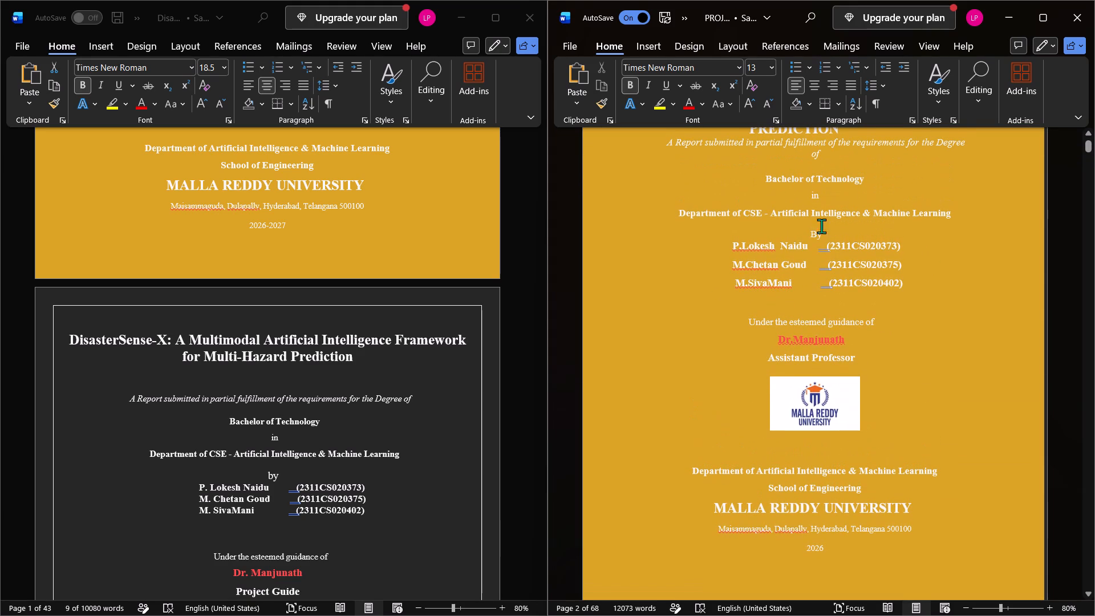
left_click_drag(732, 245, 850, 270)
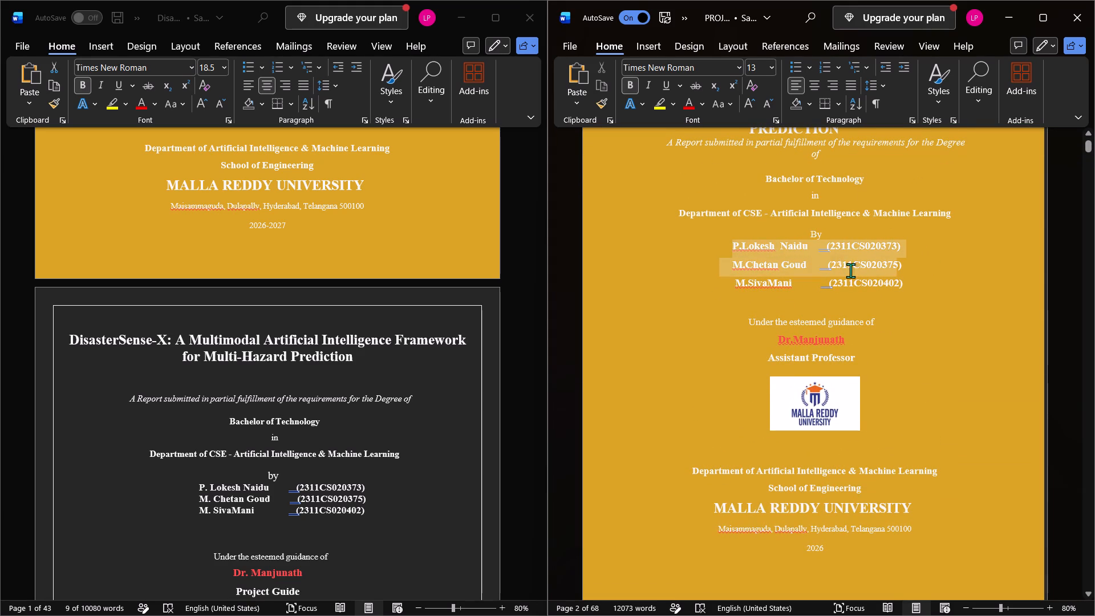
left_click_drag(850, 270, 909, 283)
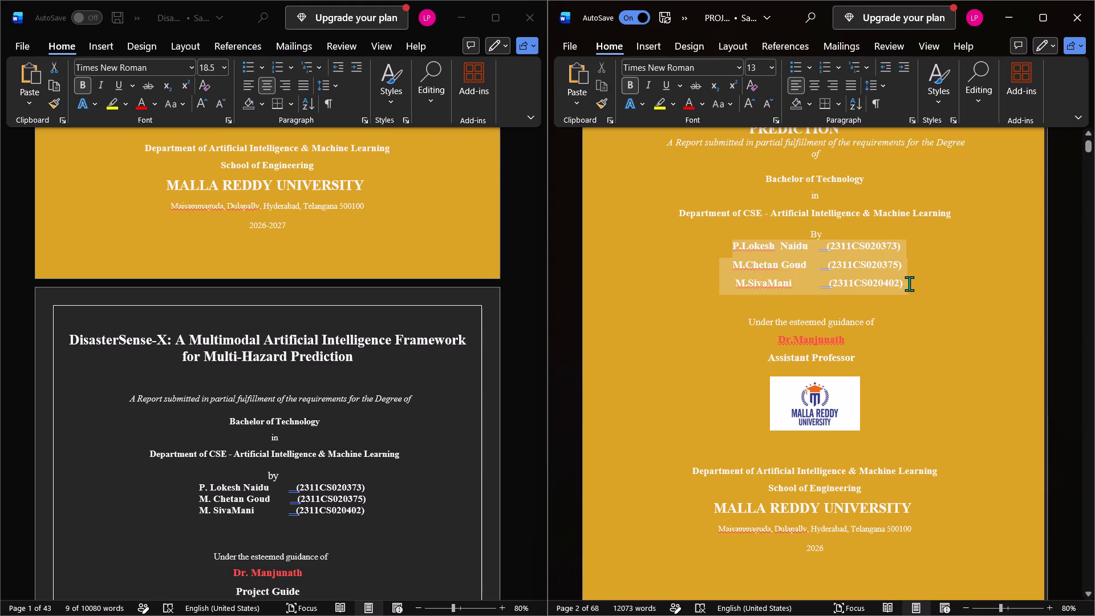
left_click_drag(909, 283, 909, 283)
key("ctrl+c")
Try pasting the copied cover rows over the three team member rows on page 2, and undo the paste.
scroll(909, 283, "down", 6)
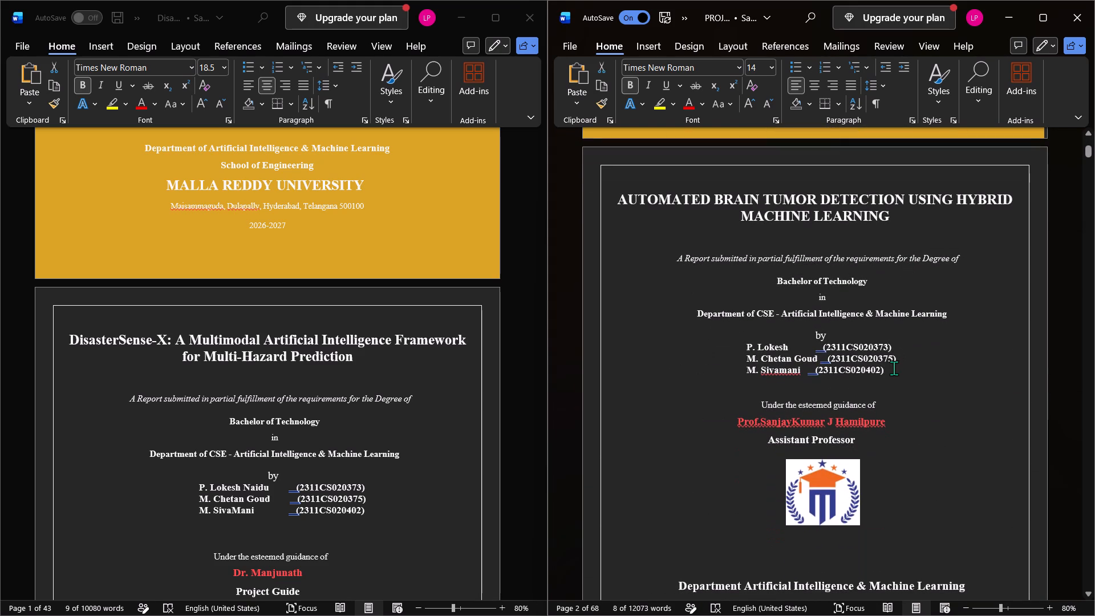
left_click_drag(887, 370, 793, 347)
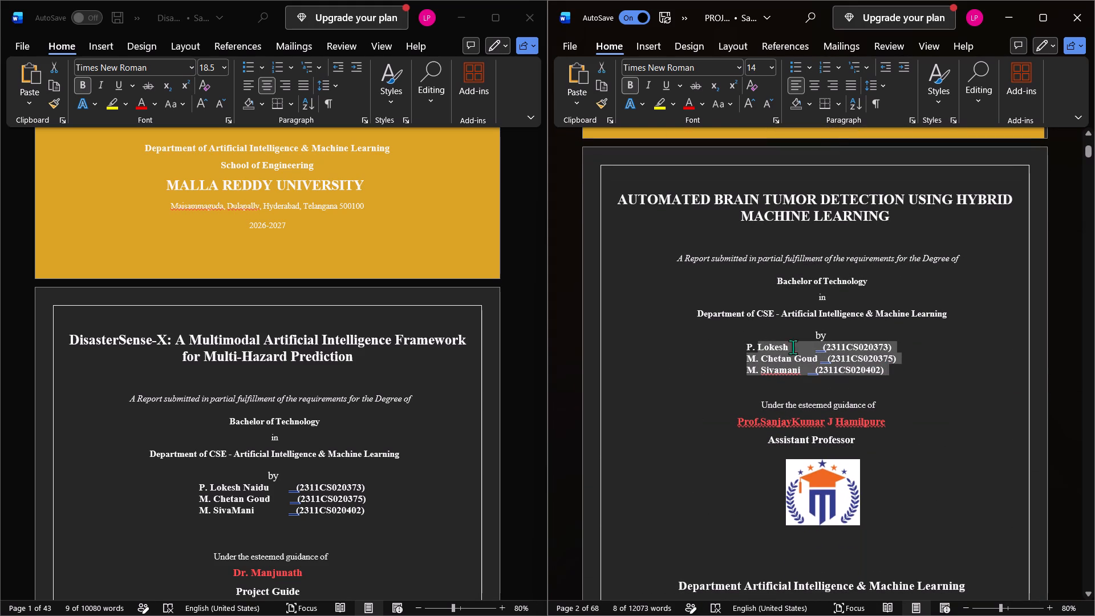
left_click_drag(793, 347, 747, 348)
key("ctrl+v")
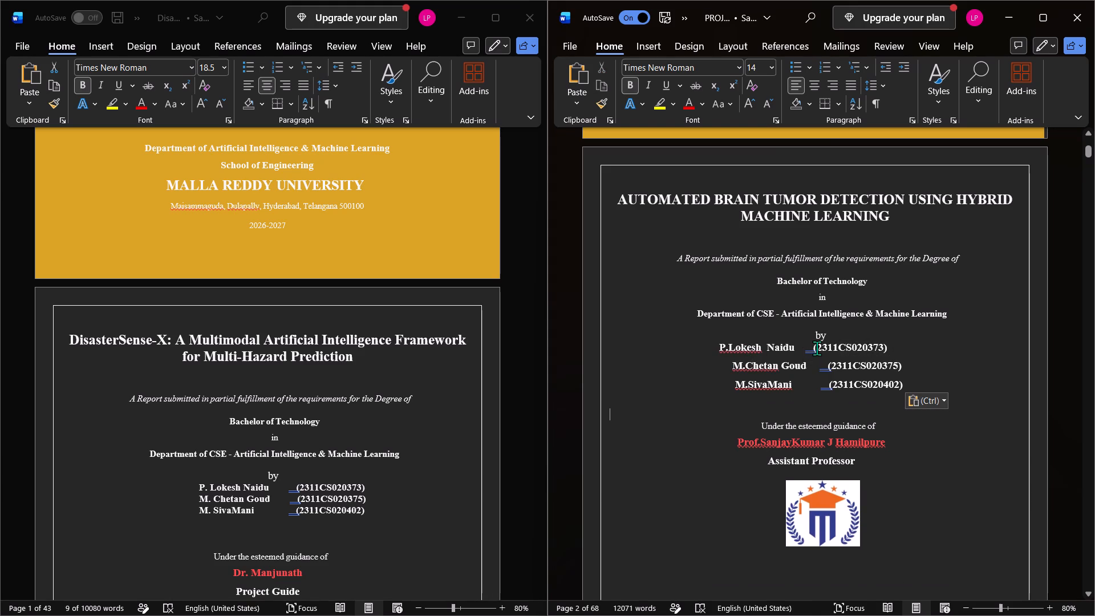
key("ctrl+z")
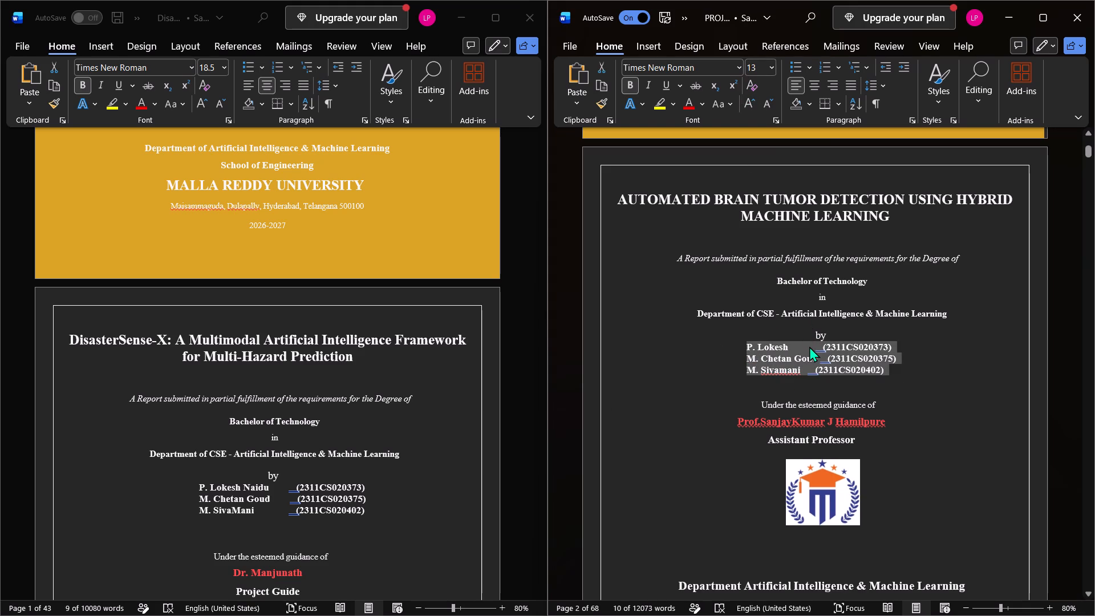
Replace the three team member rows on page 2 of the 68-page report with the rows copied from its cover.
left_click(331, 480)
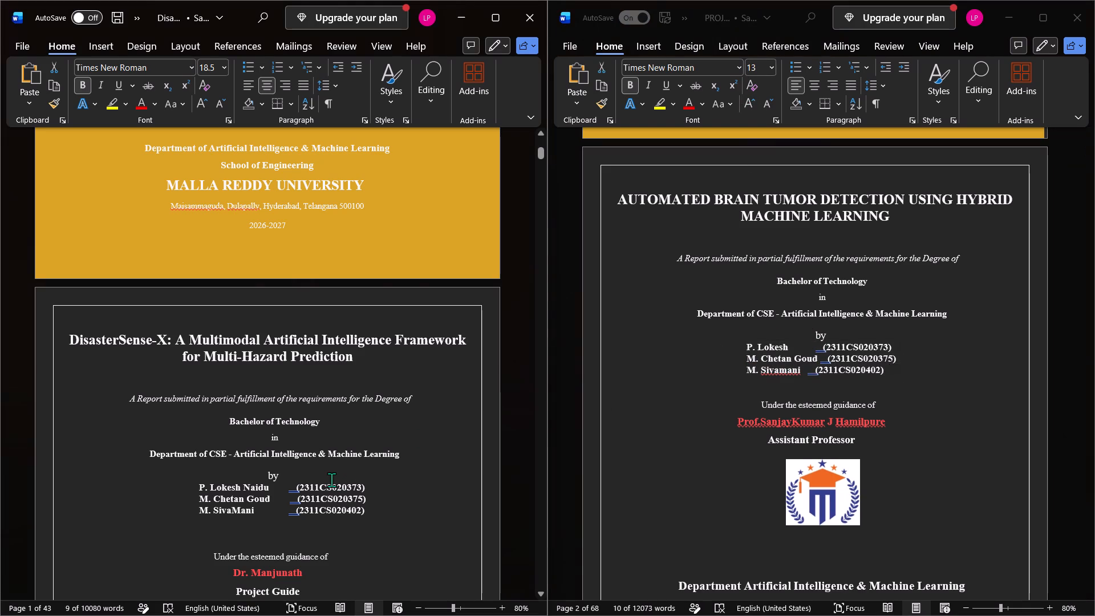
left_click(330, 487)
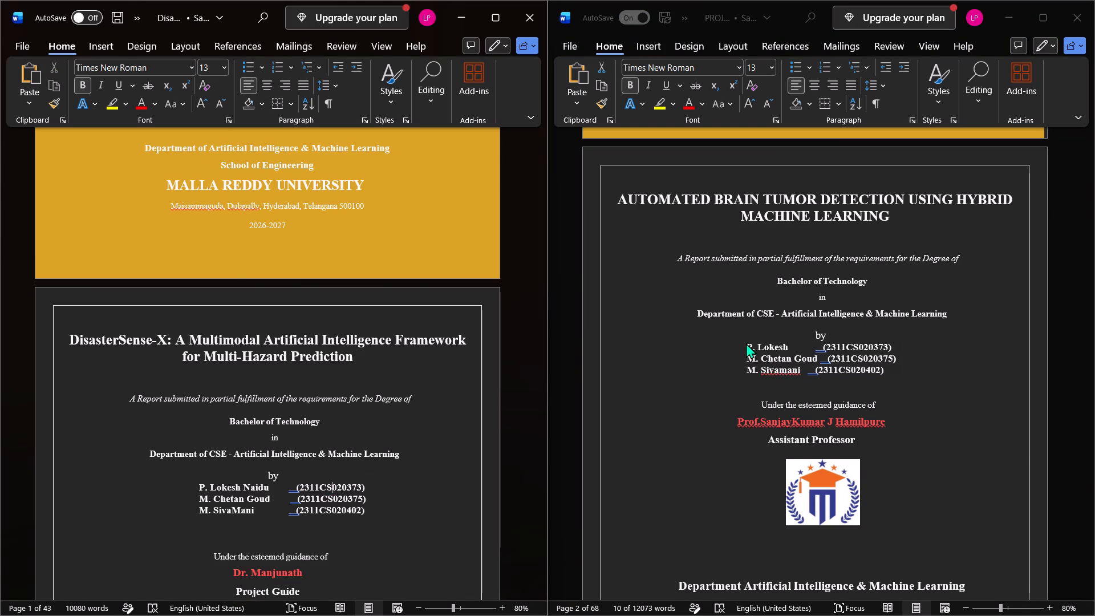
left_click_drag(746, 343, 830, 367)
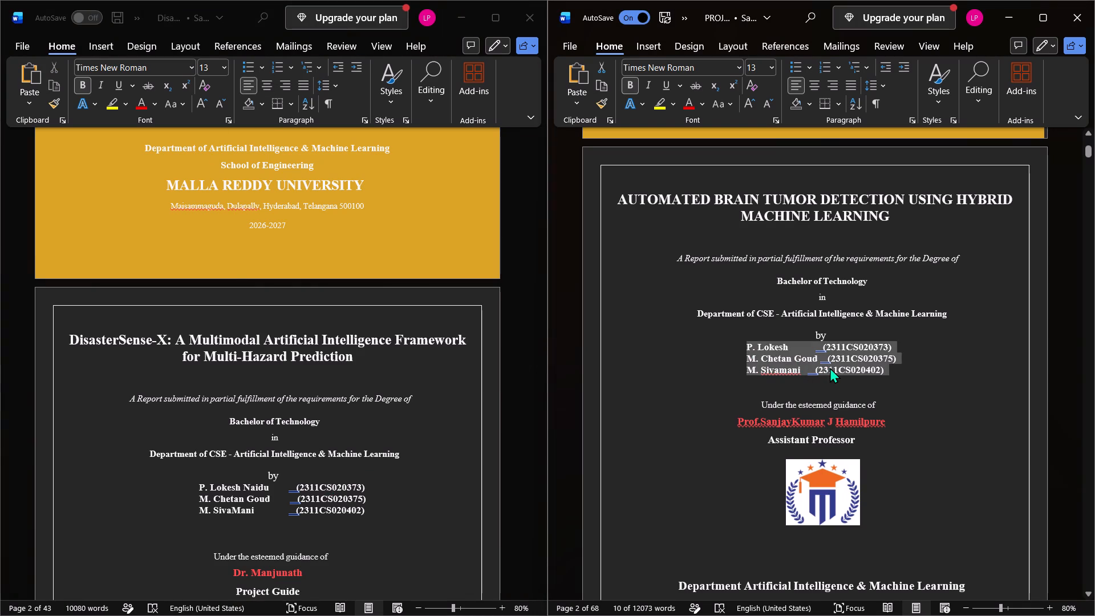
key("ctrl+v")
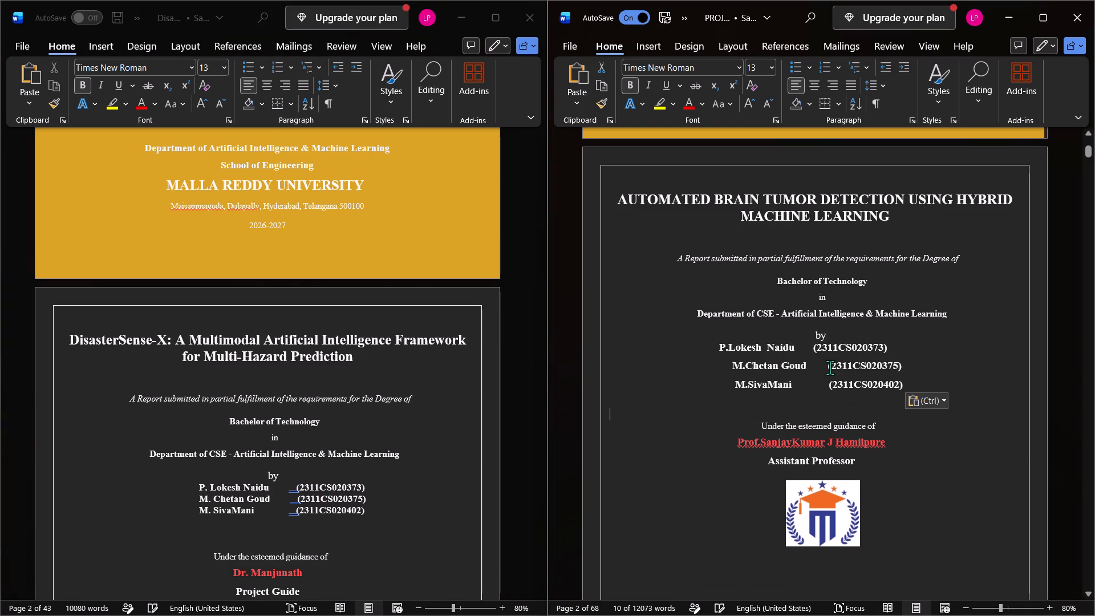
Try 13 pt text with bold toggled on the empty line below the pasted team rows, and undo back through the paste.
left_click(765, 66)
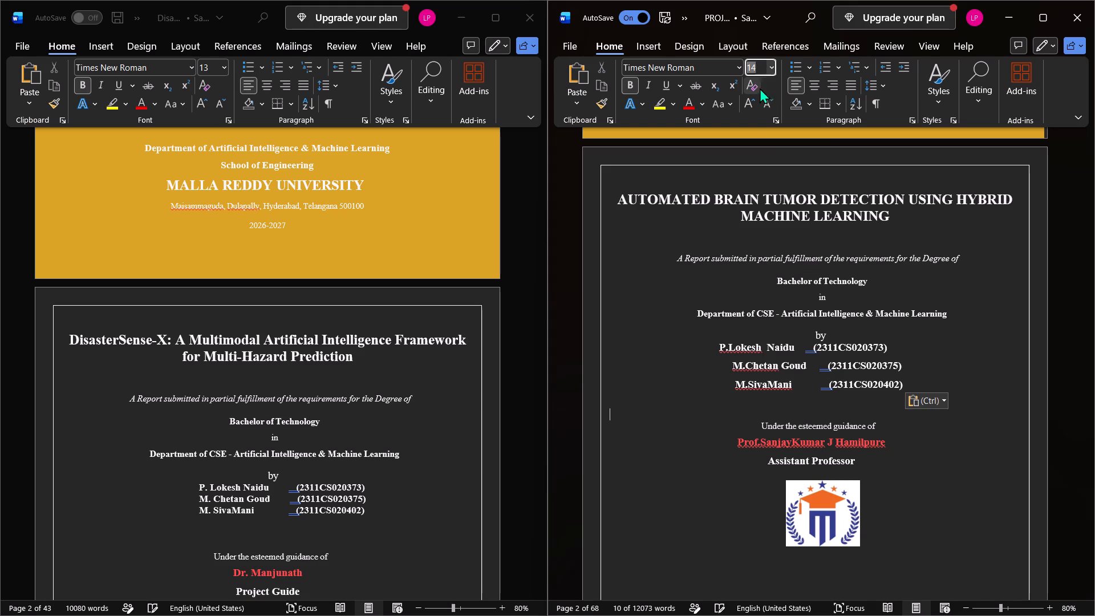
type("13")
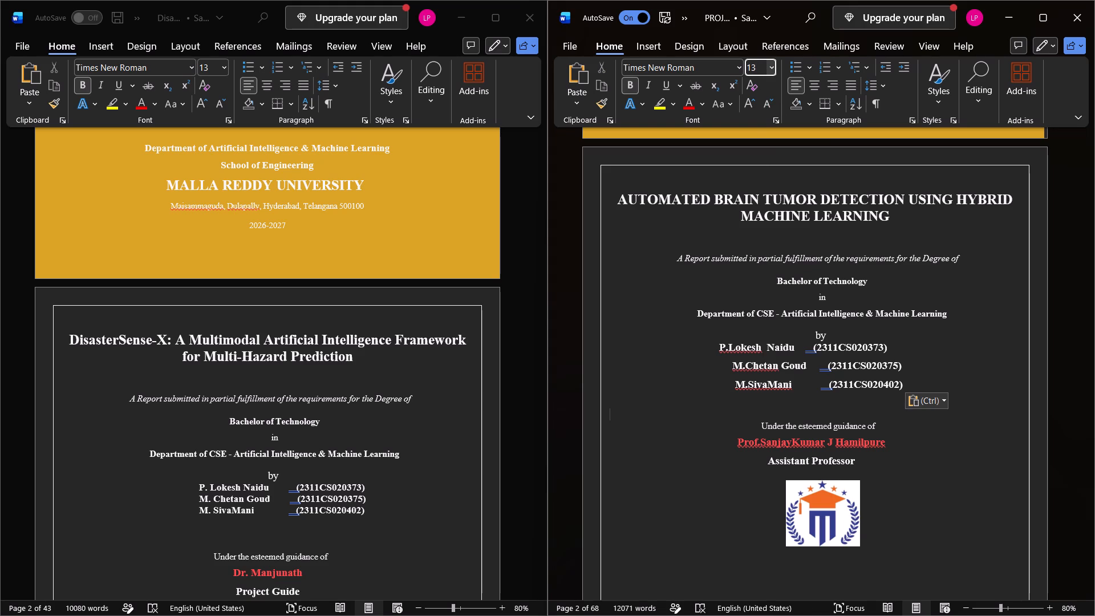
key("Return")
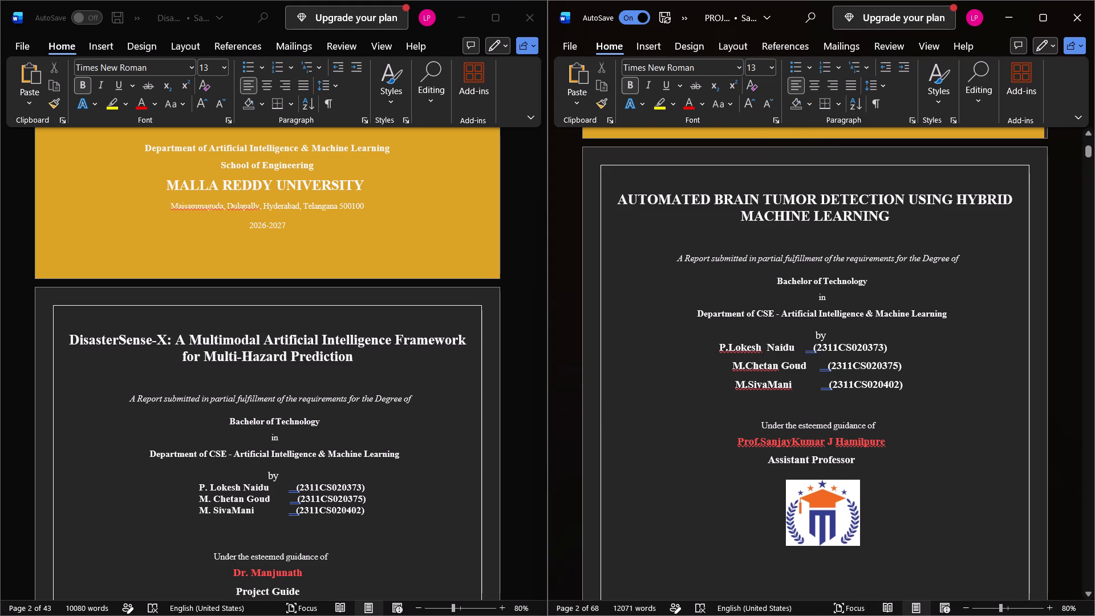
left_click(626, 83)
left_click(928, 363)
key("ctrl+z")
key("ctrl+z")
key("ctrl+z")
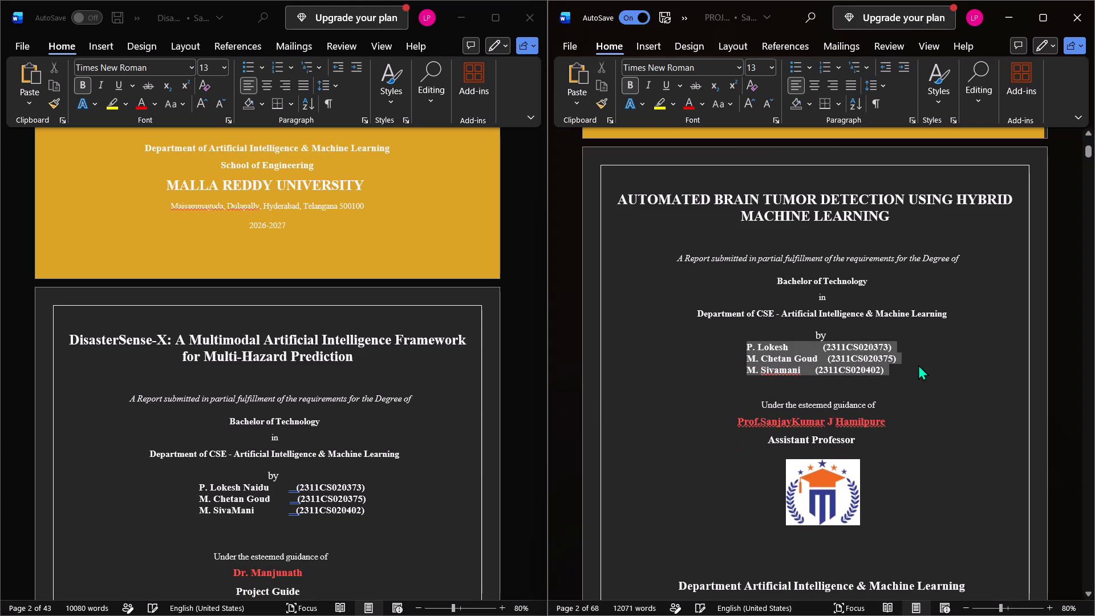
Add the surname Naidu to the first team member's name on page 2 of the 68-page report.
left_click(826, 354)
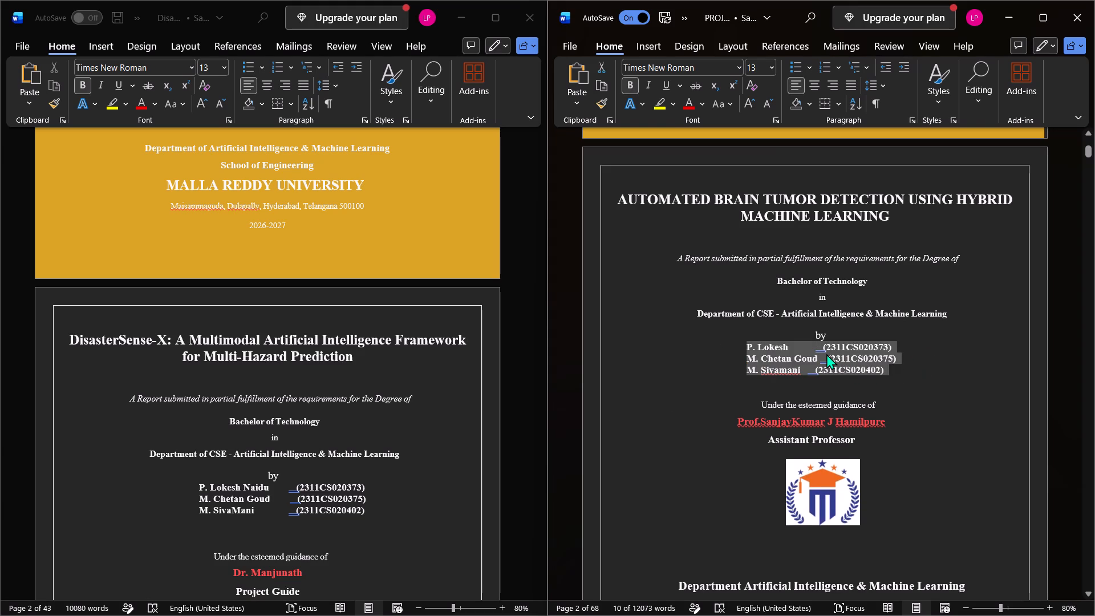
left_click(790, 349)
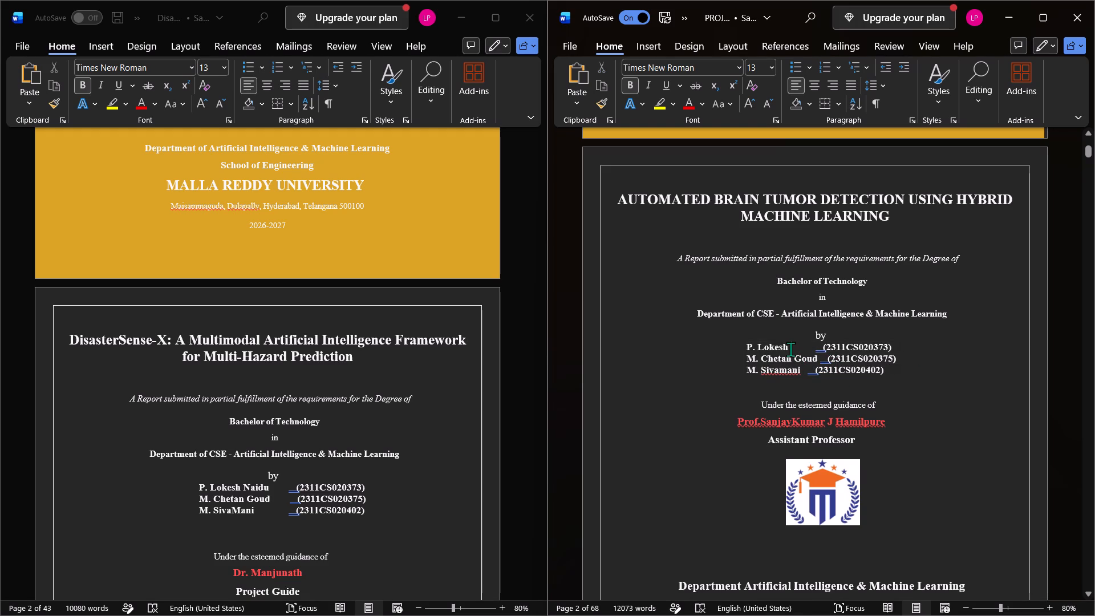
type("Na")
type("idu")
Remove seven spaces before the first team member's roll number on page 2.
right_click_drag(847, 350, 846, 412)
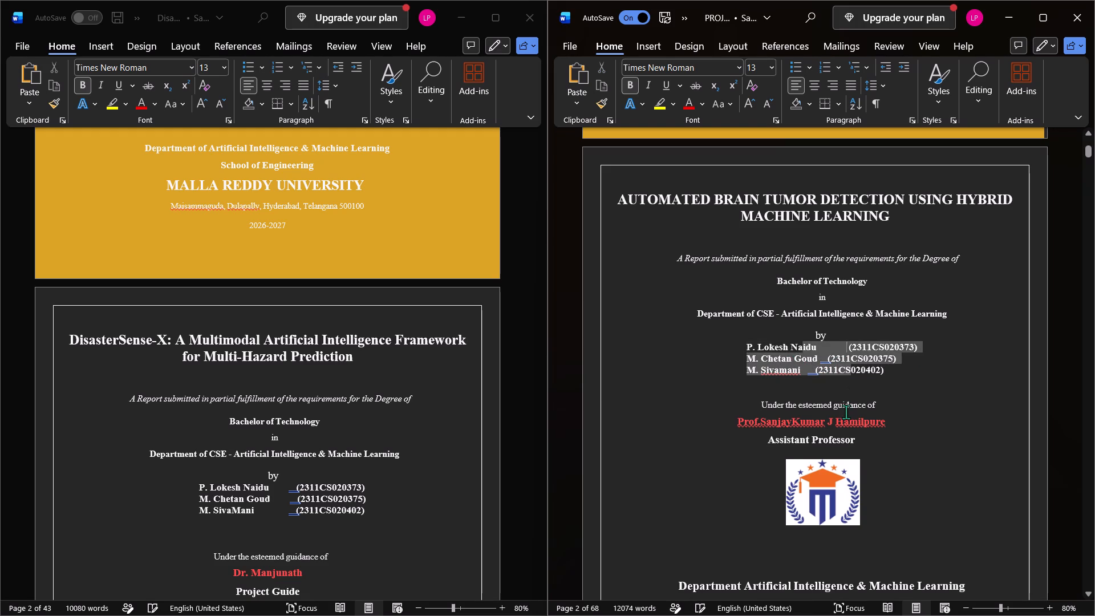
right_click_drag(846, 412, 843, 448)
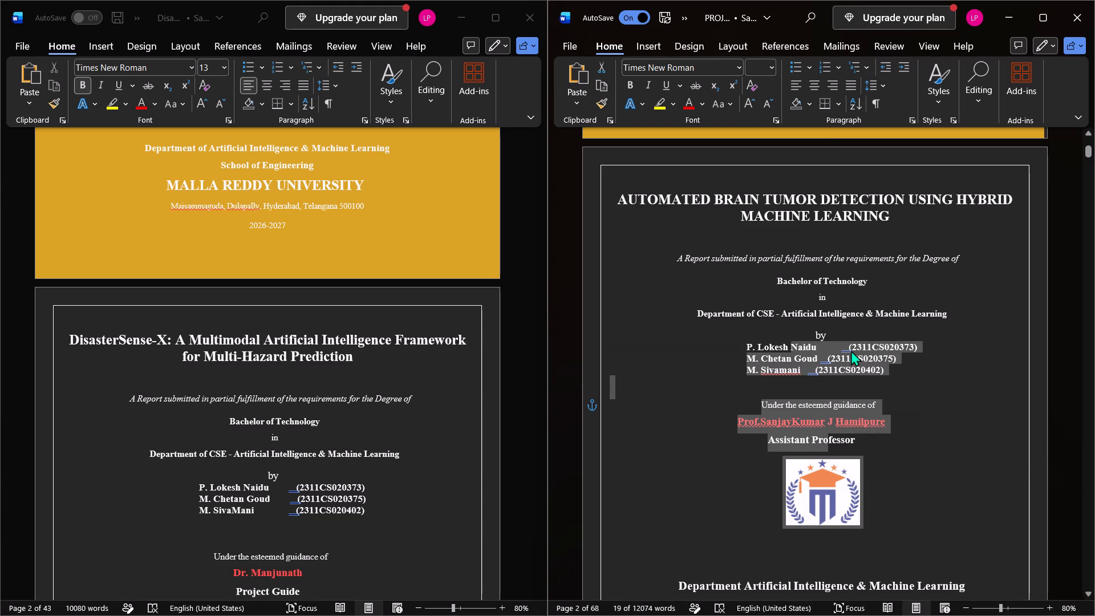
left_click(847, 344)
left_click(847, 344)
key("BackSpace")
key("BackSpace")
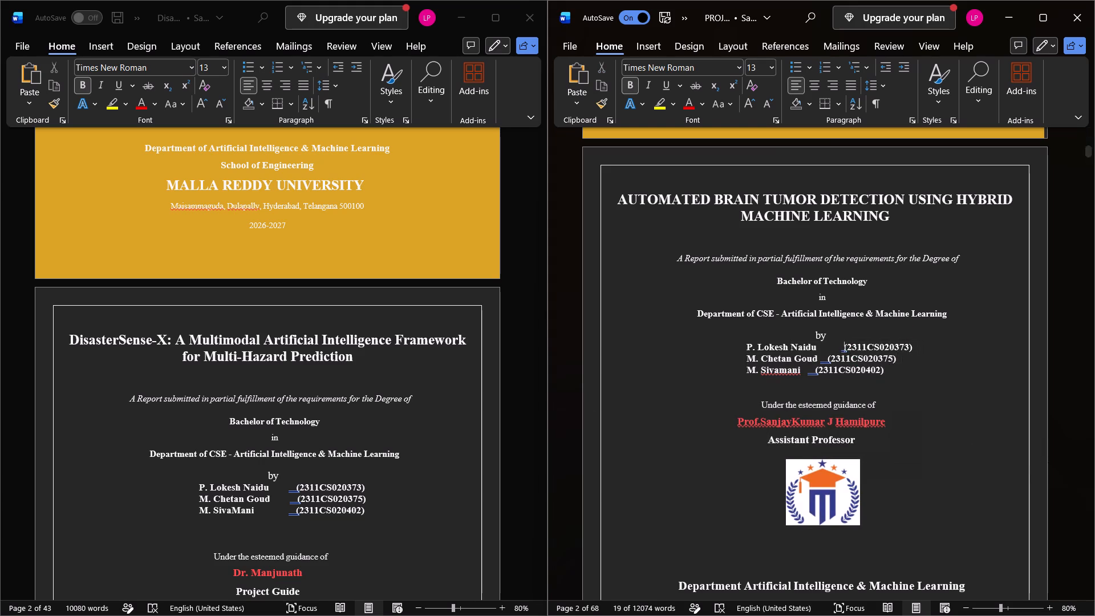
key("BackSpace")
key("BackSpace")
key("BackSpace")
key("BackSpace")
key("BackSpace")
Shift the second team member's roll number on page 2 by two added spaces to line it up with the first row.
key("Down")
key("Left")
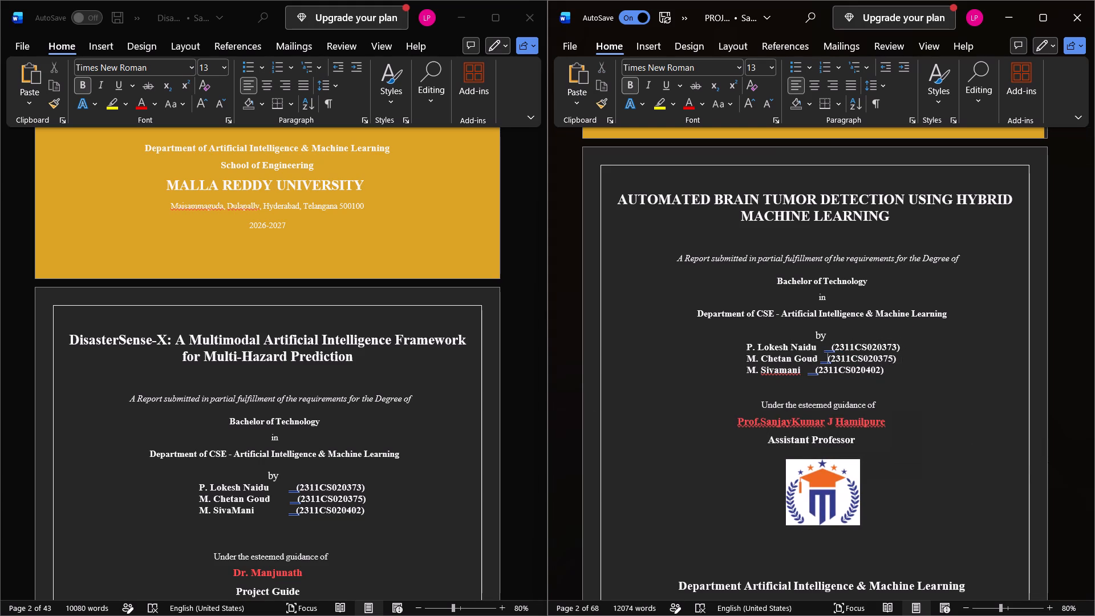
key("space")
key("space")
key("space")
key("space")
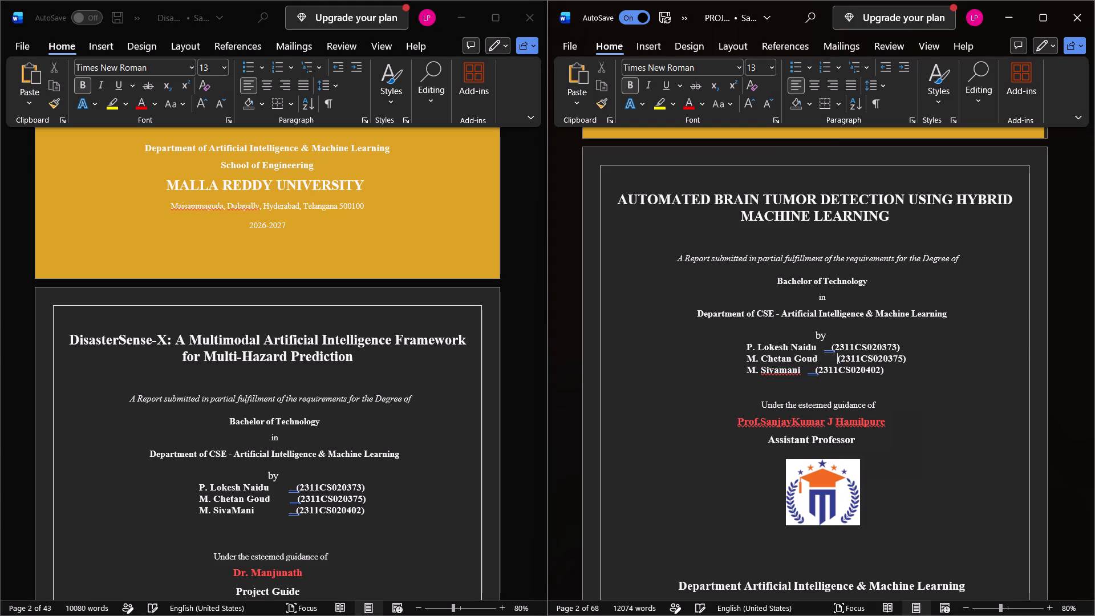
key("BackSpace")
key("BackSpace")
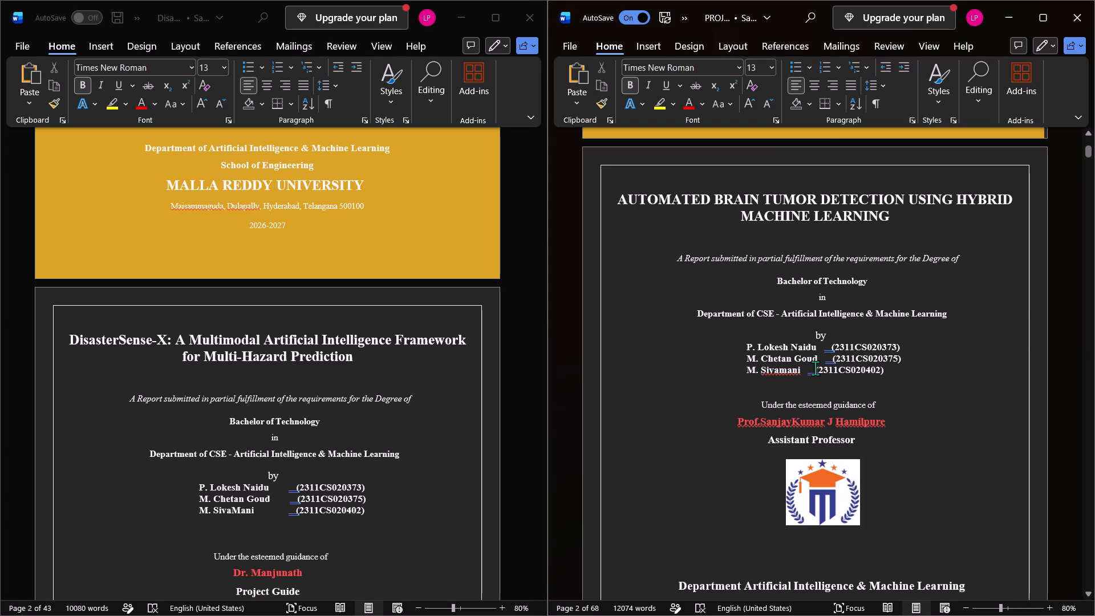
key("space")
key("BackSpace")
Insert seven spaces before the third team member's roll number on page 2 to align it with the rows above.
key("Down")
key("Left")
key("Left")
key("Left")
key("Left")
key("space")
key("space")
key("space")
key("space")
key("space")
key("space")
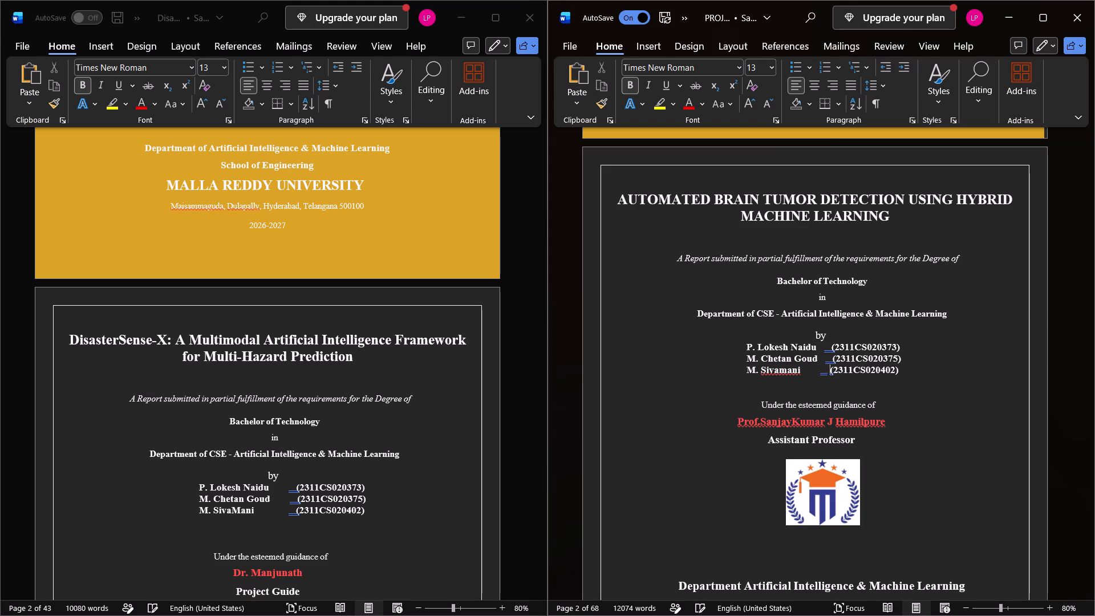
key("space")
left_click(751, 31)
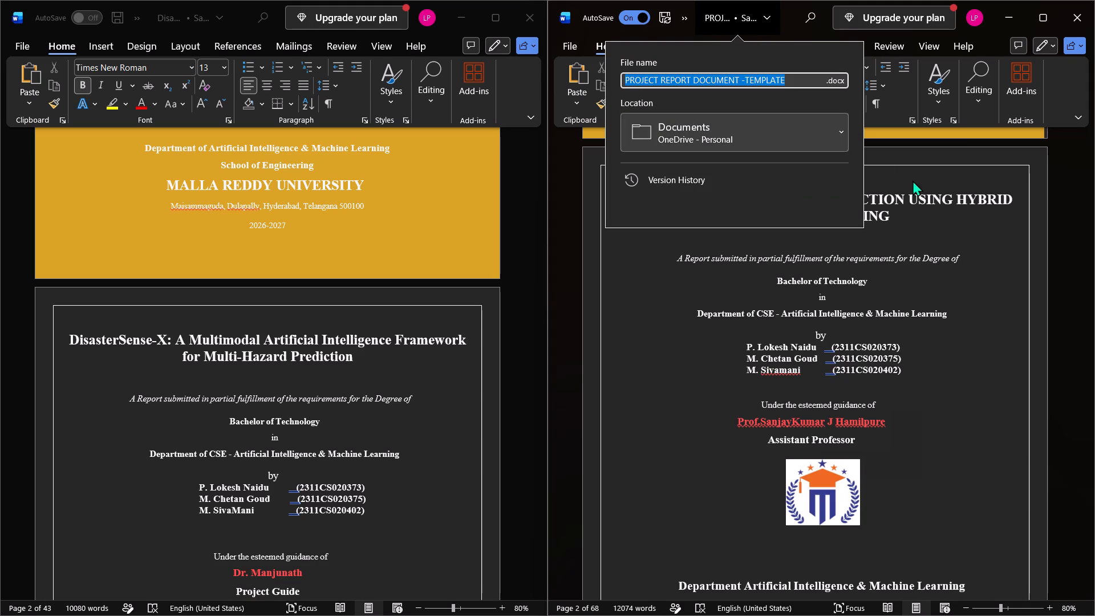
left_click(955, 229)
Replace the guide's name on page 2 of the 68-page report with the guide's name from the DisasterSense-X report.
scroll(955, 229, "down", 2)
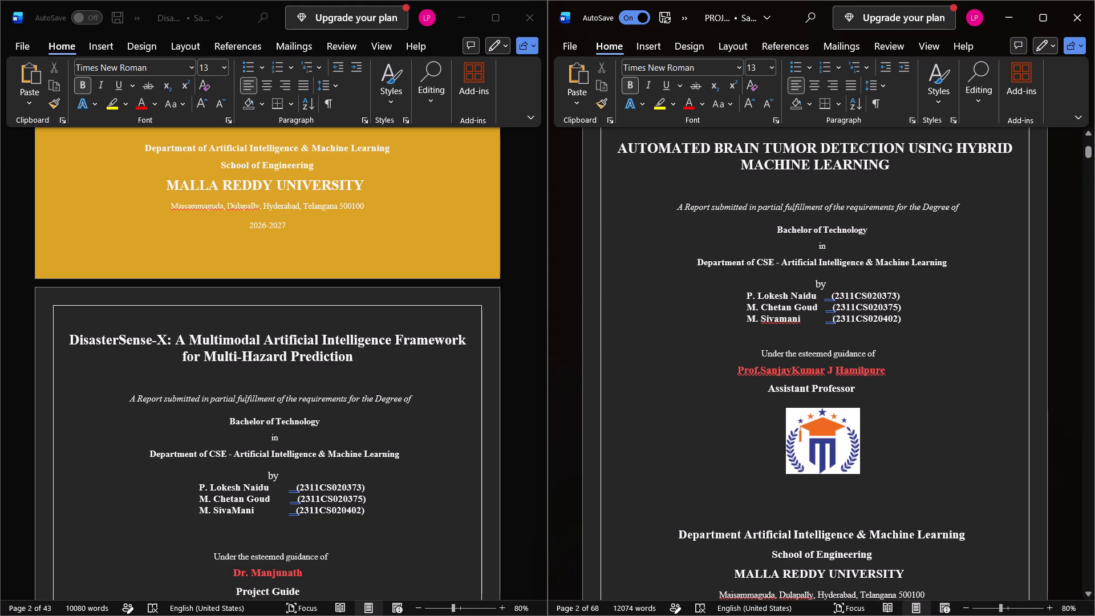
scroll(852, 258, "down", 1)
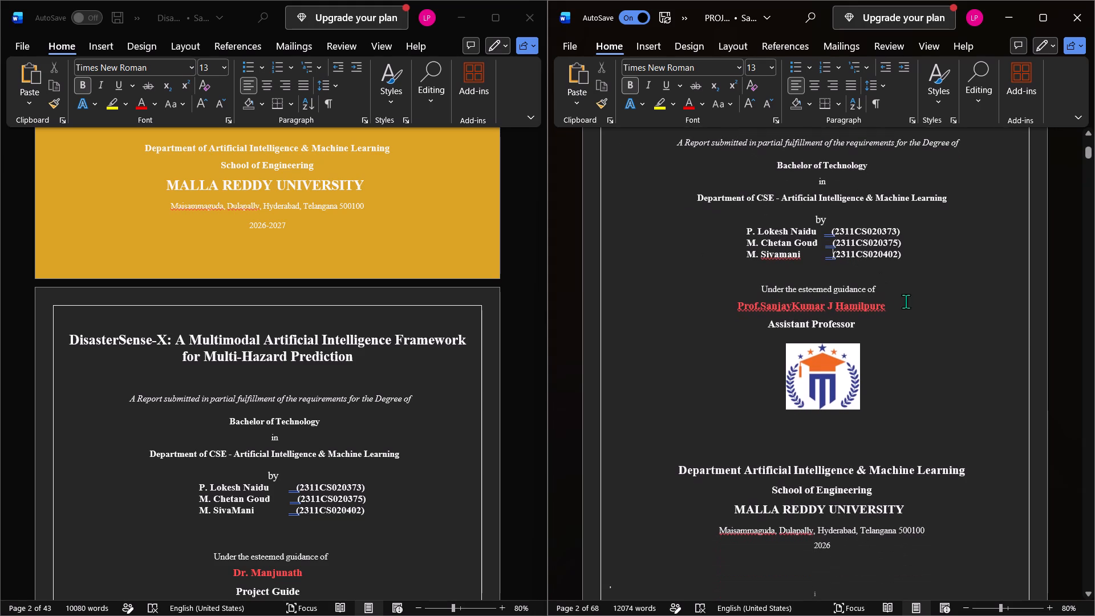
left_click_drag(887, 309, 747, 306)
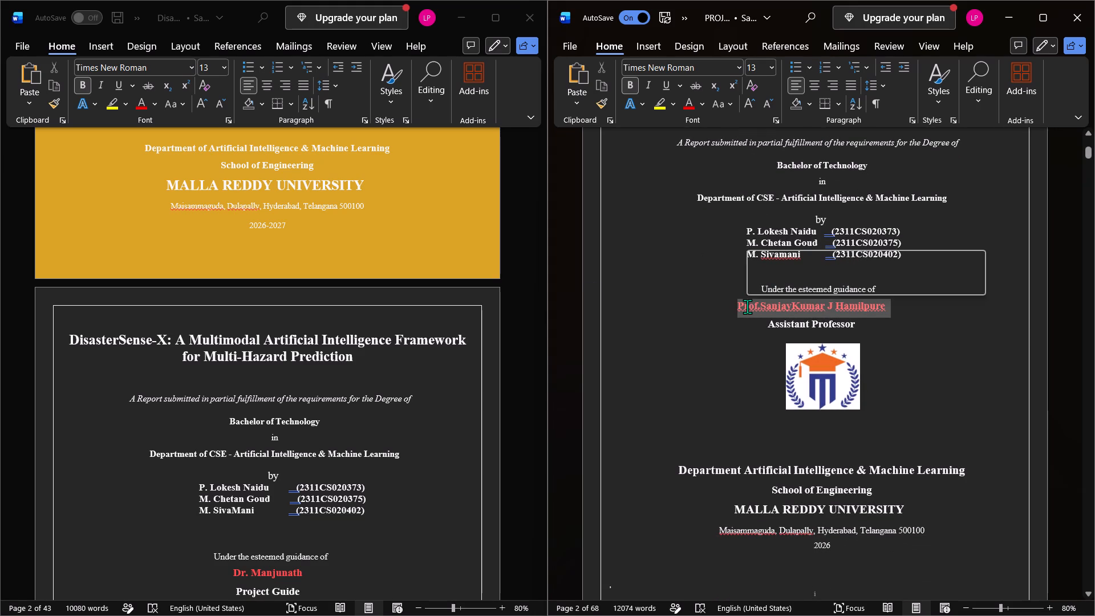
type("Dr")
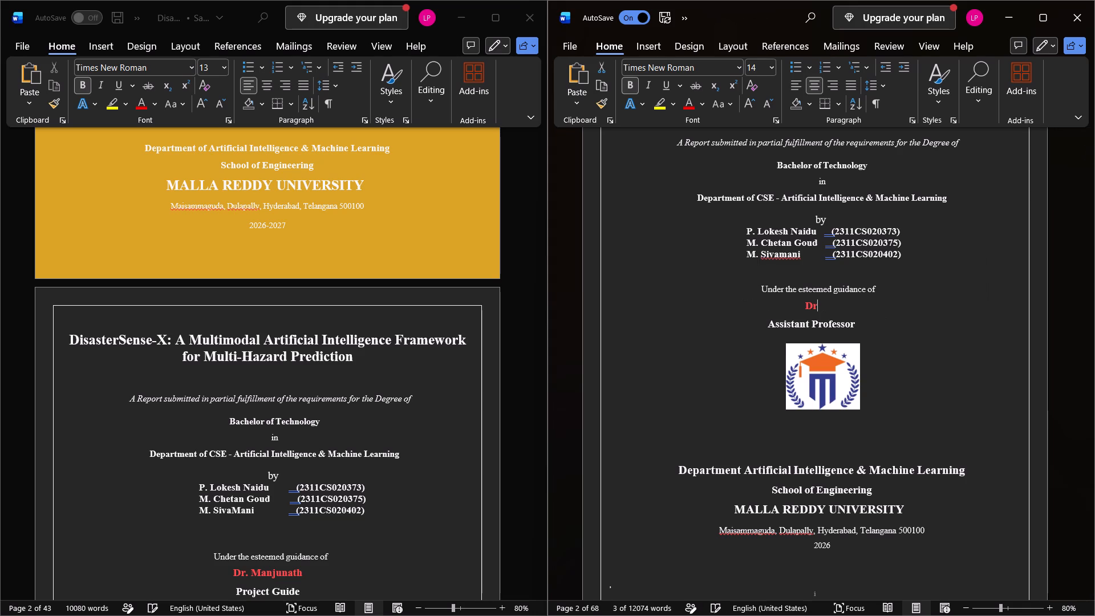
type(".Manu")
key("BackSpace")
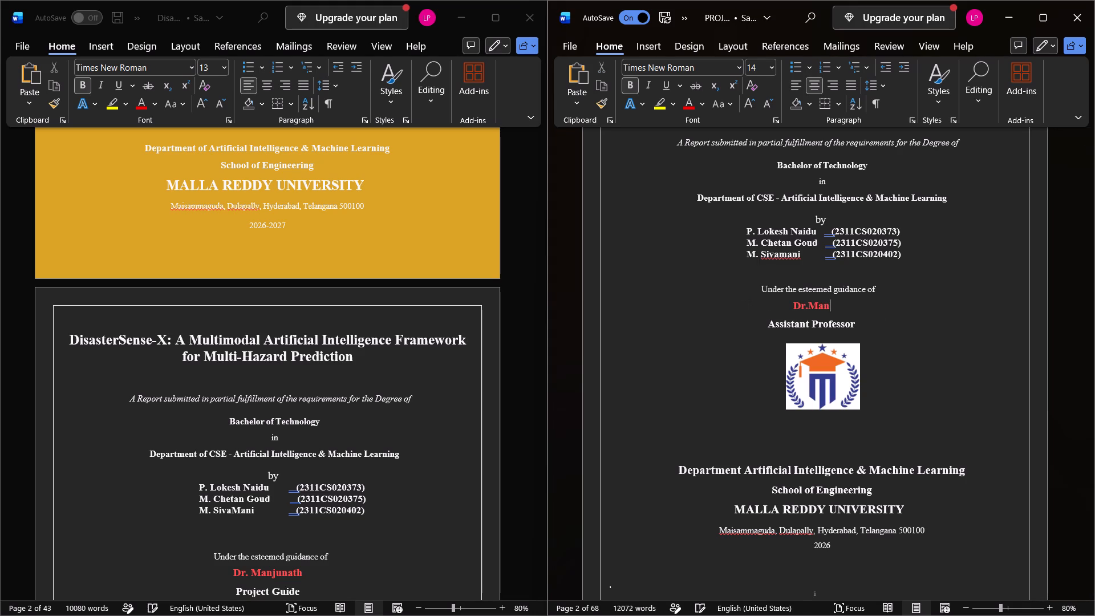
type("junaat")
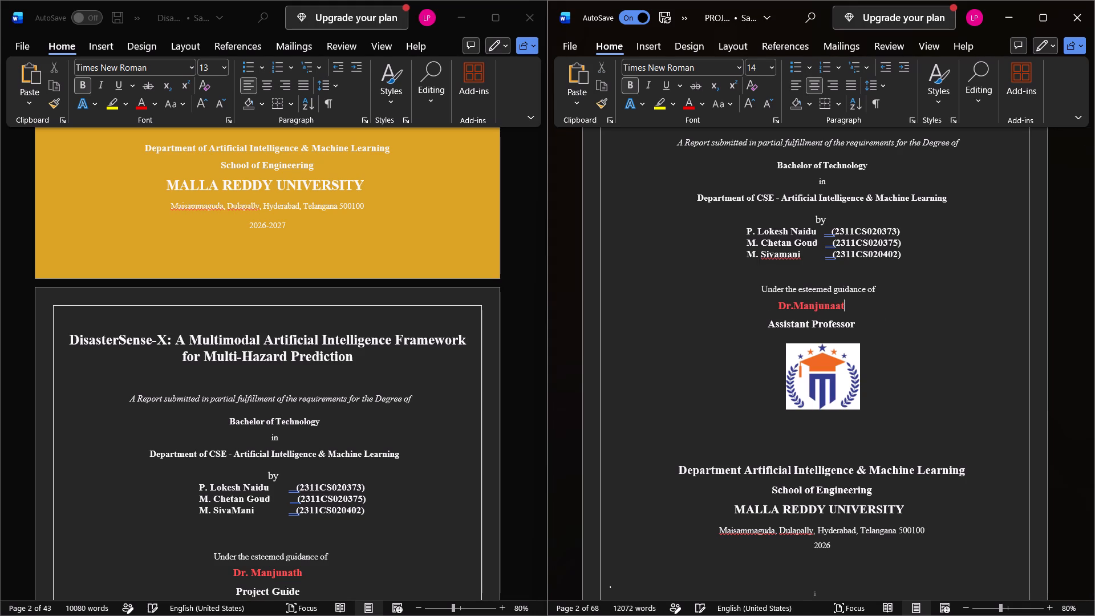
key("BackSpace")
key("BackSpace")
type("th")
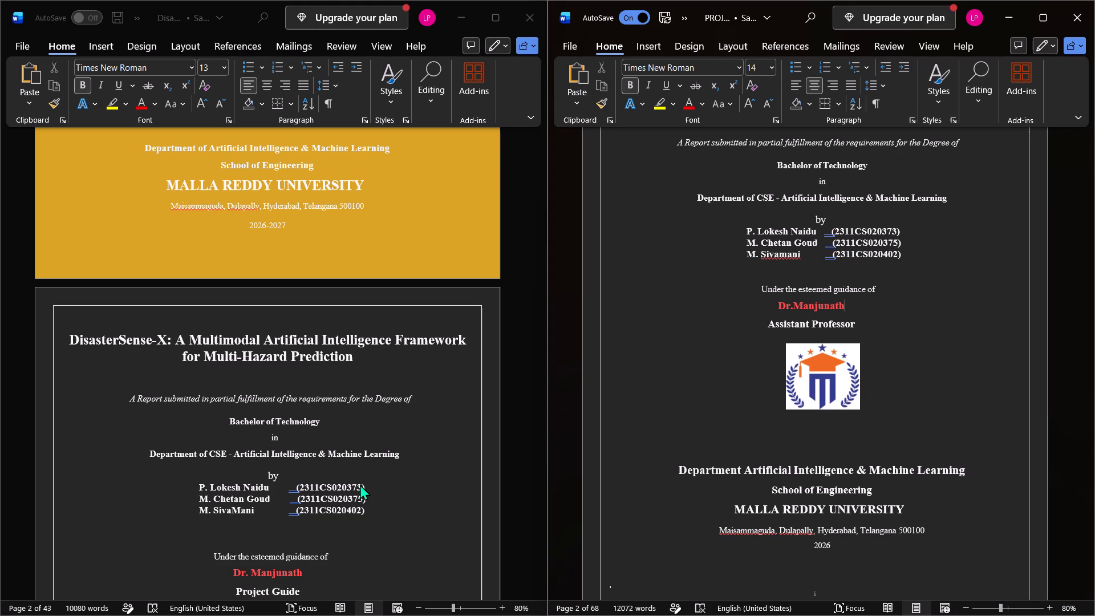
Examine the inner title page of the DisasterSense-X report, comparing its guide designation, department block and year with the 68-page report.
left_click(262, 443)
key("F3")
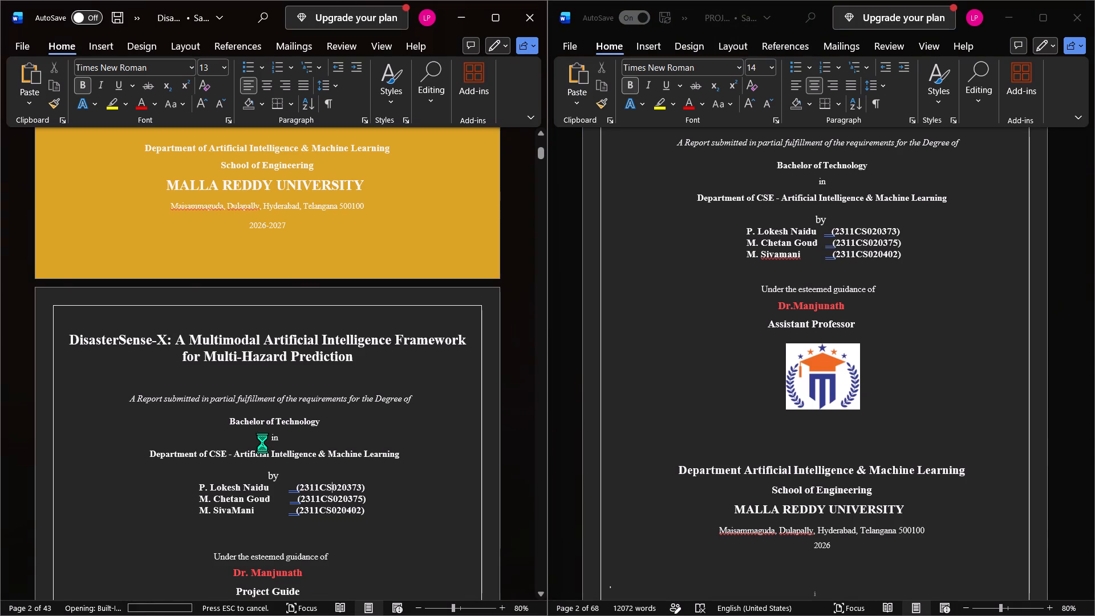
key("ctrl+a")
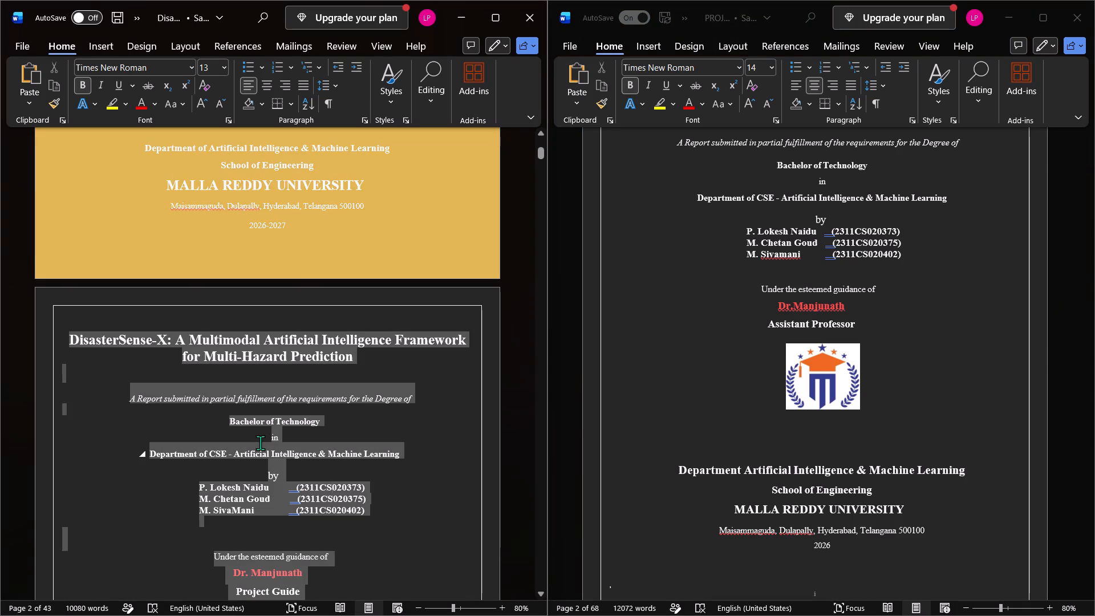
left_click(260, 443)
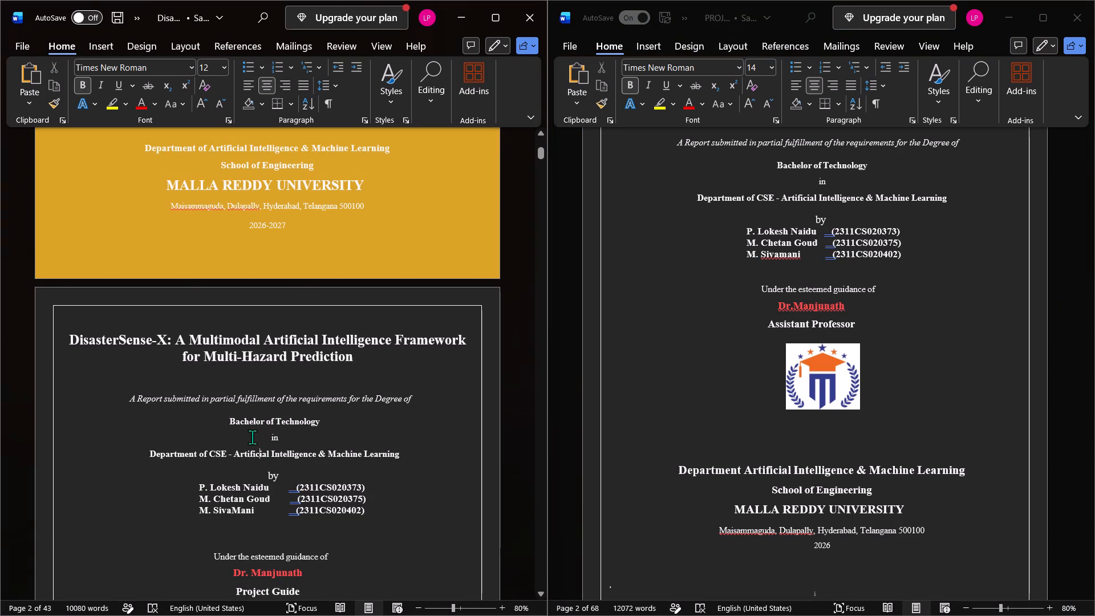
scroll(252, 437, "down", 2)
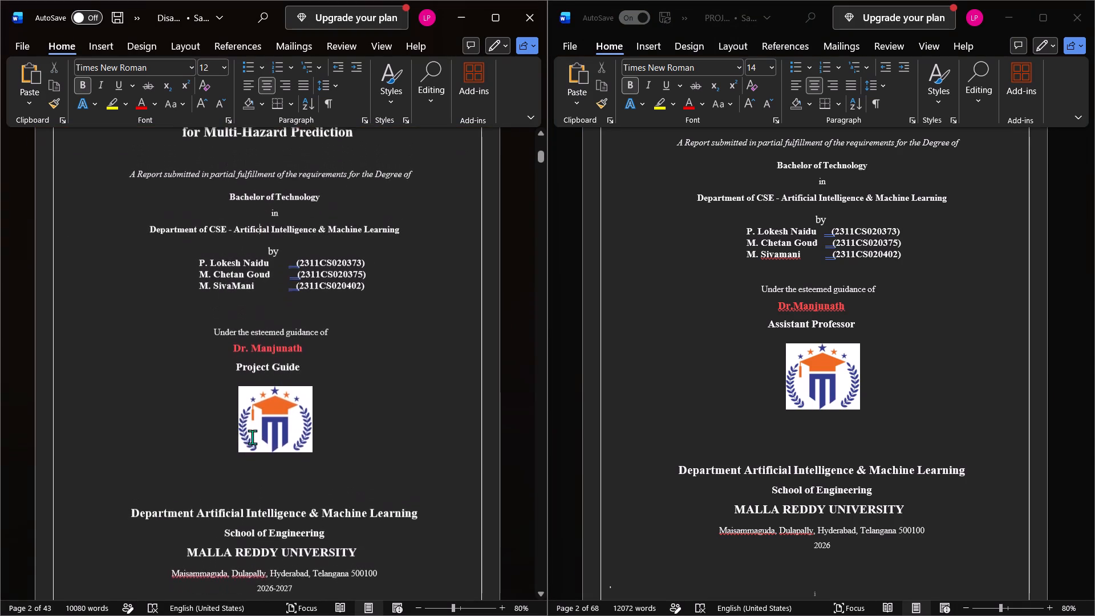
scroll(252, 437, "up", 1)
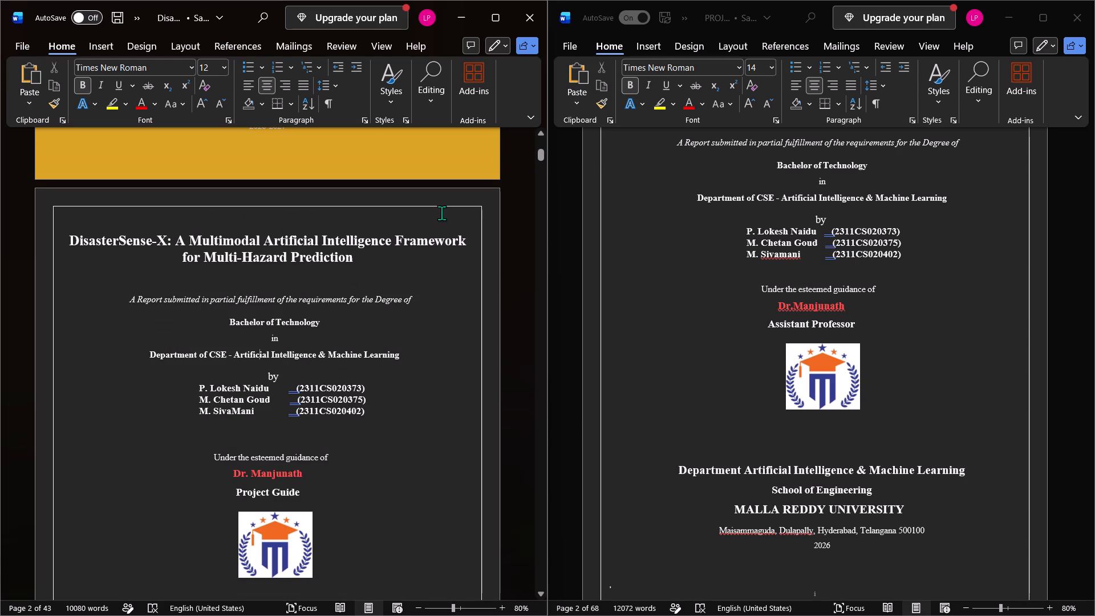
right_click(409, 220)
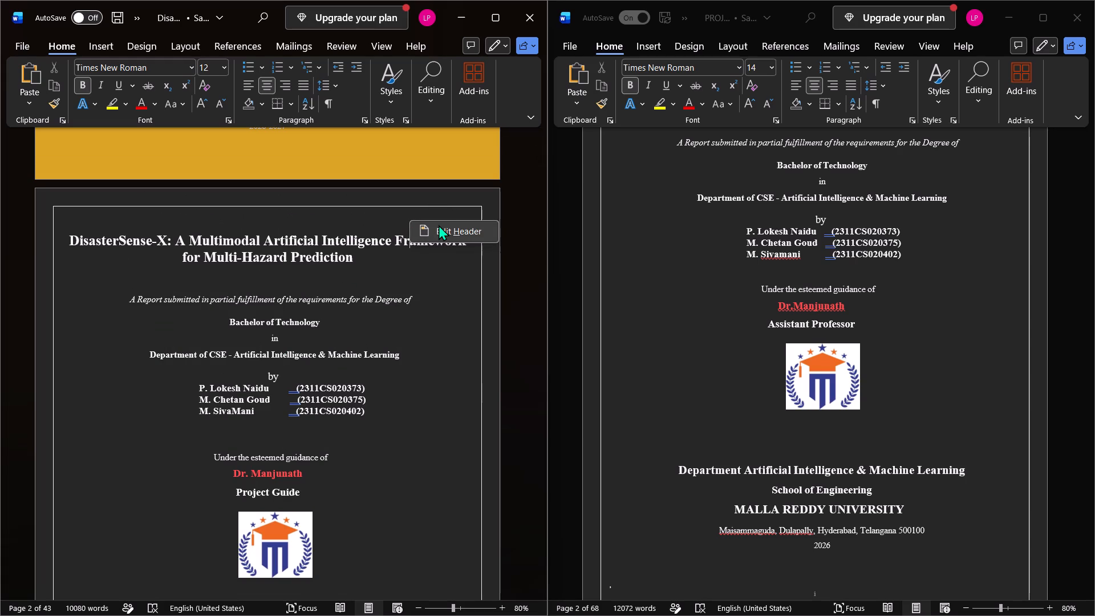
left_click(427, 330)
scroll(427, 330, "down", 3)
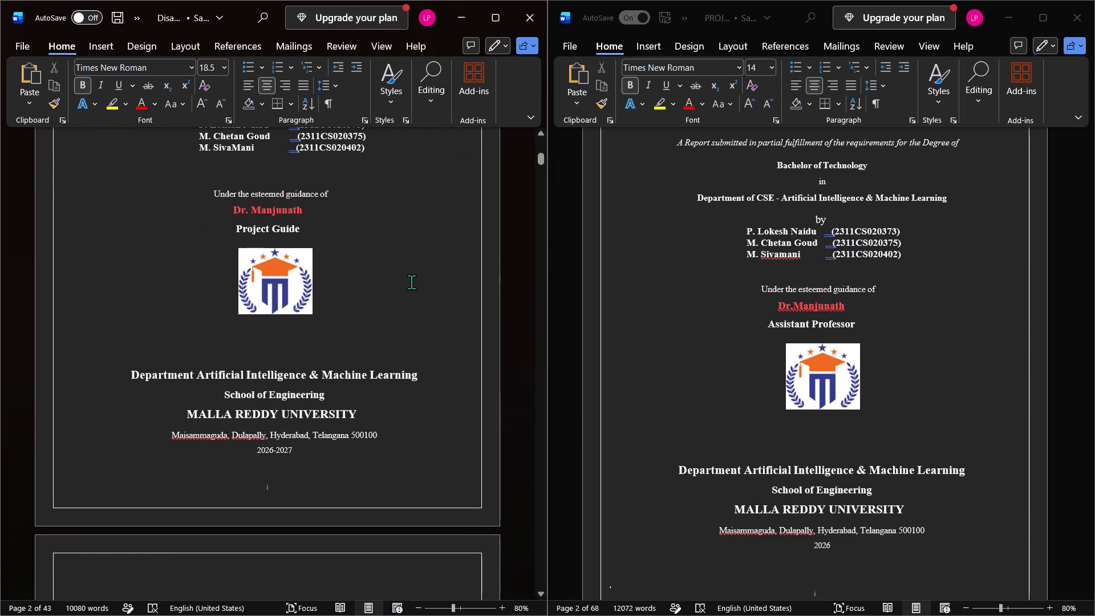
scroll(411, 282, "up", 1)
scroll(411, 282, "down", 2)
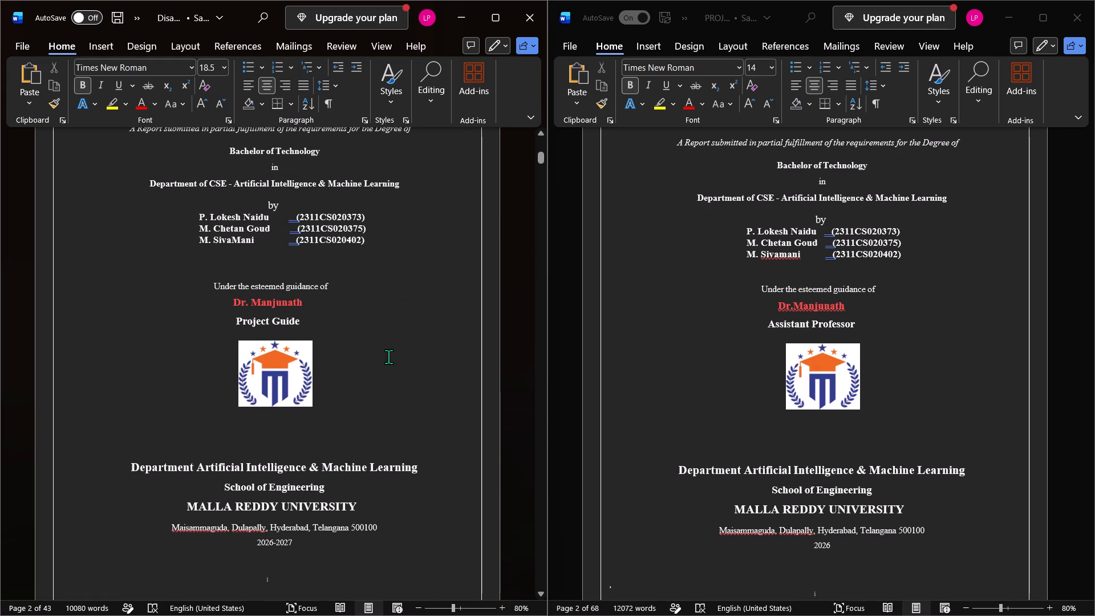
Look through the DisasterSense-X report's front matter, from the inner title page through the acknowledgement and contents pages.
scroll(388, 356, "down", 12)
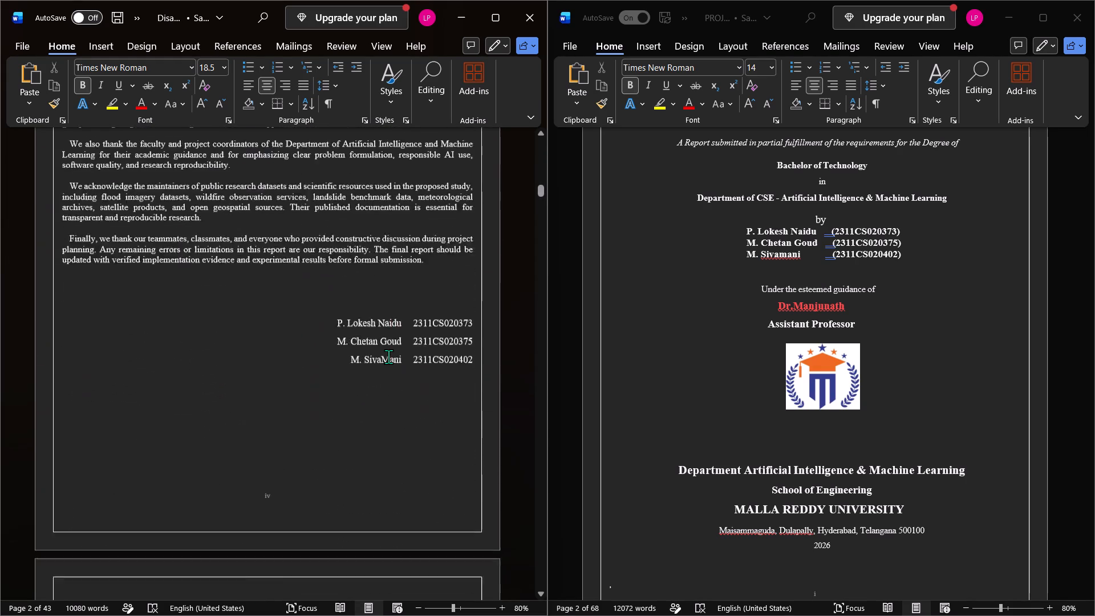
scroll(388, 356, "down", 5)
scroll(328, 269, "up", 1)
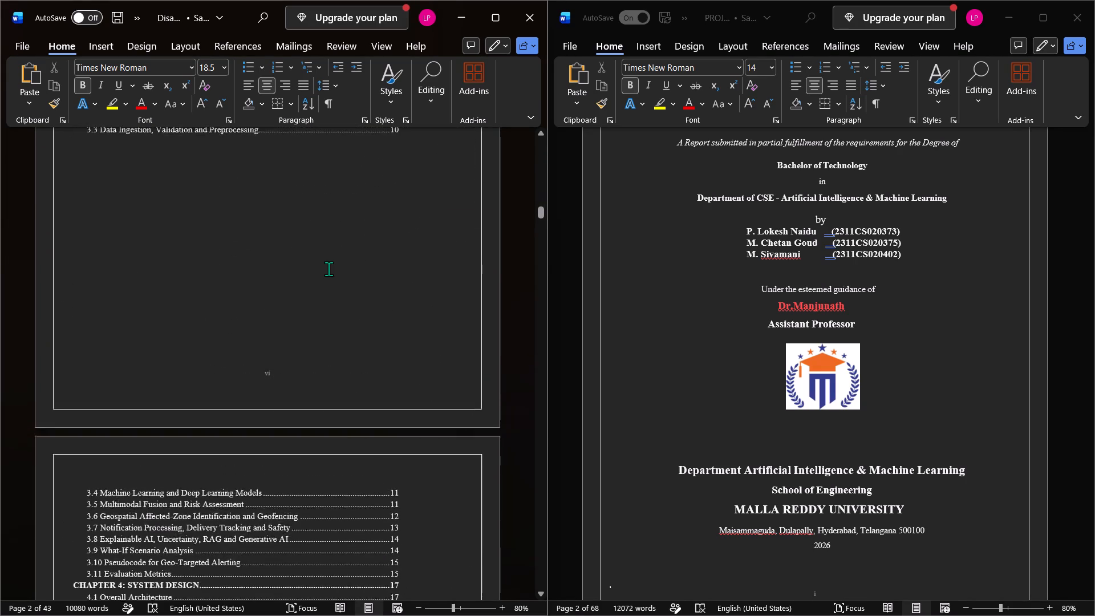
scroll(328, 269, "up", 1)
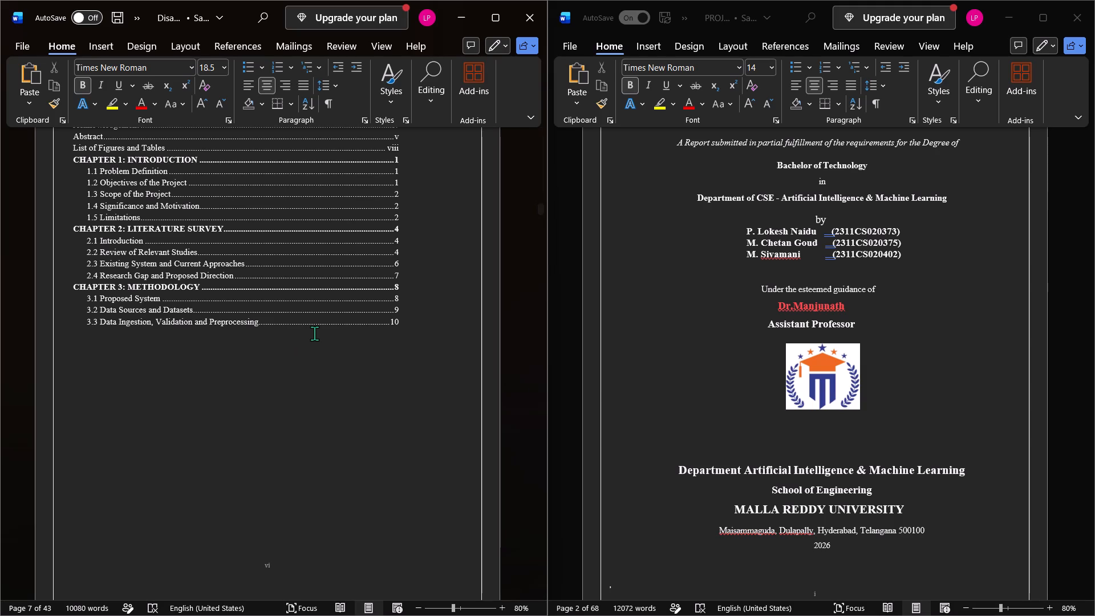
scroll(314, 333, "up", 1)
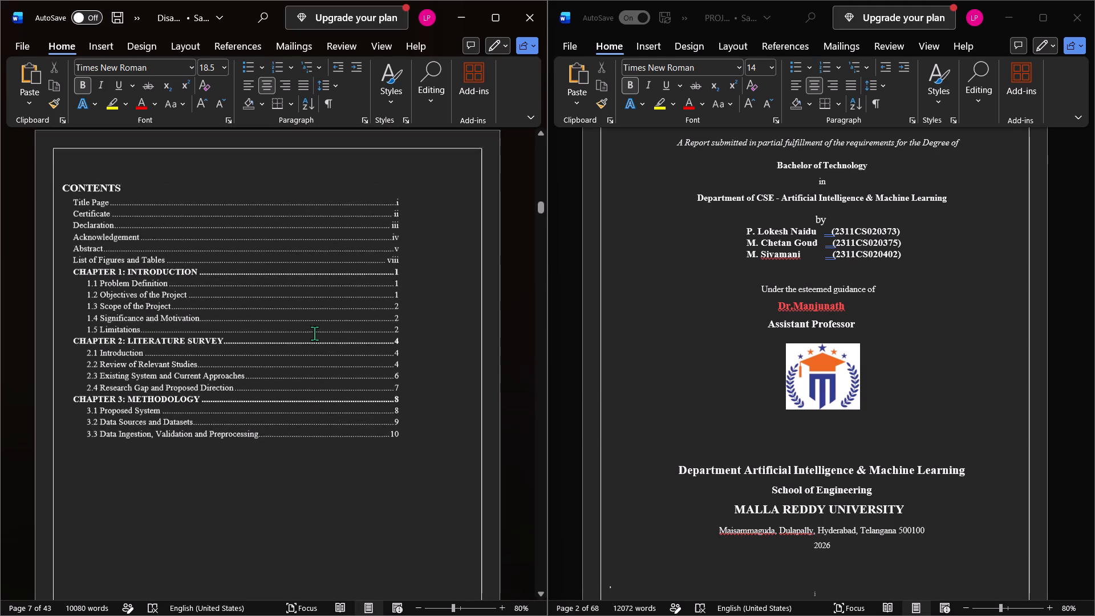
scroll(314, 333, "up", 1)
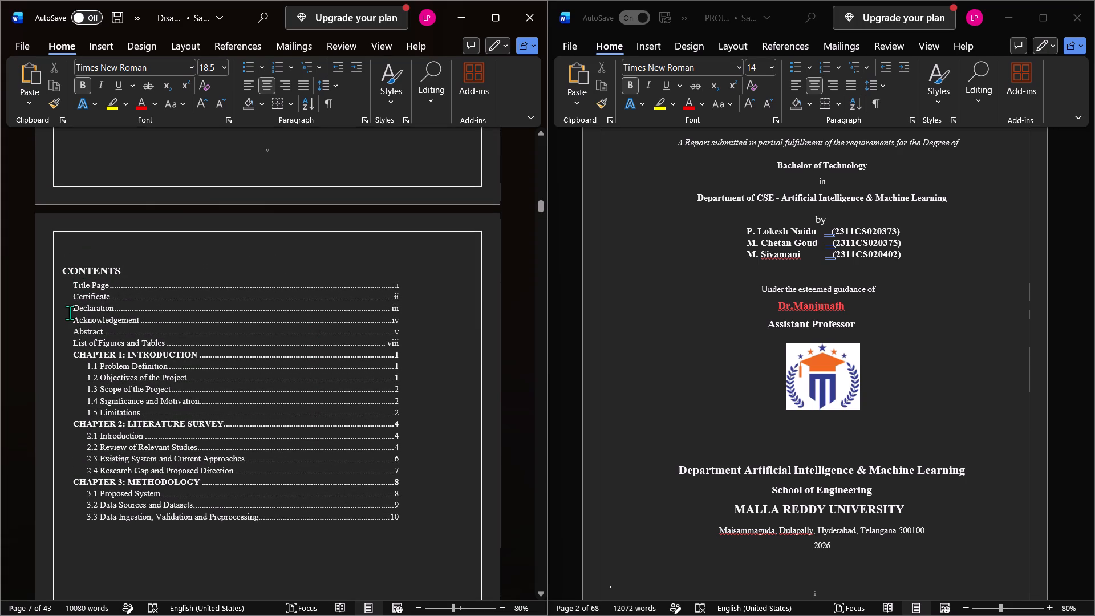
scroll(70, 313, "up", 10)
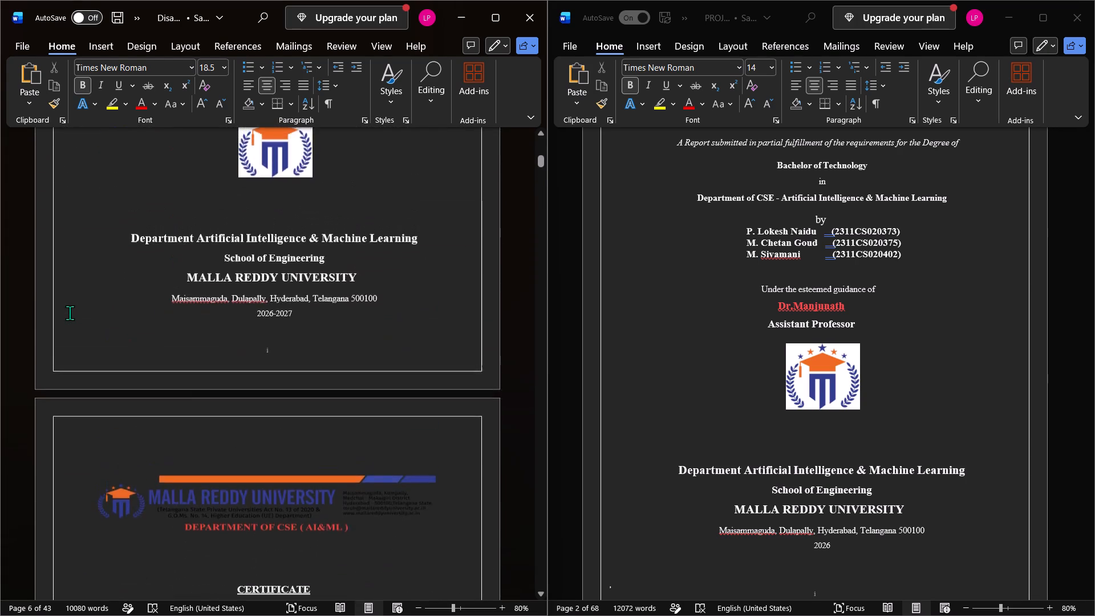
scroll(70, 313, "up", 2)
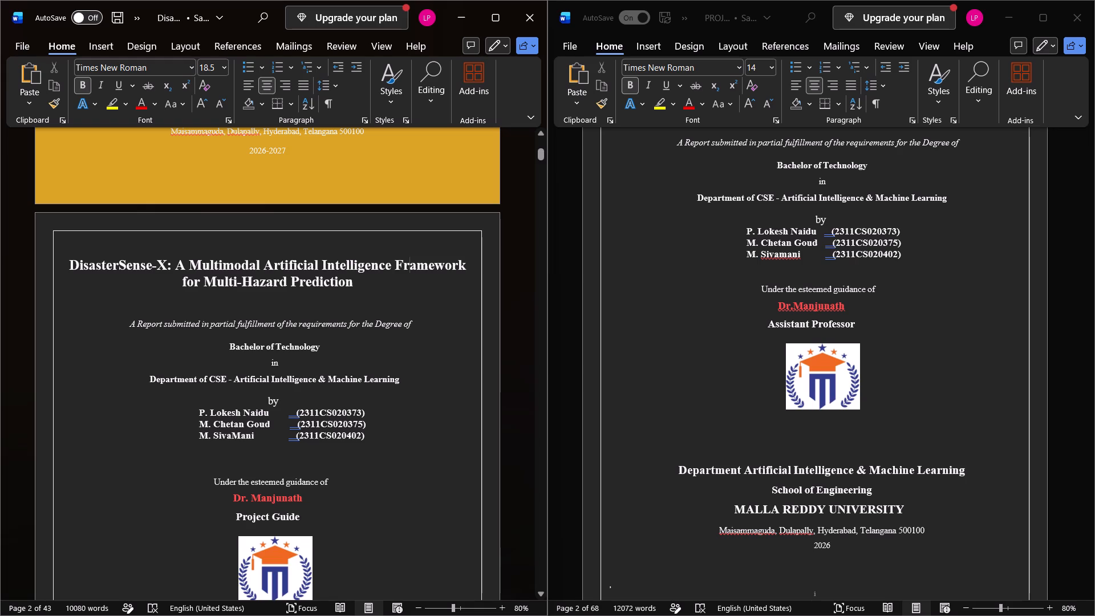
Copy the entire inner title page of the DisasterSense-X report, from the title down to the year 2026-2027.
scroll(350, 426, "right", 2)
scroll(445, 440, "down", 2)
scroll(355, 394, "down", 1)
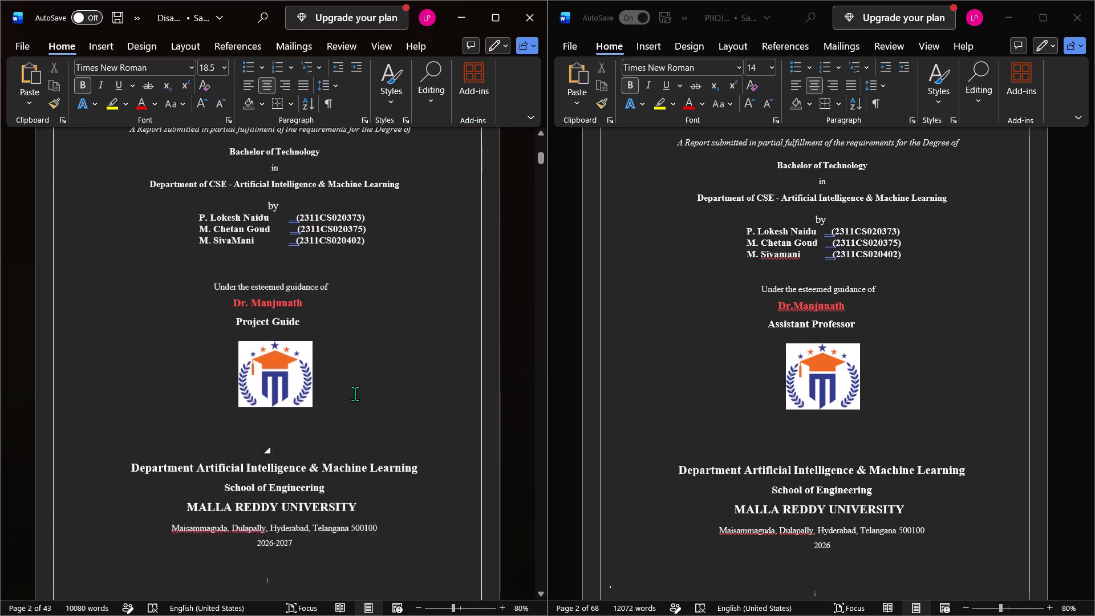
scroll(355, 394, "down", 1)
left_click_drag(301, 432, 189, 257)
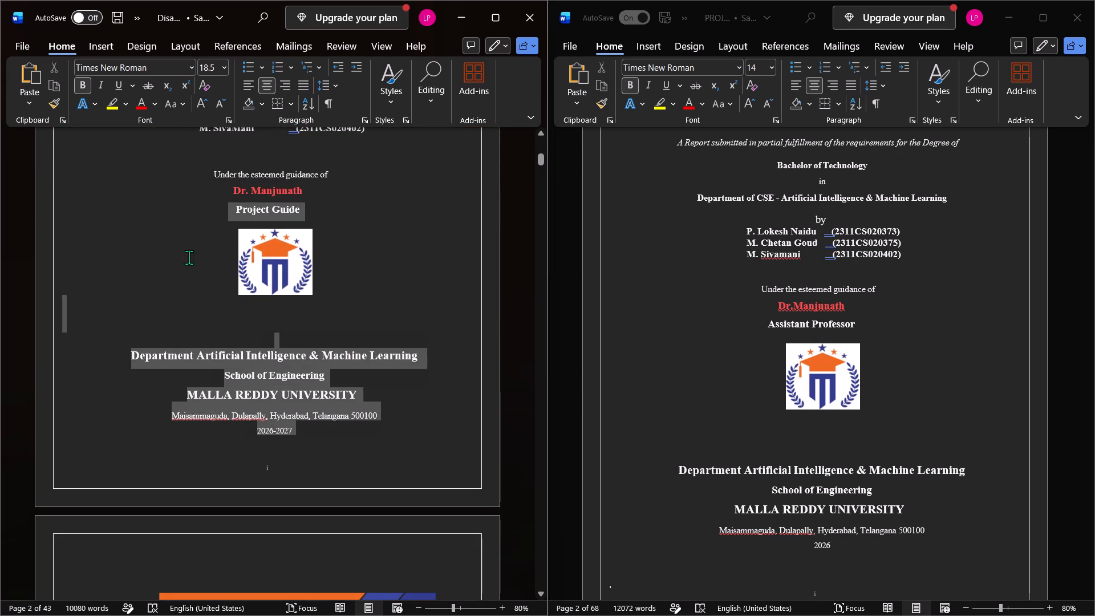
left_click_drag(189, 257, 94, 383)
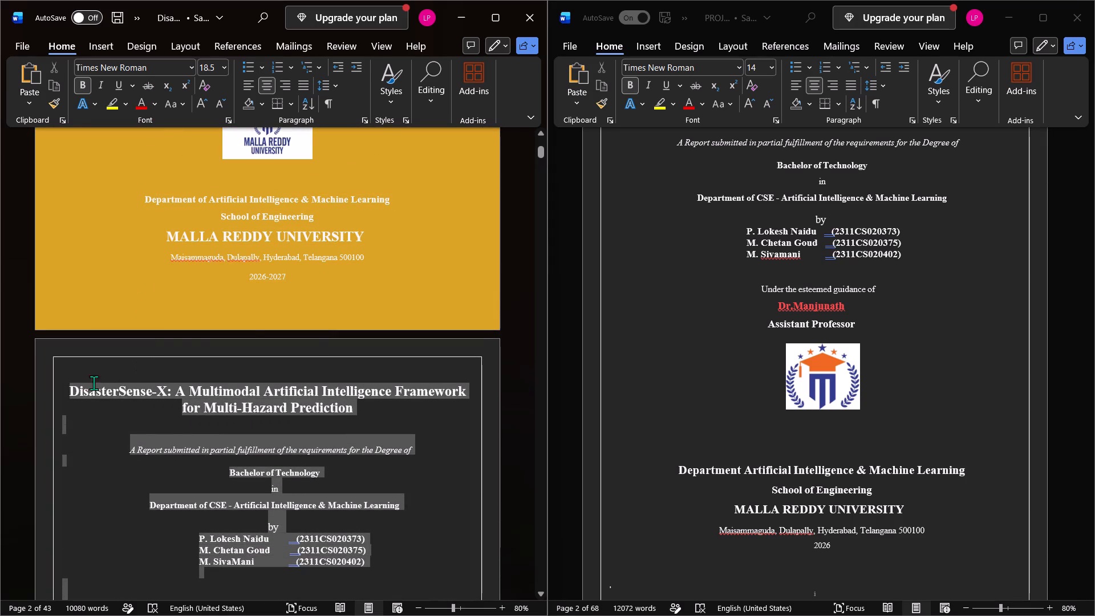
left_click_drag(94, 383, 19, 384)
key("ctrl+c")
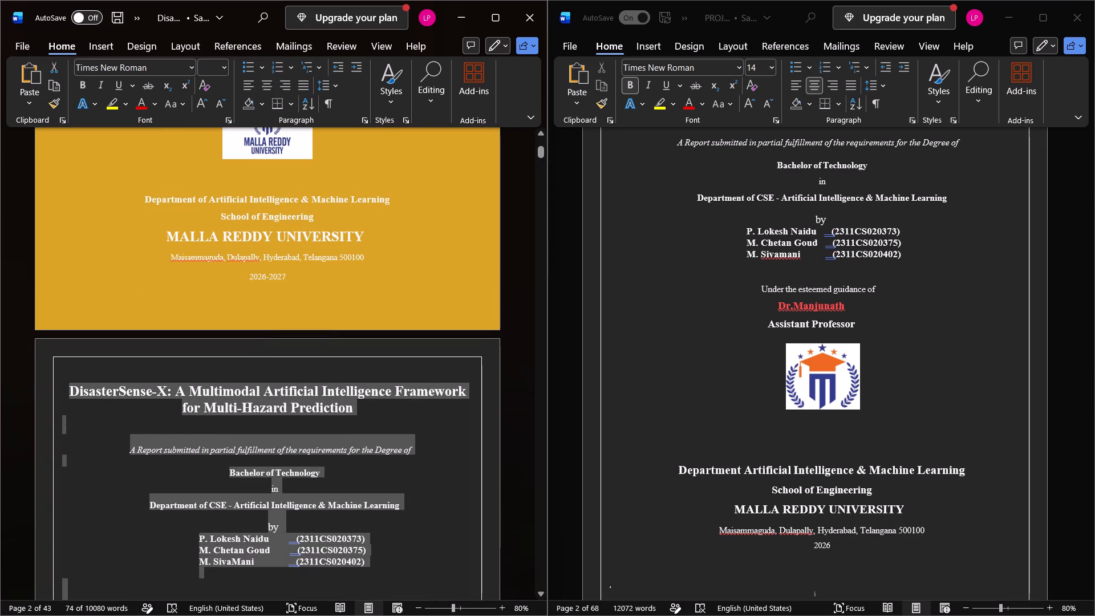
Insert a blank page in the 68-page report directly after the guide's name on the inner title page.
scroll(666, 489, "down", 4)
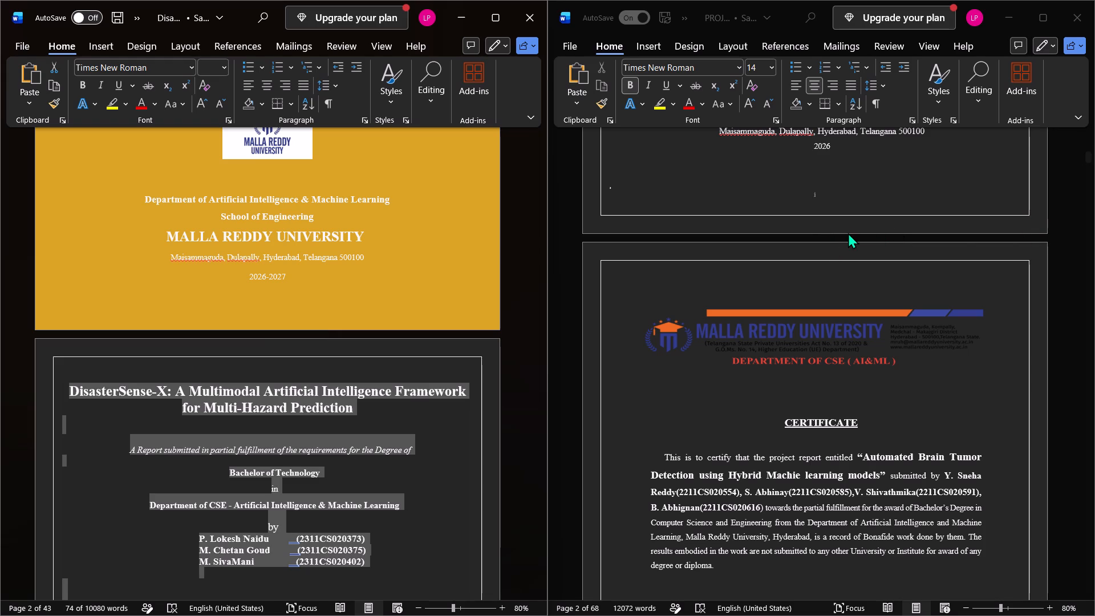
left_click(650, 48)
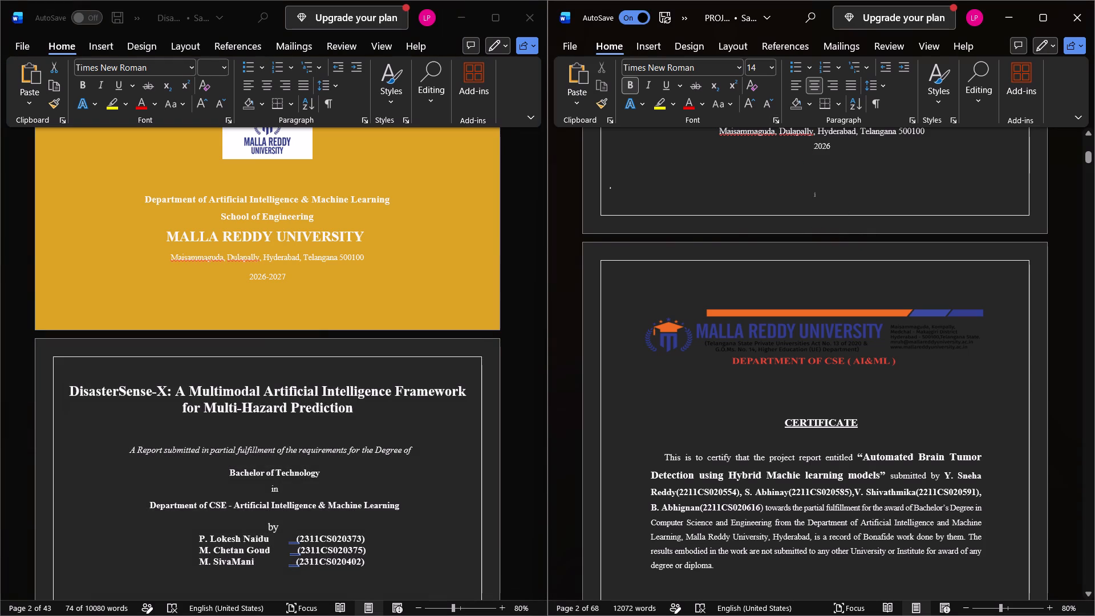
left_click(646, 51)
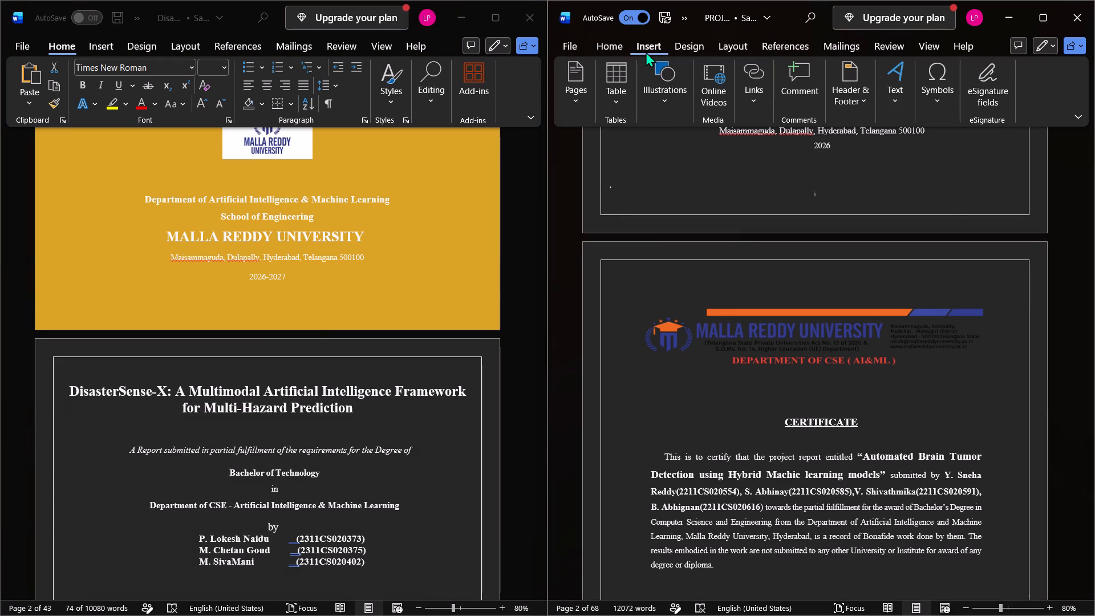
left_click(571, 87)
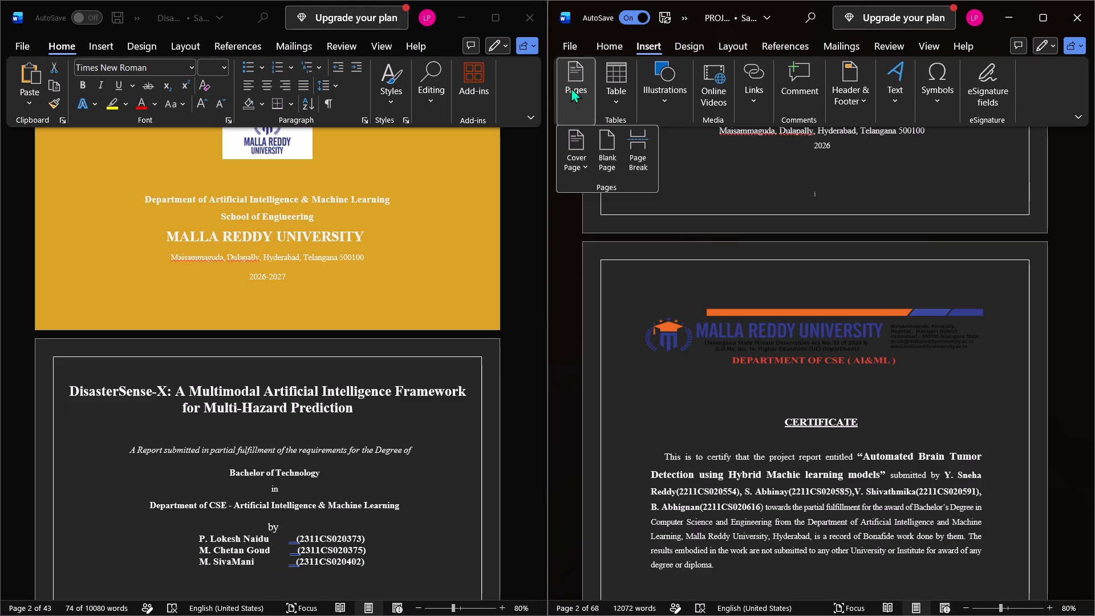
left_click(603, 140)
Paste the copied DisasterSense-X inner title page onto the new blank page of the 68-page report.
scroll(821, 255, "up", 3)
scroll(821, 255, "down", 1)
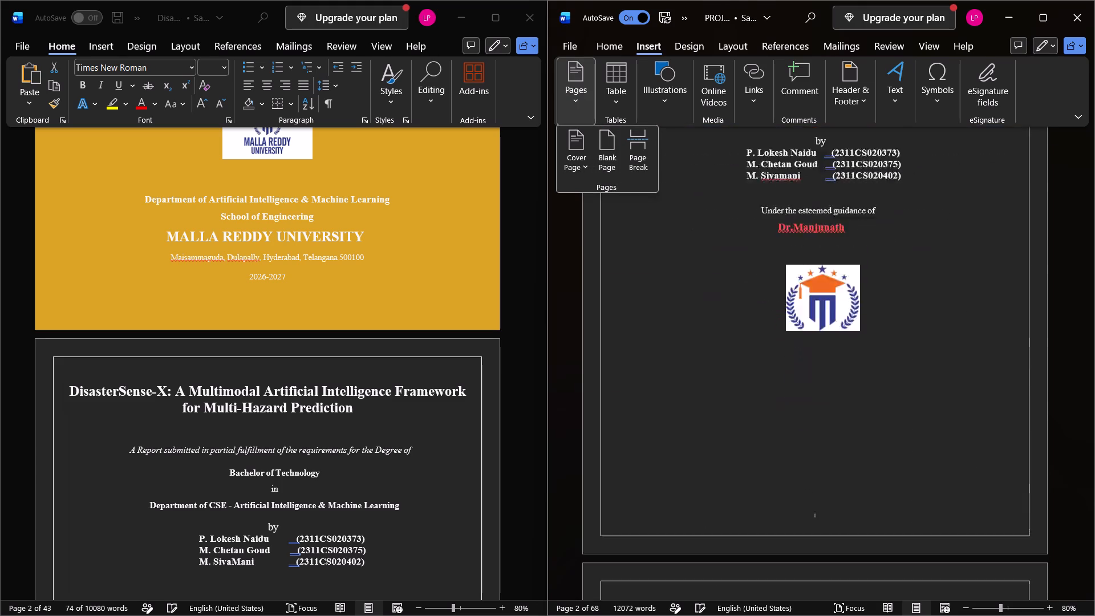
scroll(821, 255, "down", 1)
scroll(812, 275, "up", 3)
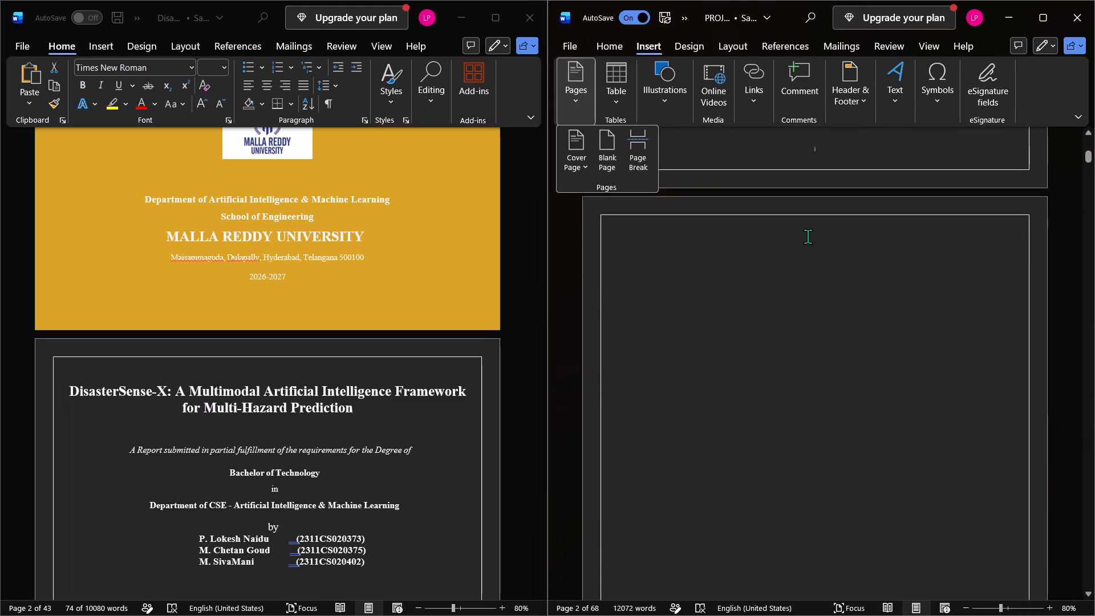
left_click(808, 236)
key("ctrl+v")
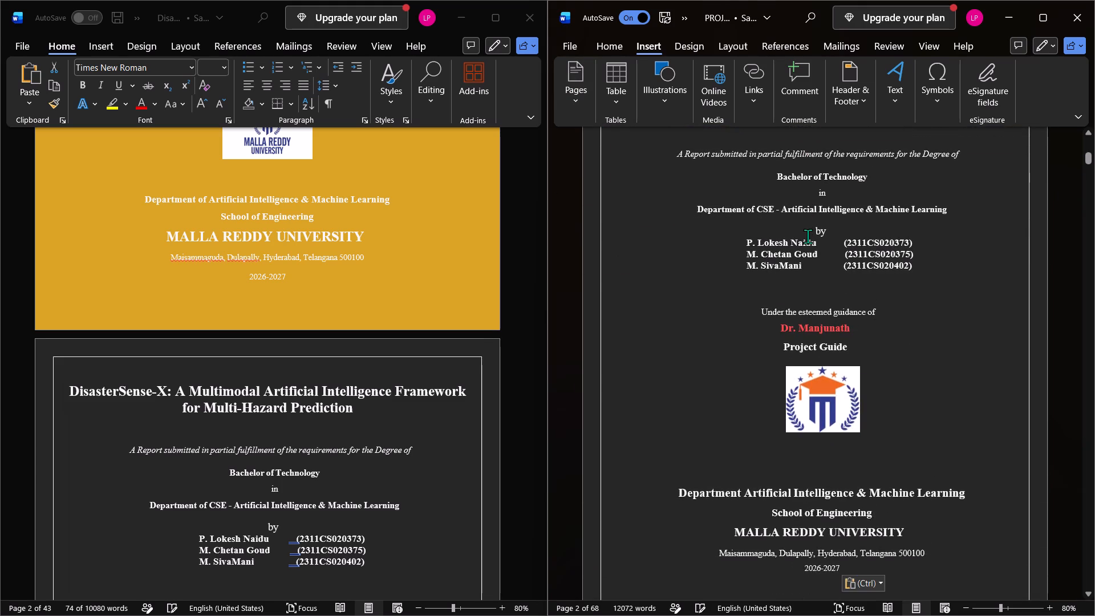
Examine the pasted title page and the surrounding pages of the 68-page report, from the old inner title page to the certificate.
scroll(808, 236, "down", 2)
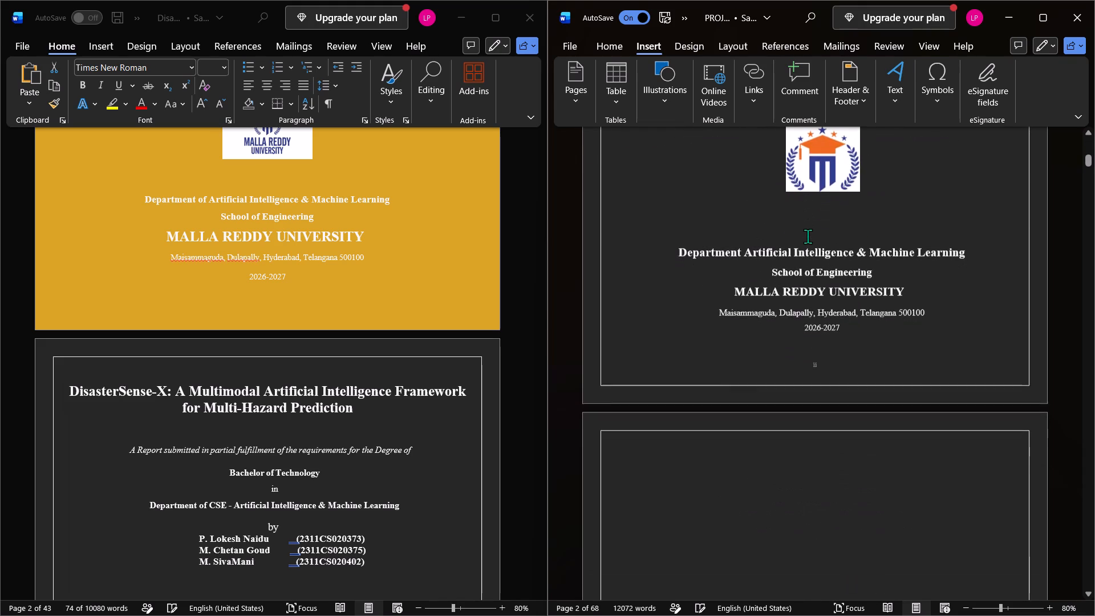
scroll(808, 236, "down", 5)
scroll(808, 236, "up", 2)
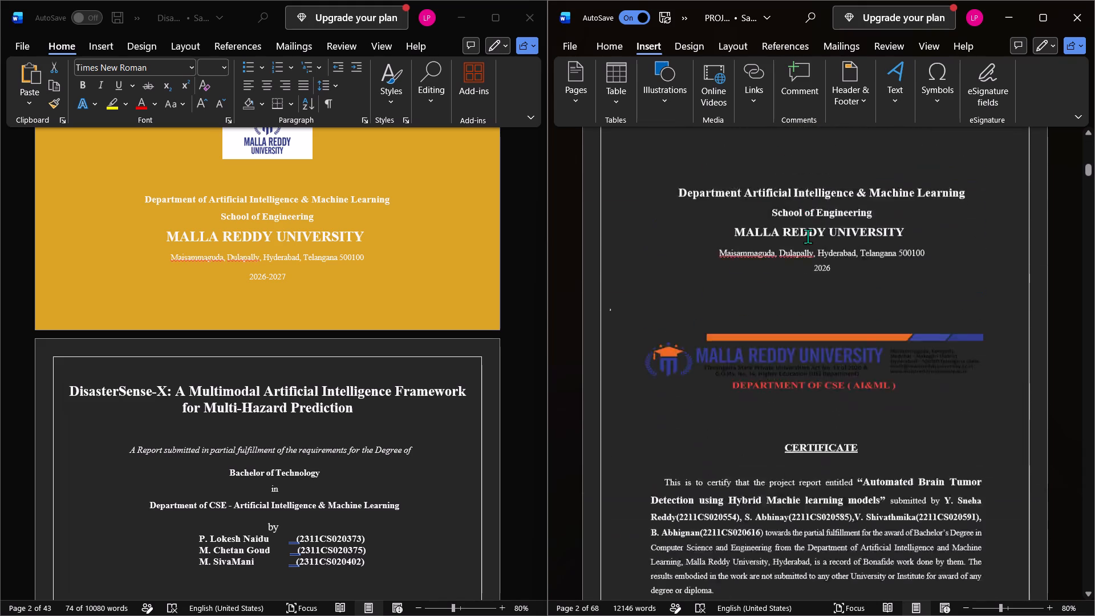
scroll(808, 236, "up", 4)
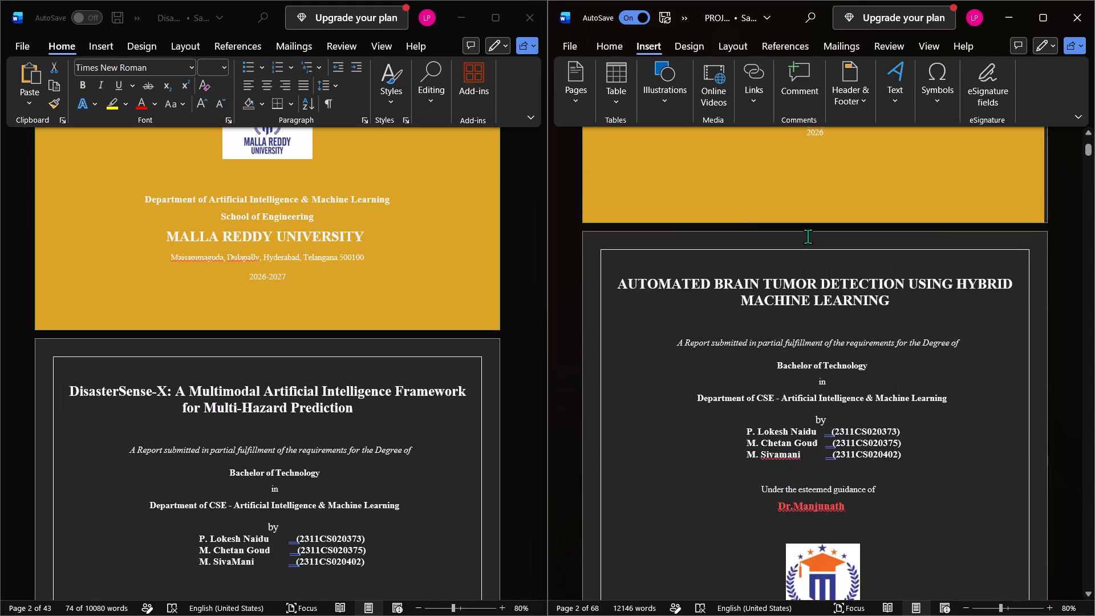
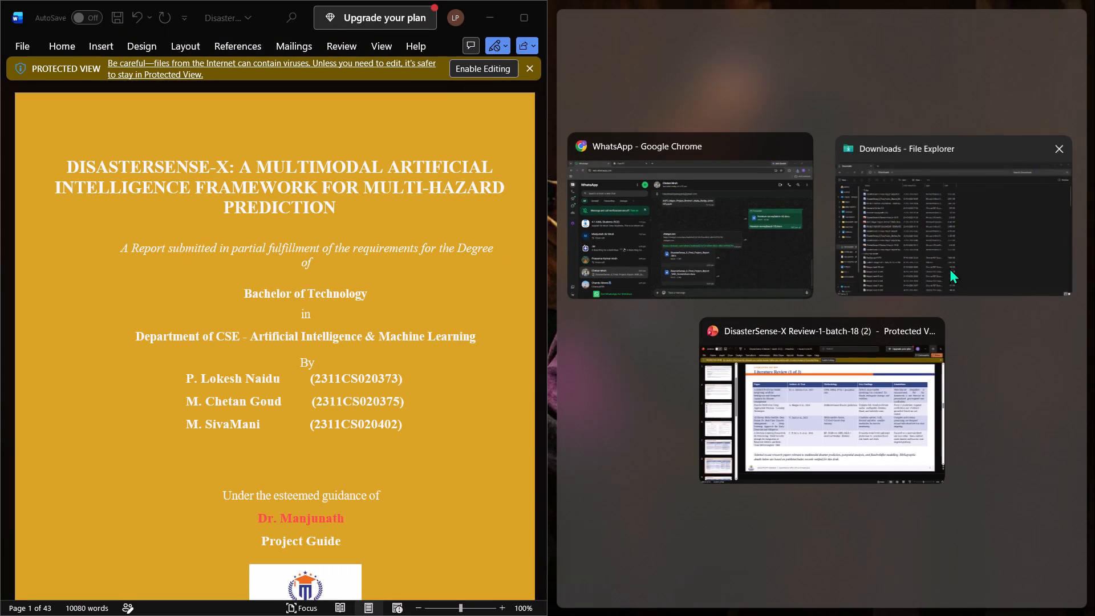
Open the Word document PROJECT REPORT DOCUMENT -TEMPLATE-modified from the Downloads folder in File Explorer.
scroll(950, 268, "left", 1)
scroll(950, 268, "down", 1, "ctrl")
scroll(950, 268, "left", 1, "ctrl")
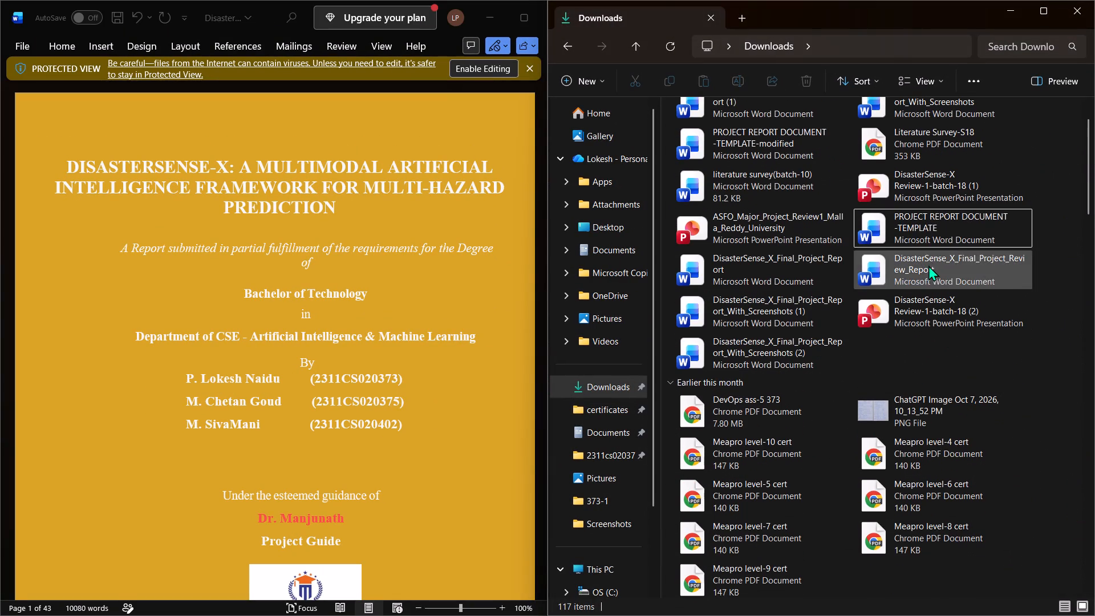
scroll(928, 265, "up", 1)
double_click(751, 185)
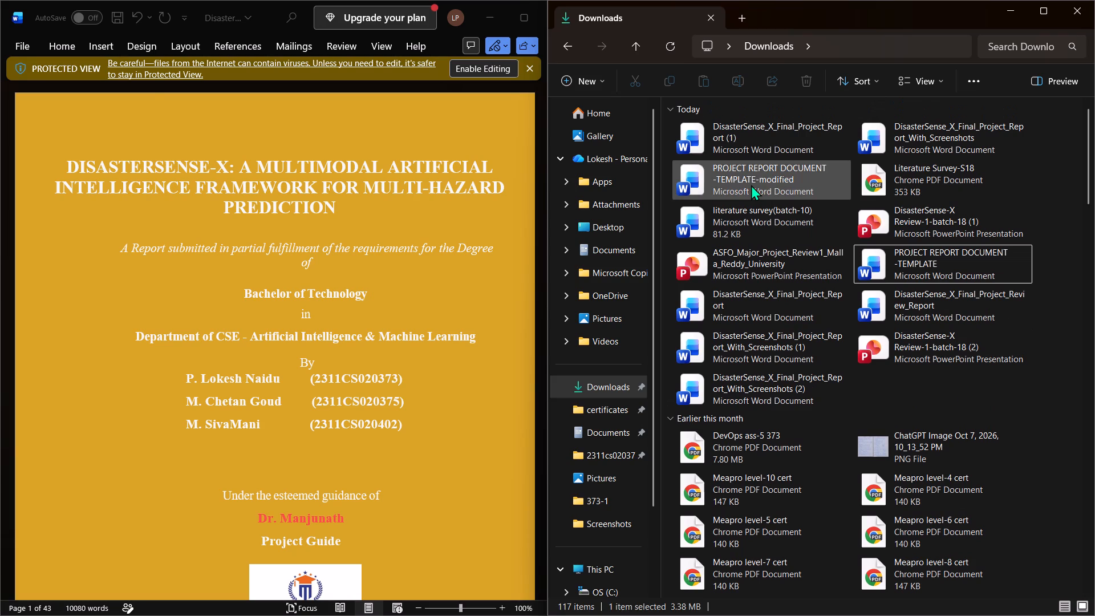
scroll(878, 92, "up", 1, "ctrl")
scroll(878, 92, "right", 1, "ctrl")
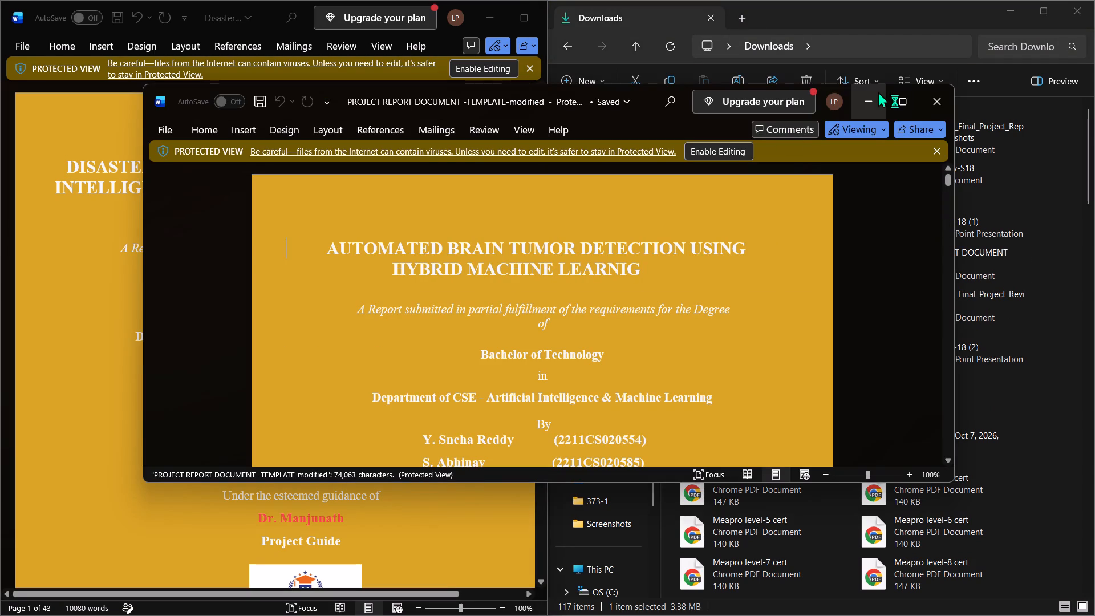
Enable editing in the PROJECT REPORT DOCUMENT template and place its window beside the DisasterSense-X report.
scroll(878, 92, "right", 1, "ctrl")
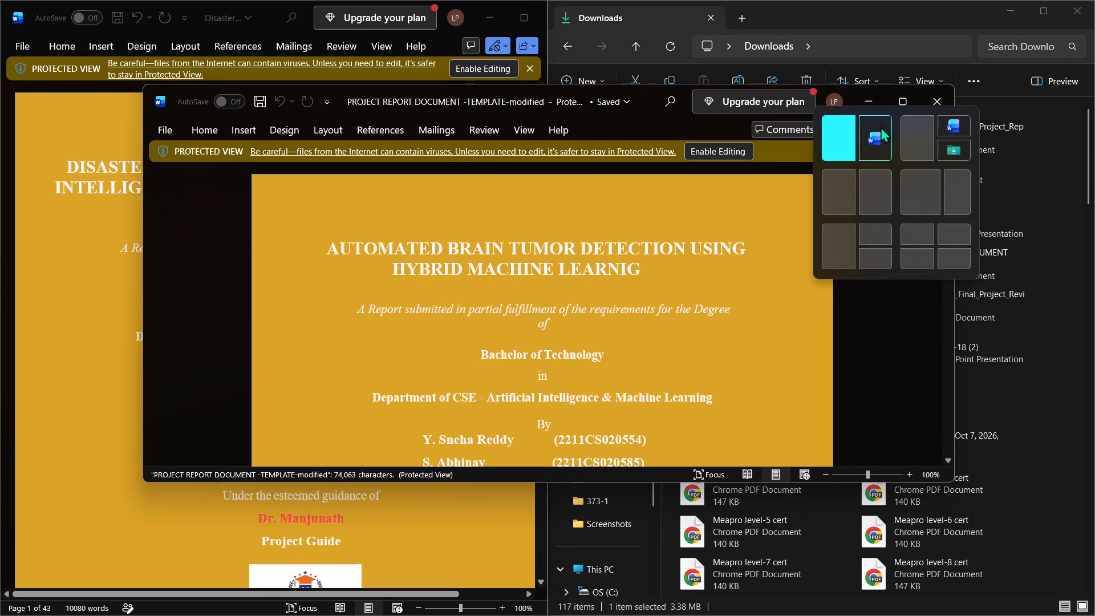
left_click(881, 127)
scroll(859, 165, "up", 3, "ctrl")
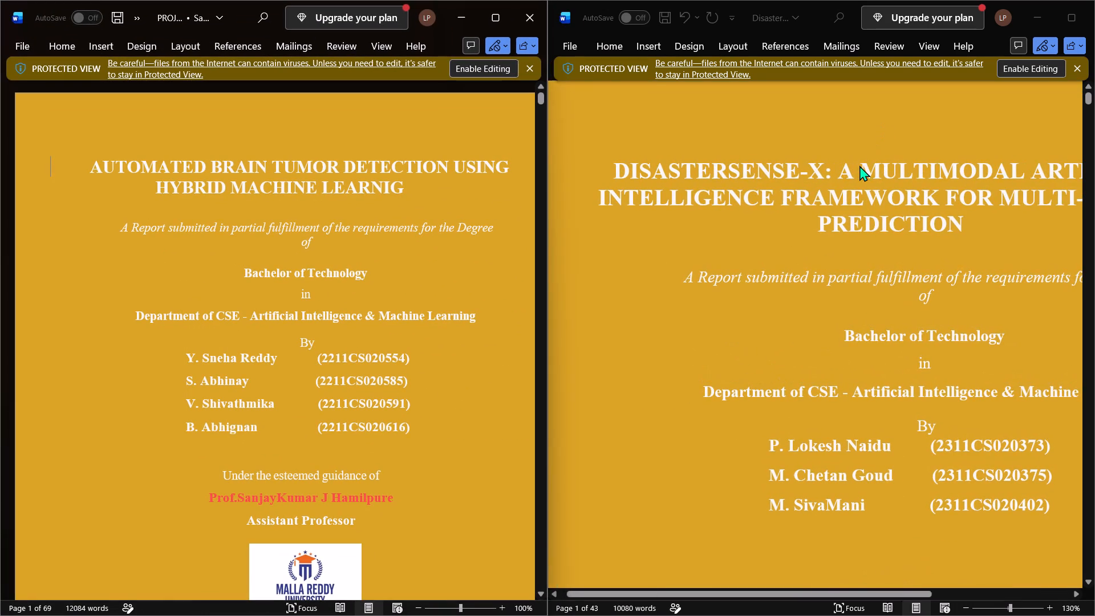
scroll(859, 165, "down", 8, "ctrl")
scroll(859, 165, "up", 4, "ctrl")
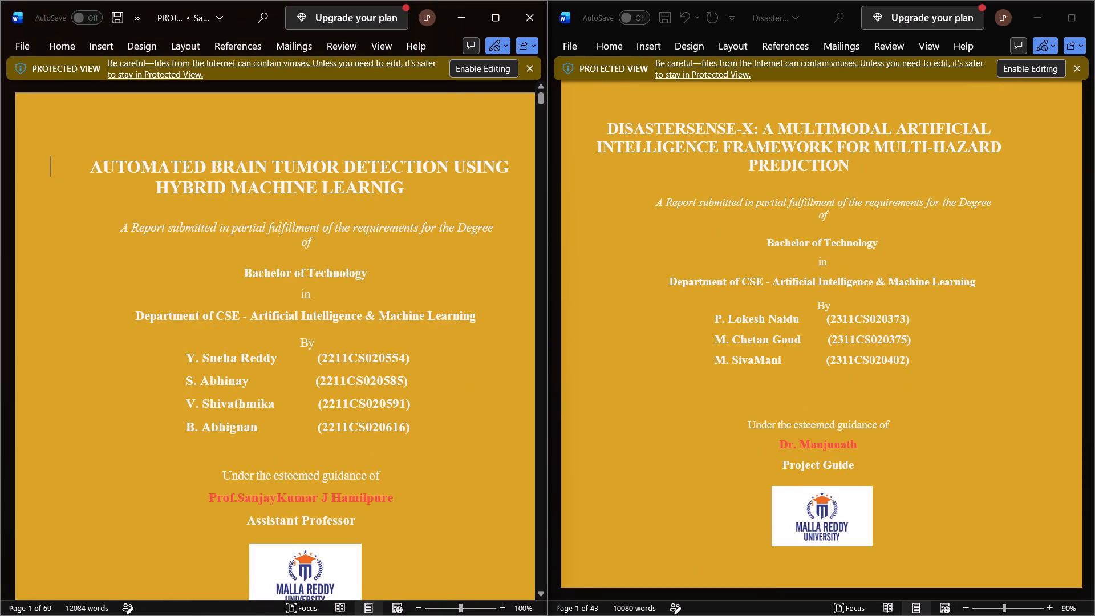
left_click(488, 68)
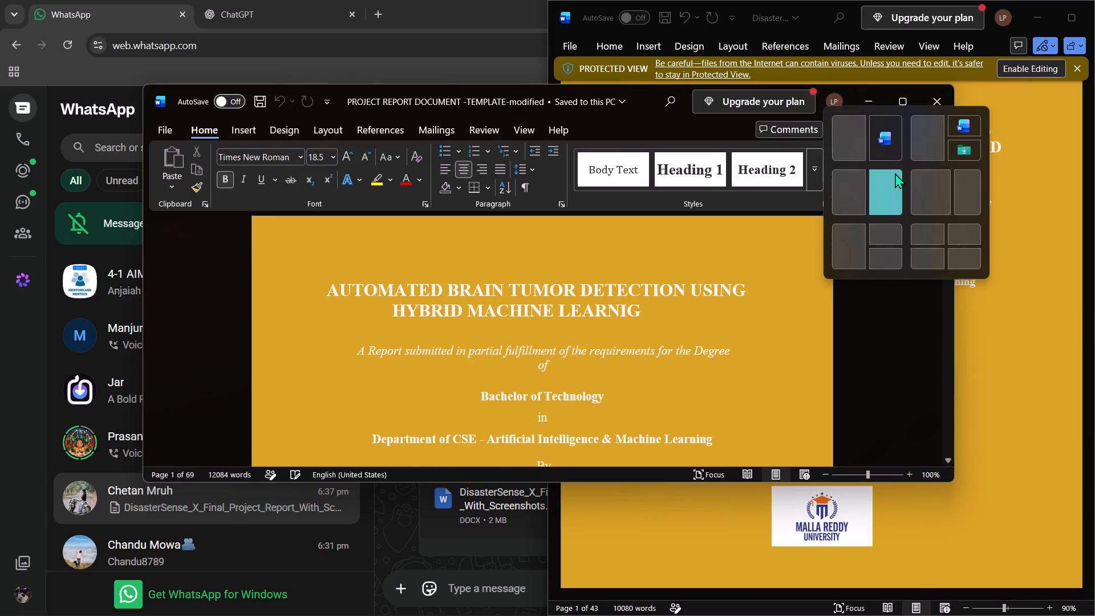
left_click(895, 173)
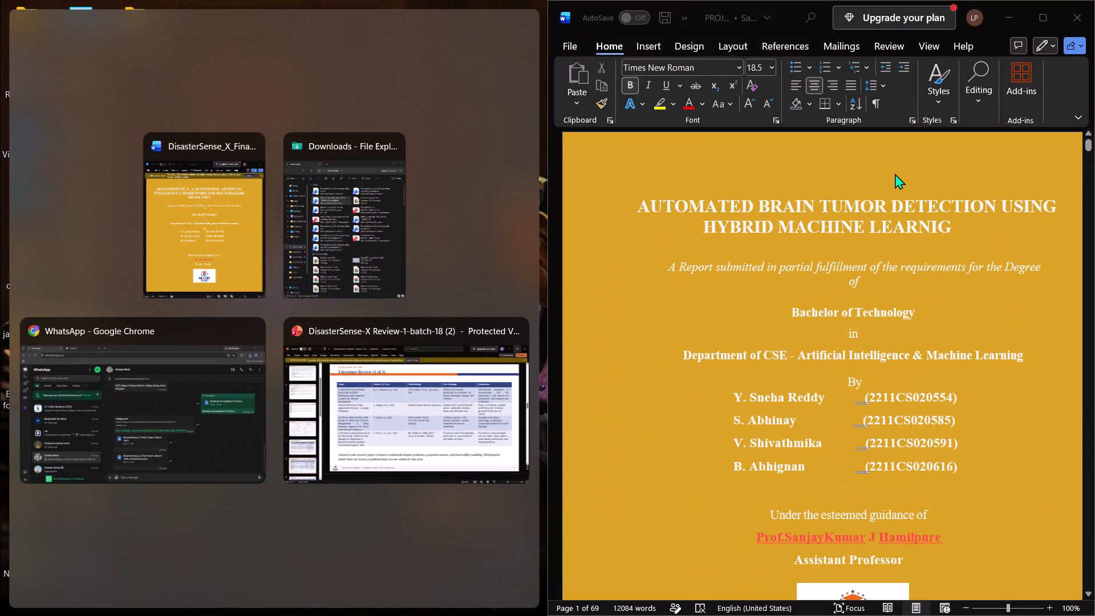
Enable editing in the DisasterSense-X report and place its window side by side with the template.
left_click(192, 229)
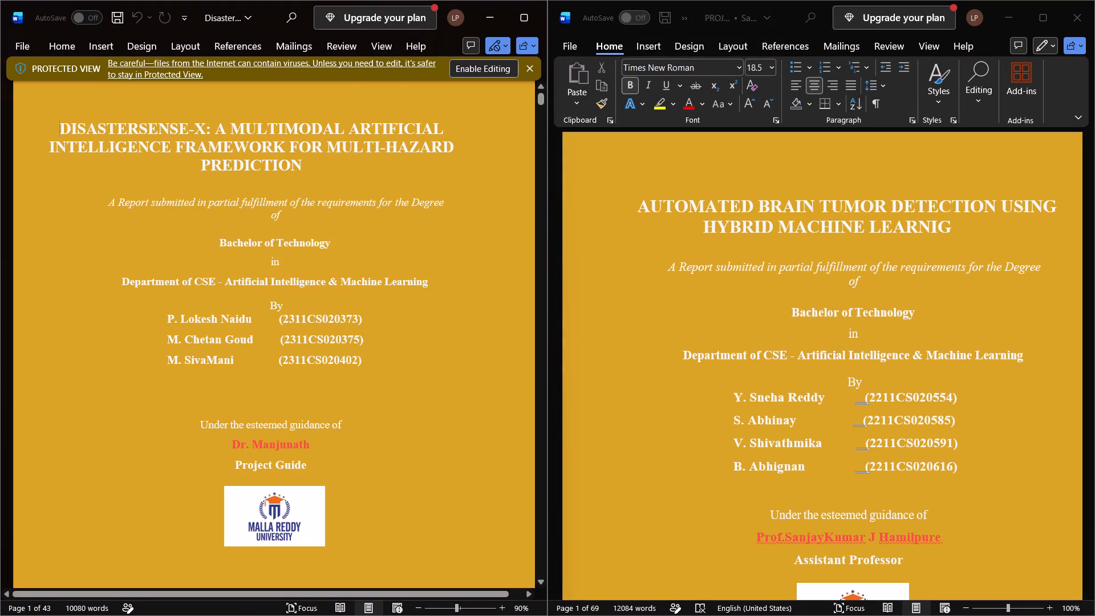
left_click(483, 73)
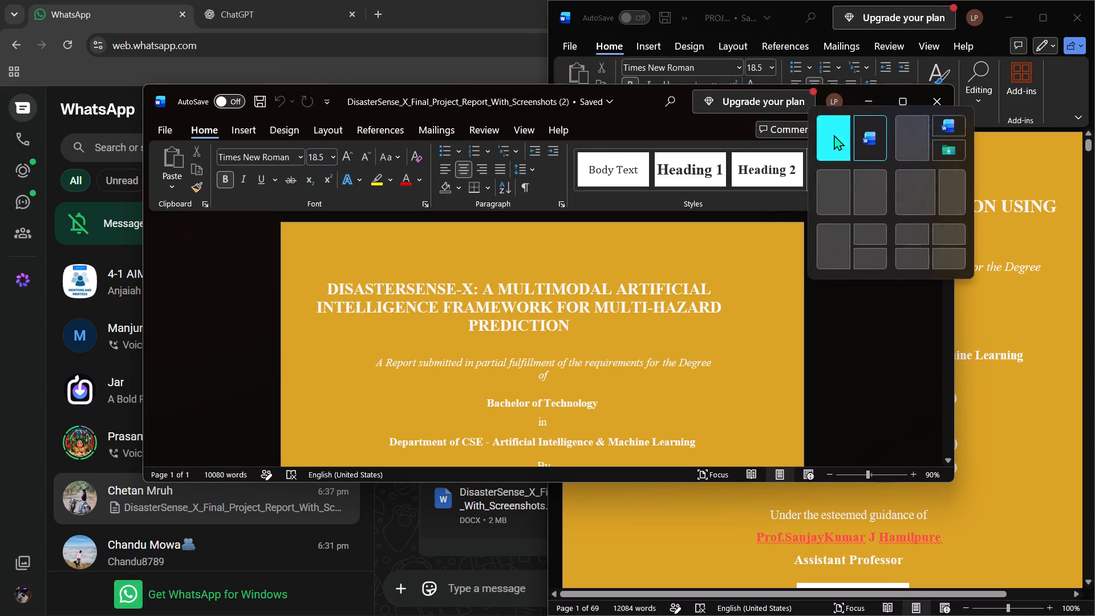
left_click(825, 137)
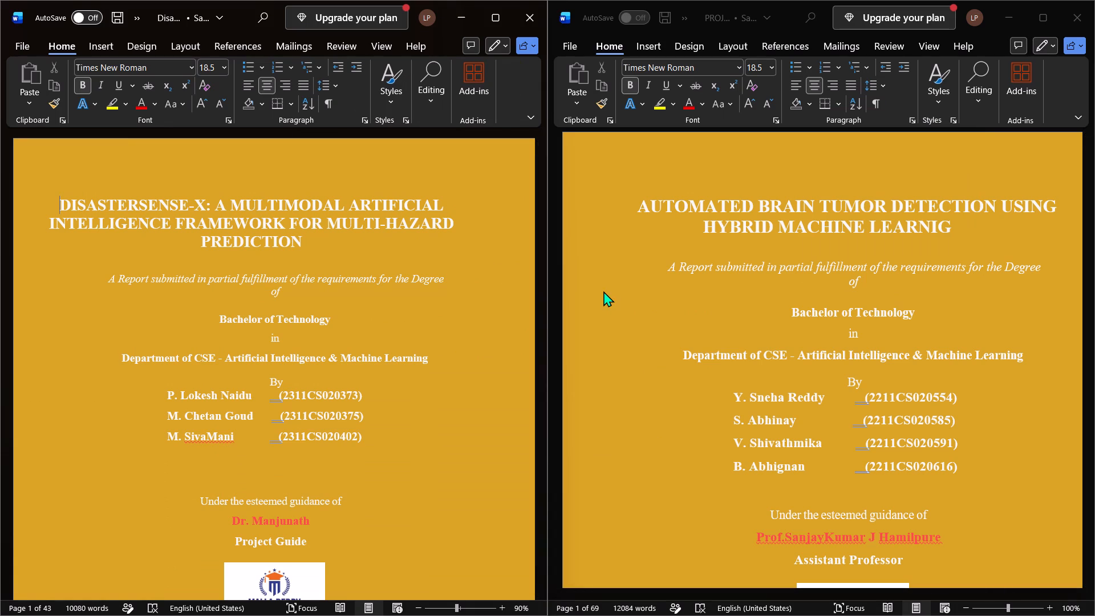
Compare the cover and inner title pages of the DisasterSense-X report with those of the brain tumor template.
scroll(379, 305, "down", 2)
scroll(379, 305, "up", 1)
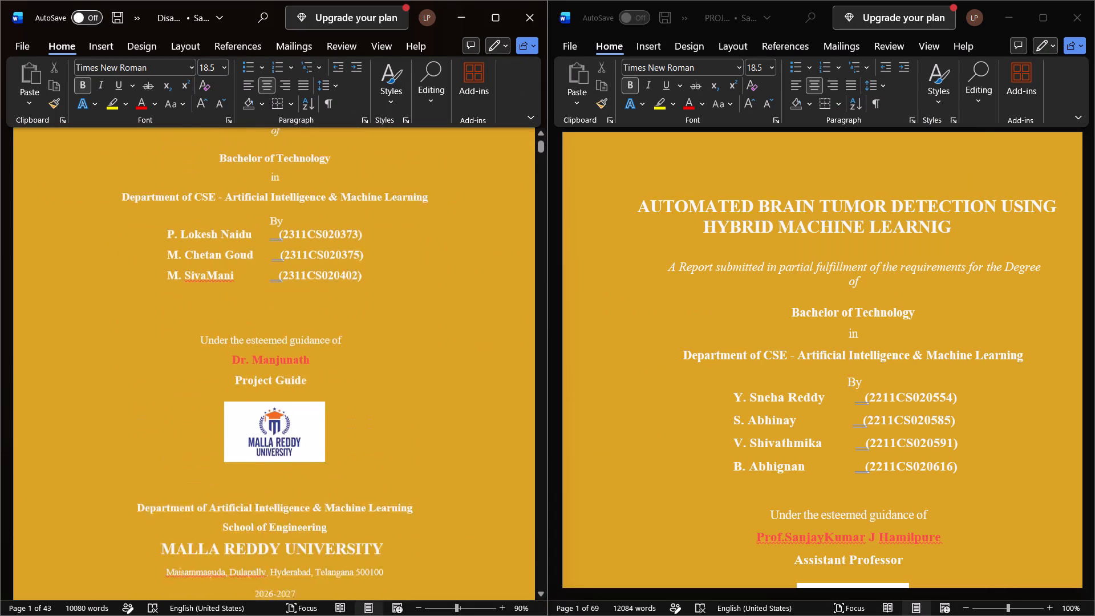
scroll(379, 305, "down", 3)
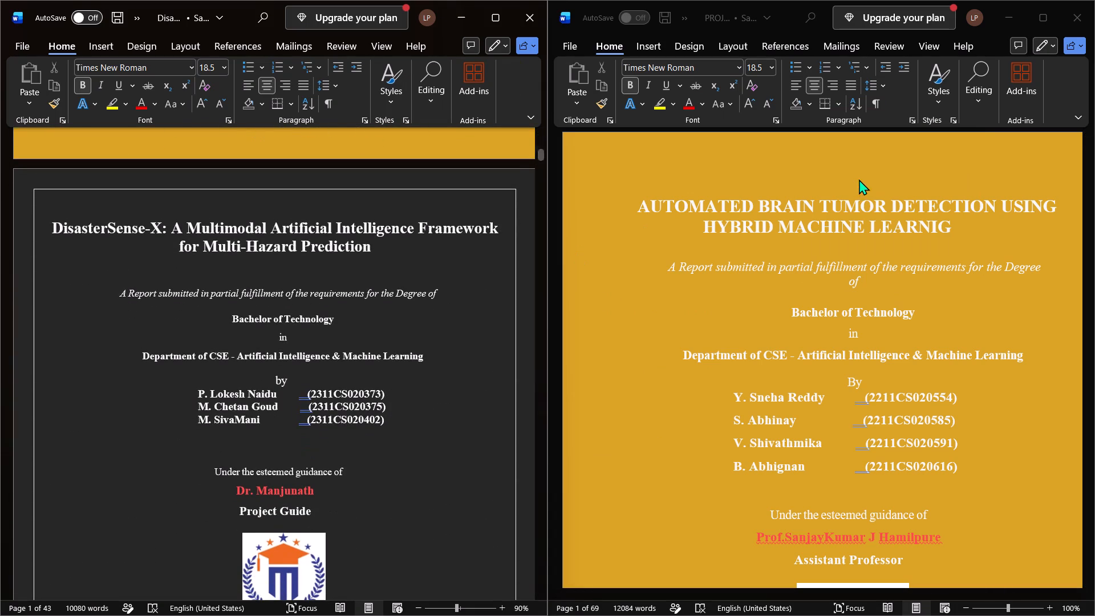
left_click(738, 17)
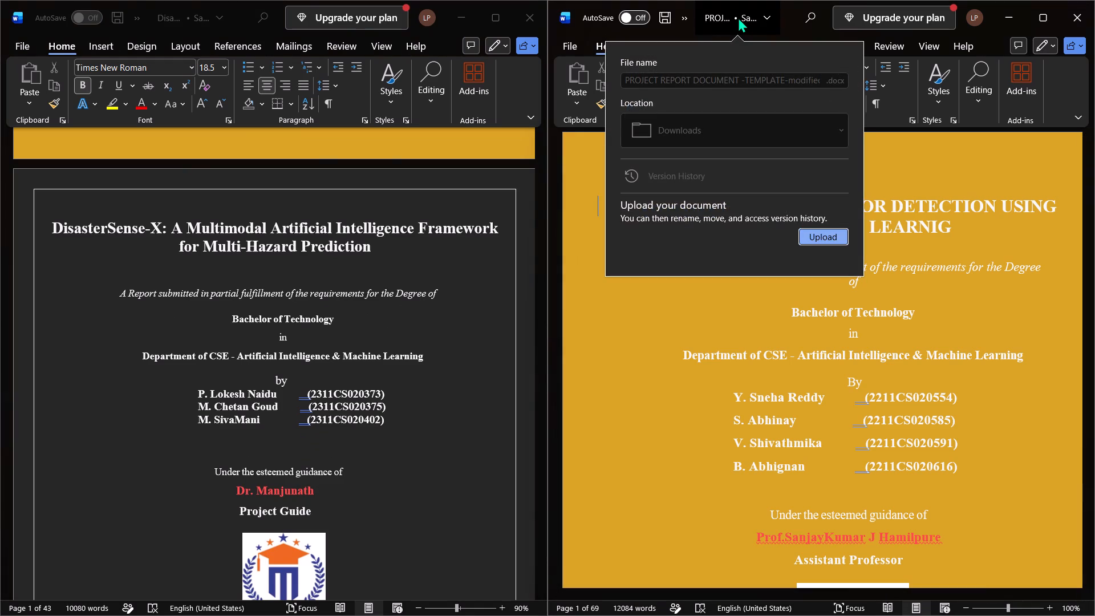
left_click(707, 388)
scroll(707, 388, "down", 4)
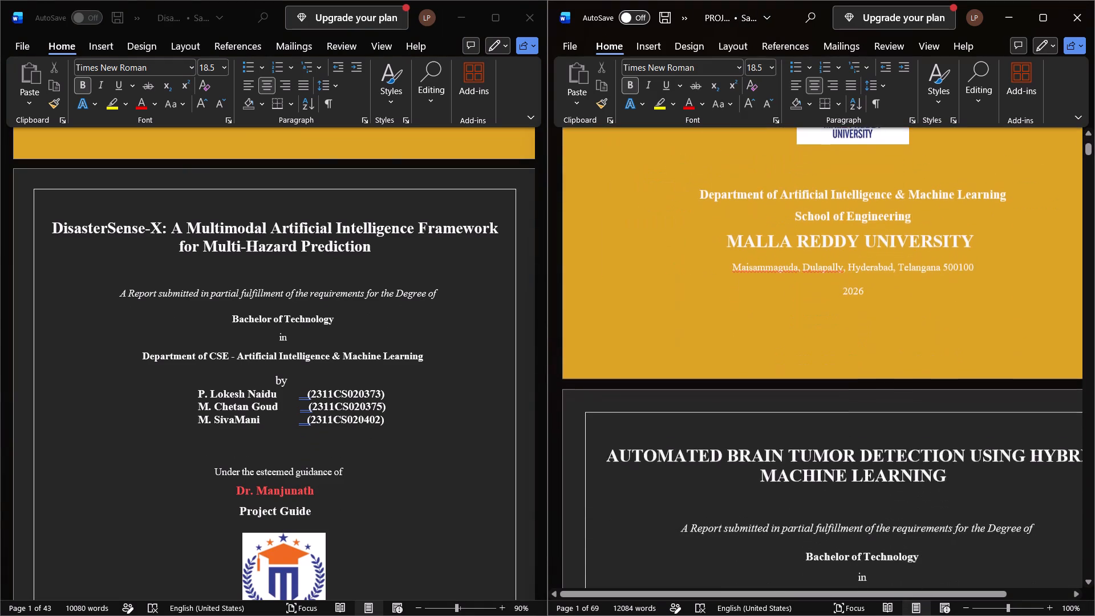
scroll(707, 388, "down", 1)
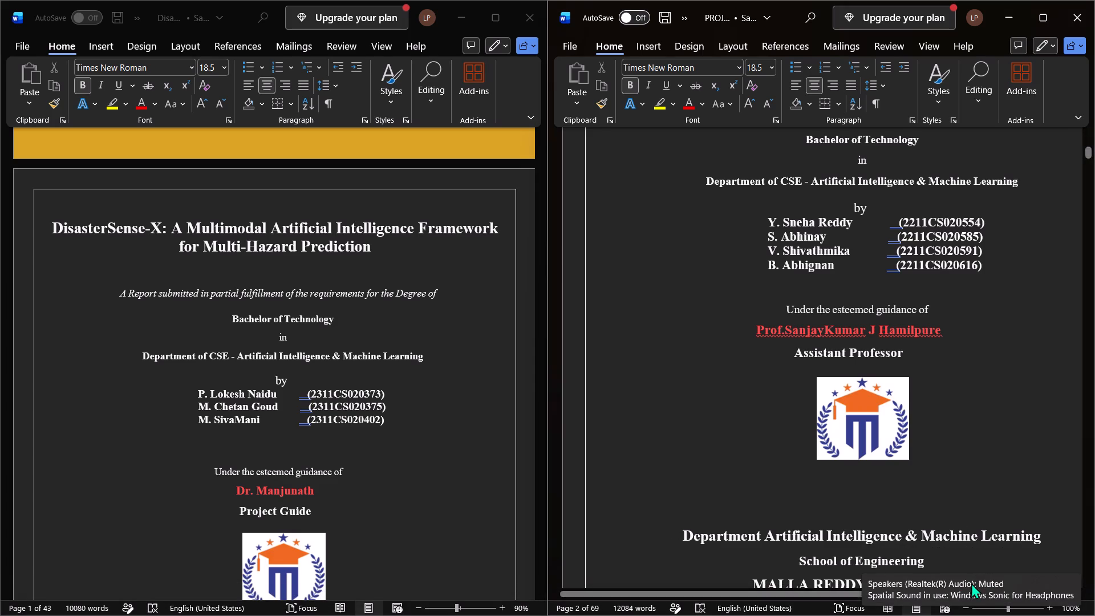
Compare the inner title and certificate pages of both reports, continuing to the start of the DisasterSense-X declaration.
left_click(963, 610)
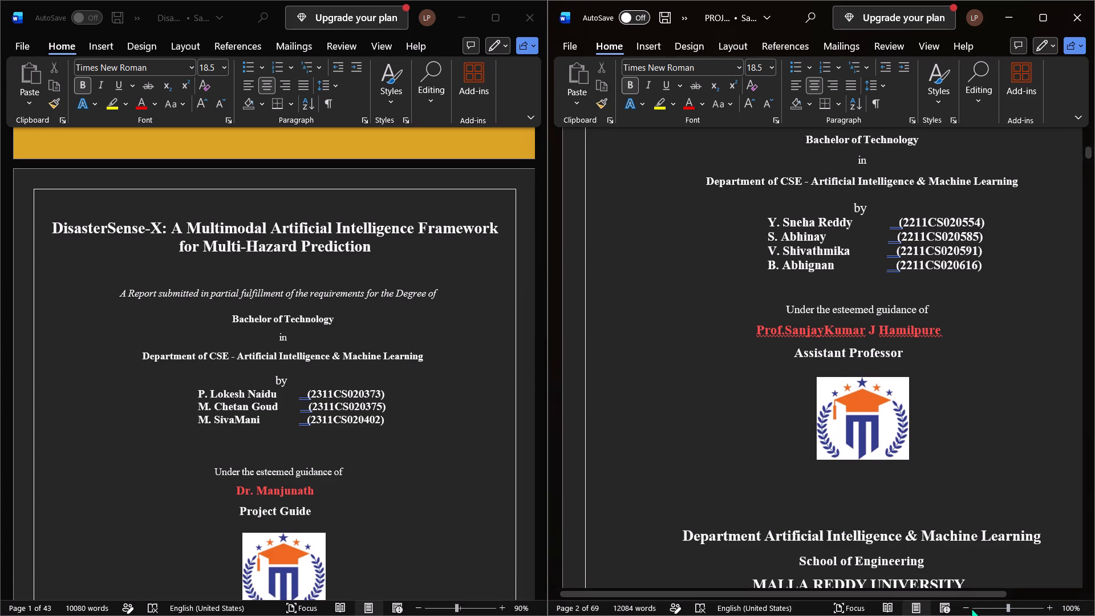
double_click(968, 608)
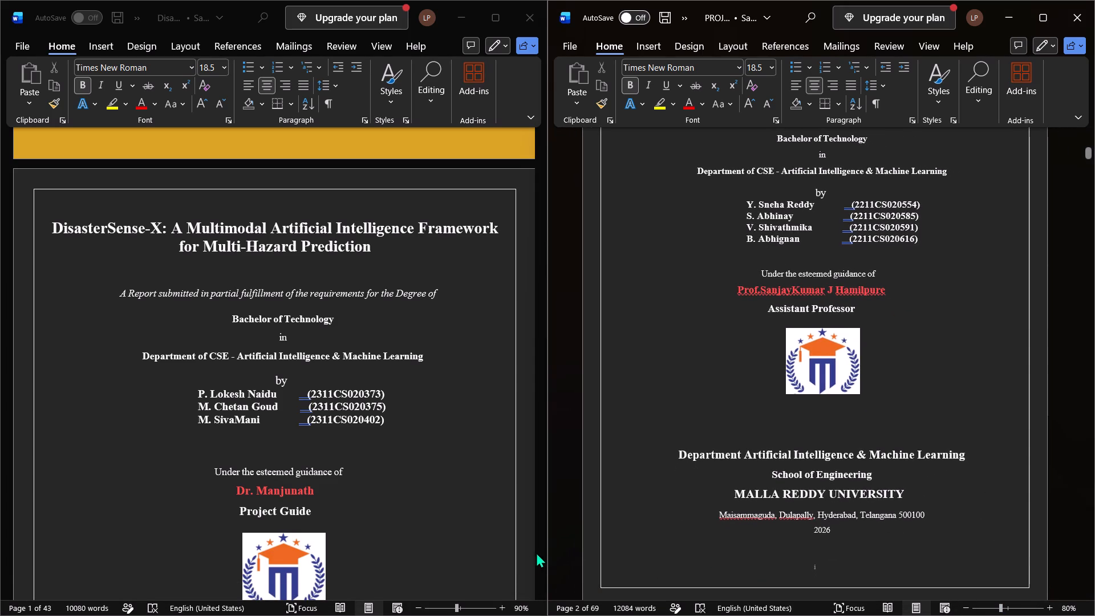
left_click(420, 608)
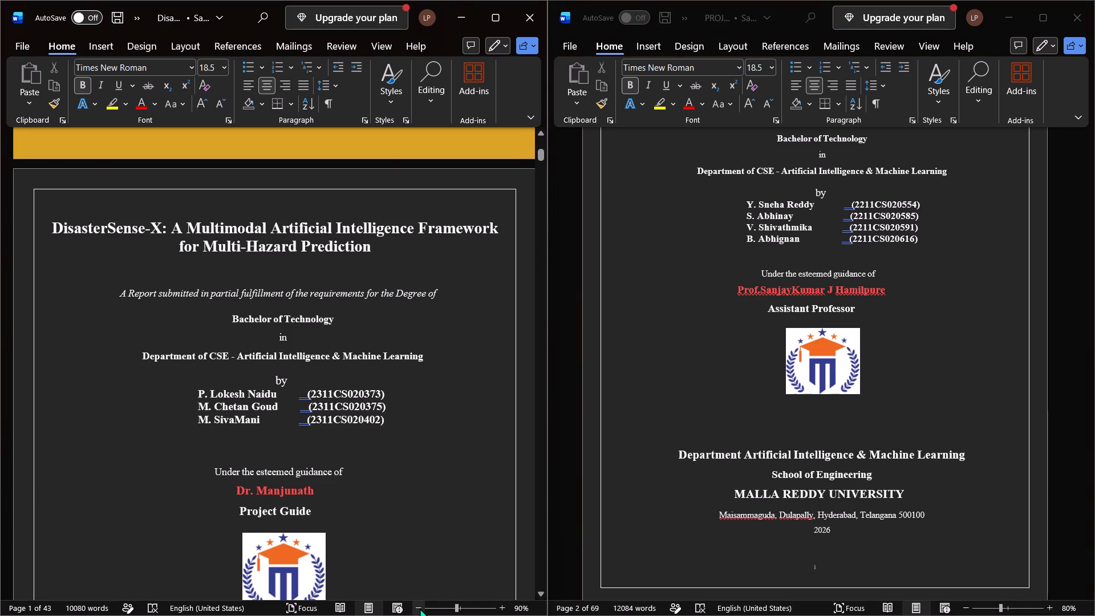
left_click(420, 608)
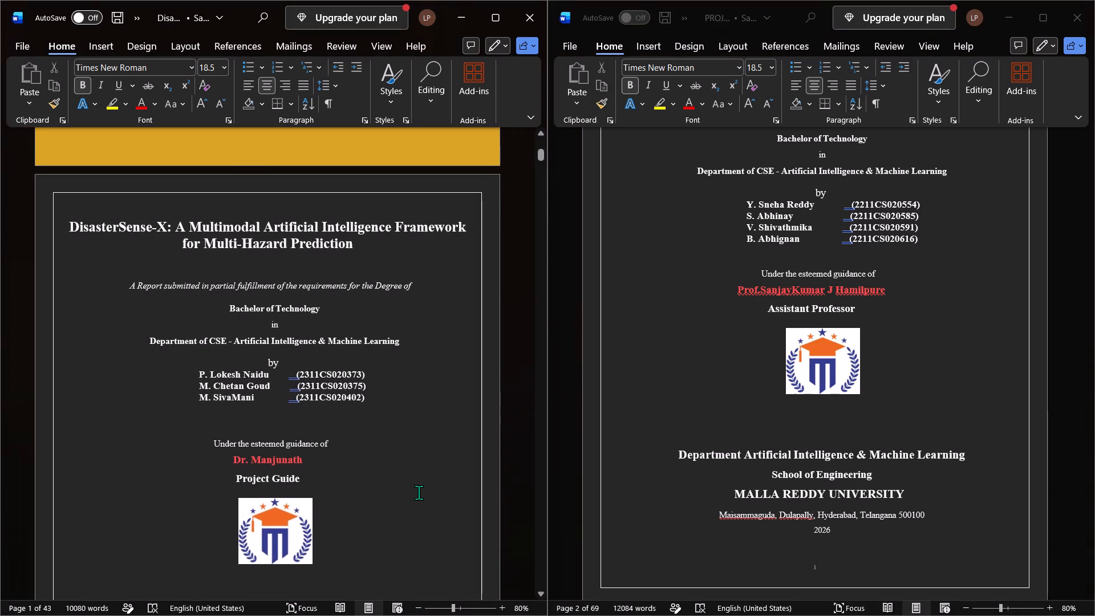
scroll(651, 403, "up", 2)
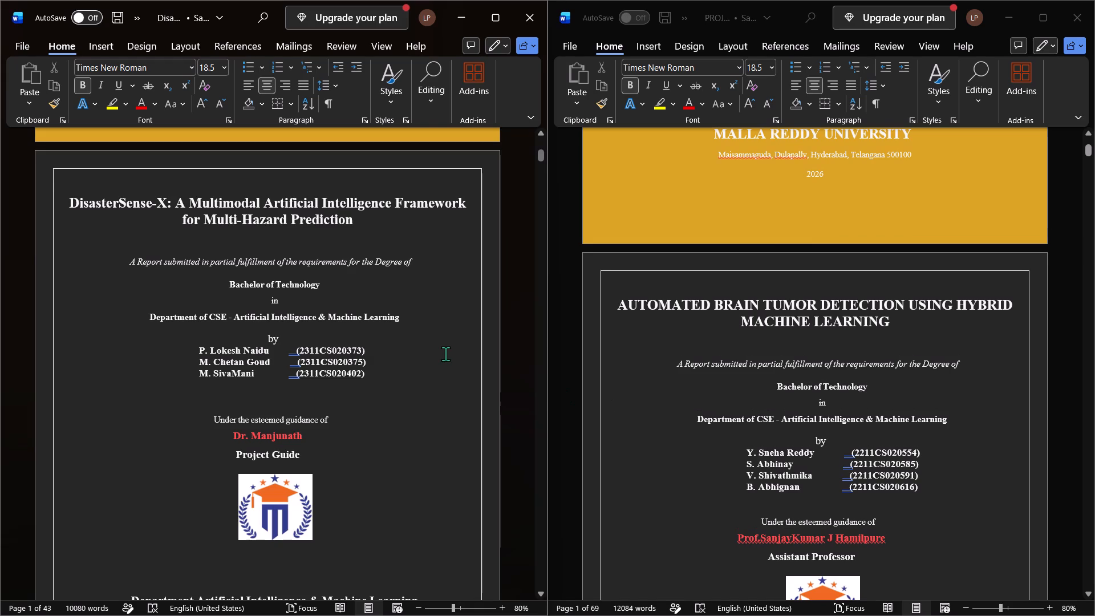
scroll(445, 354, "down", 1)
scroll(330, 316, "down", 1)
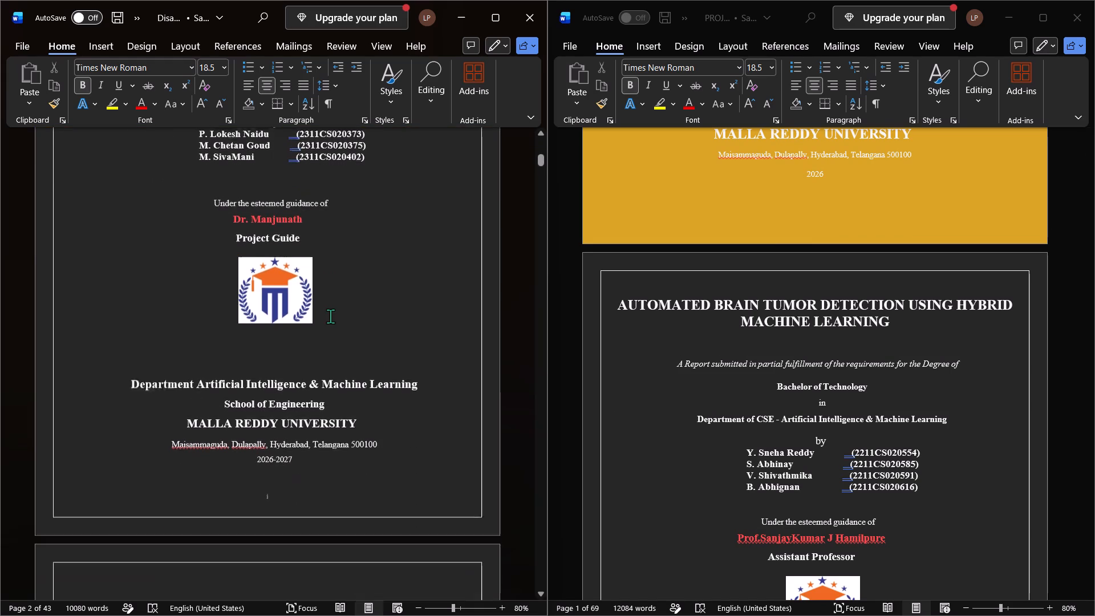
scroll(330, 316, "down", 2)
scroll(640, 365, "down", 3)
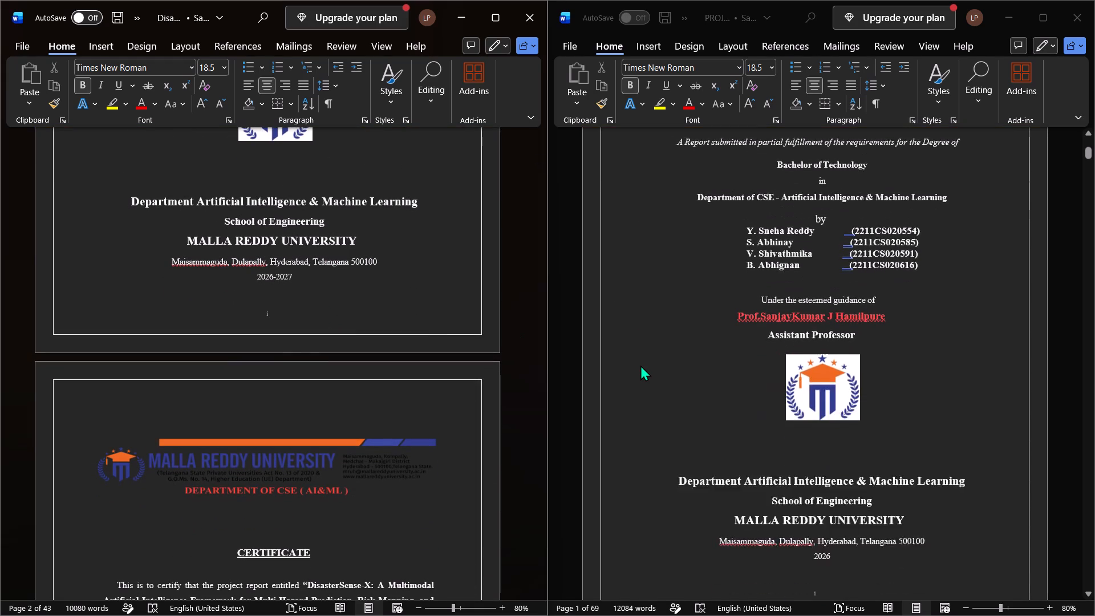
scroll(640, 365, "down", 2)
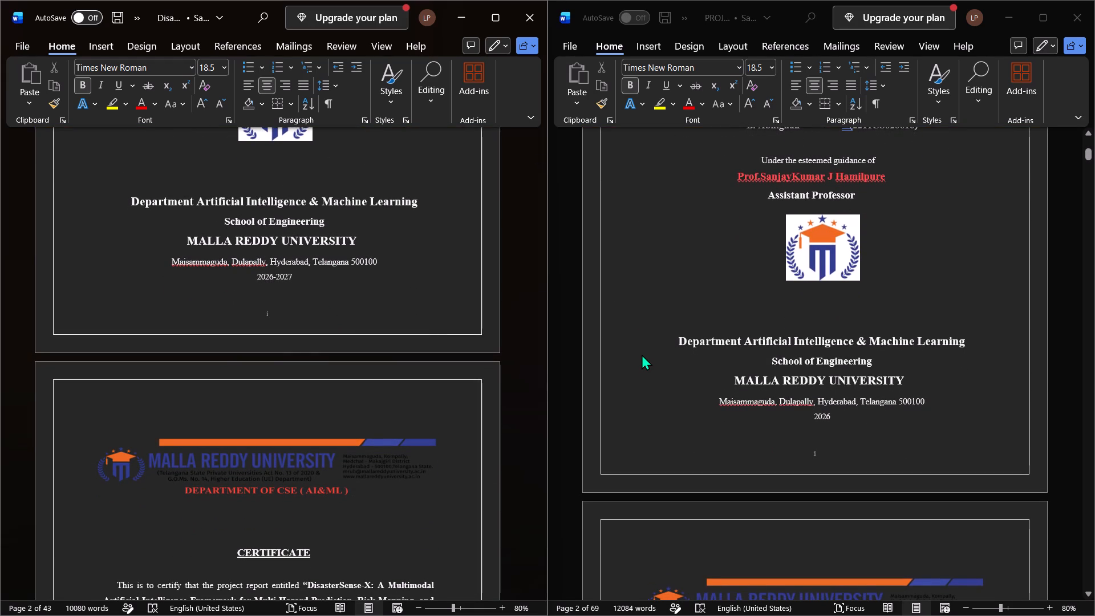
scroll(642, 354, "down", 2)
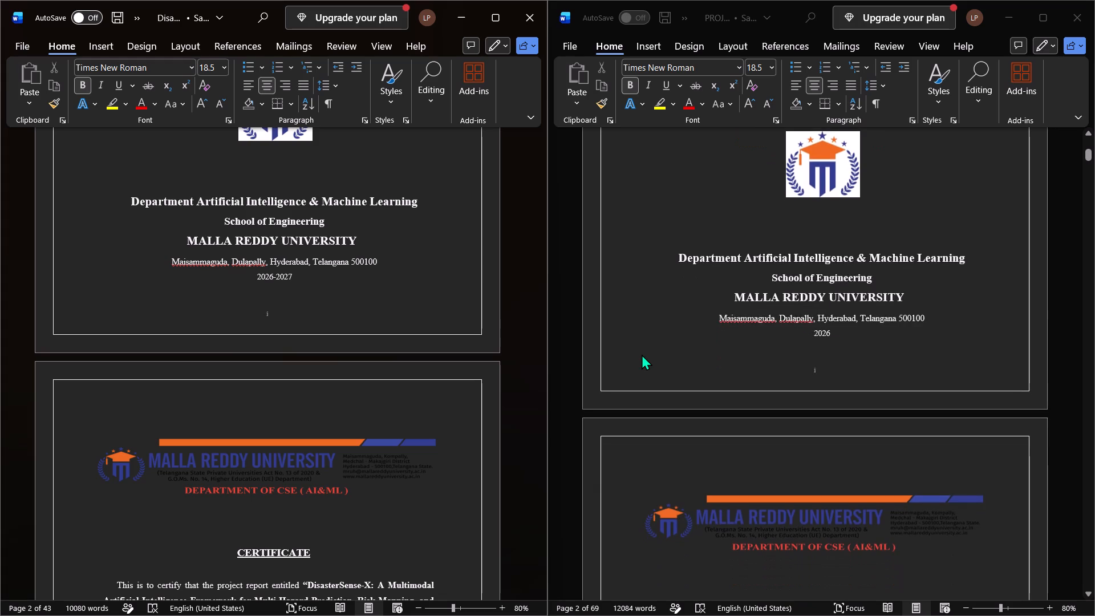
scroll(642, 354, "down", 2)
scroll(642, 354, "up", 1)
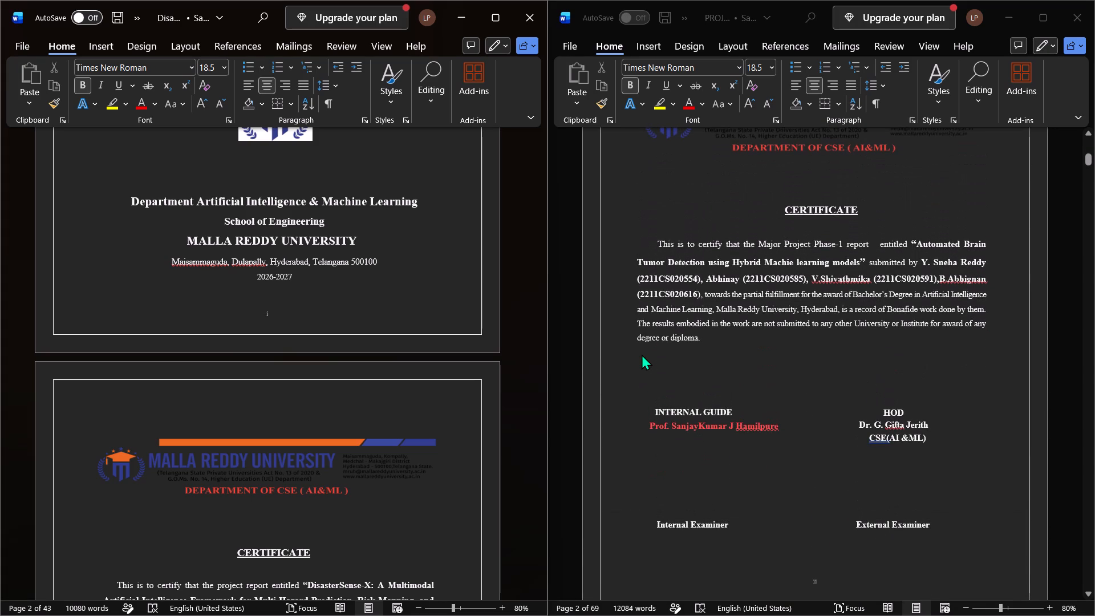
scroll(455, 411, "up", 1)
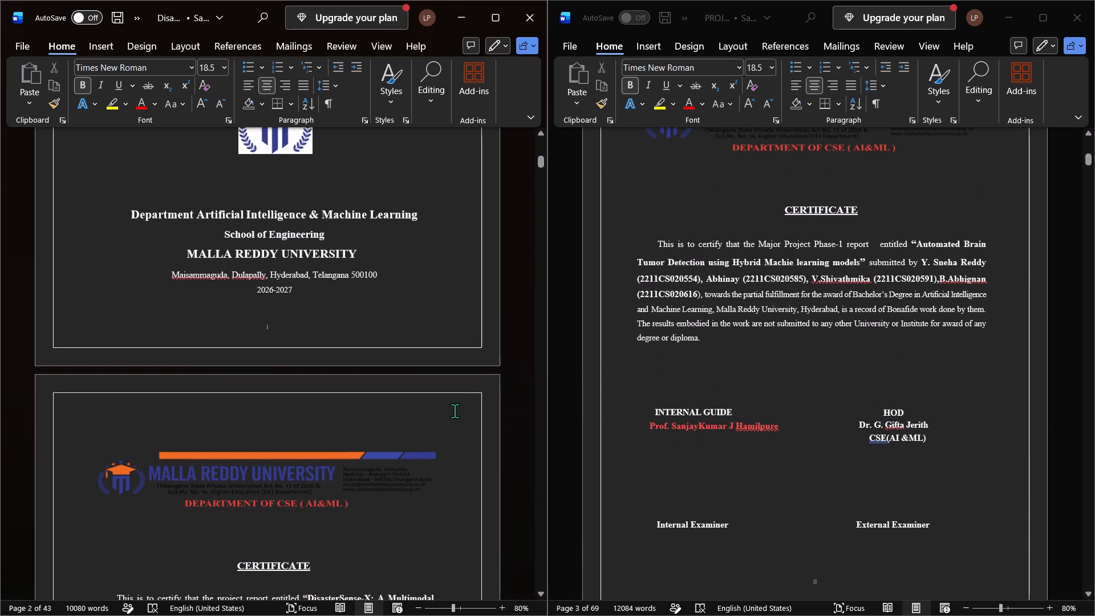
scroll(455, 411, "down", 3)
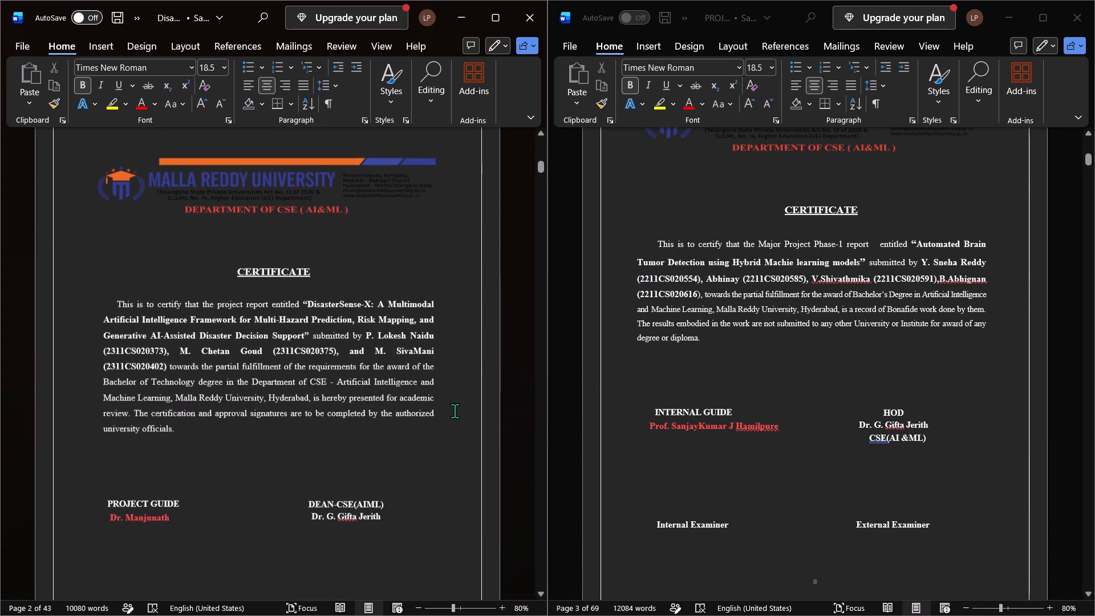
scroll(455, 411, "down", 1)
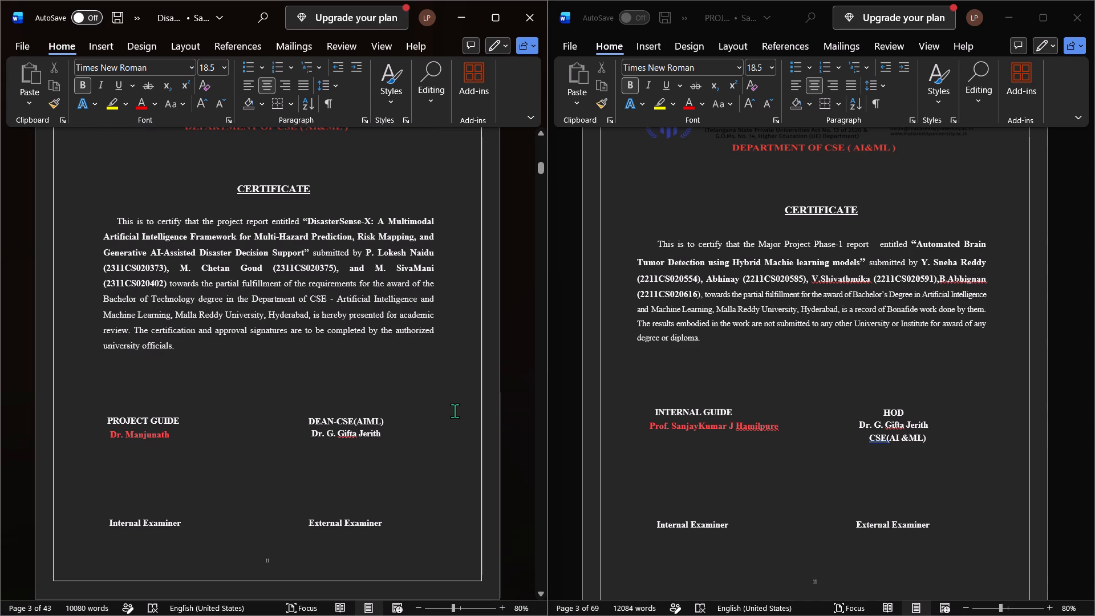
scroll(455, 411, "down", 3)
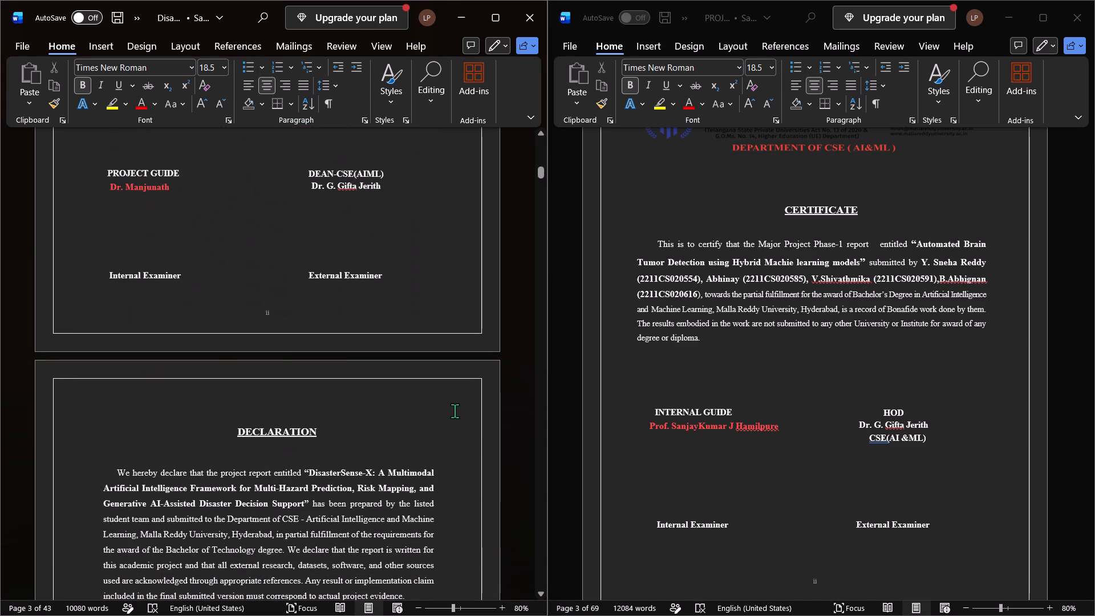
Delete ", Risk Mapping, and Generative AI-Assisted Disaster Decision Support" from the project title in the DisasterSense-X certificate.
scroll(455, 411, "up", 3)
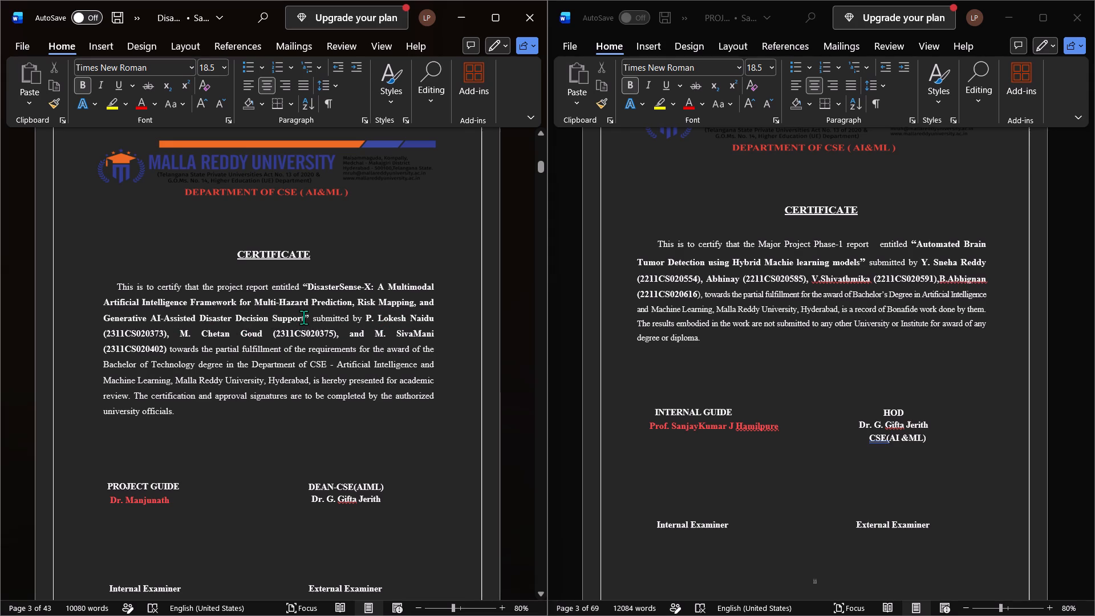
left_click_drag(303, 317, 355, 303)
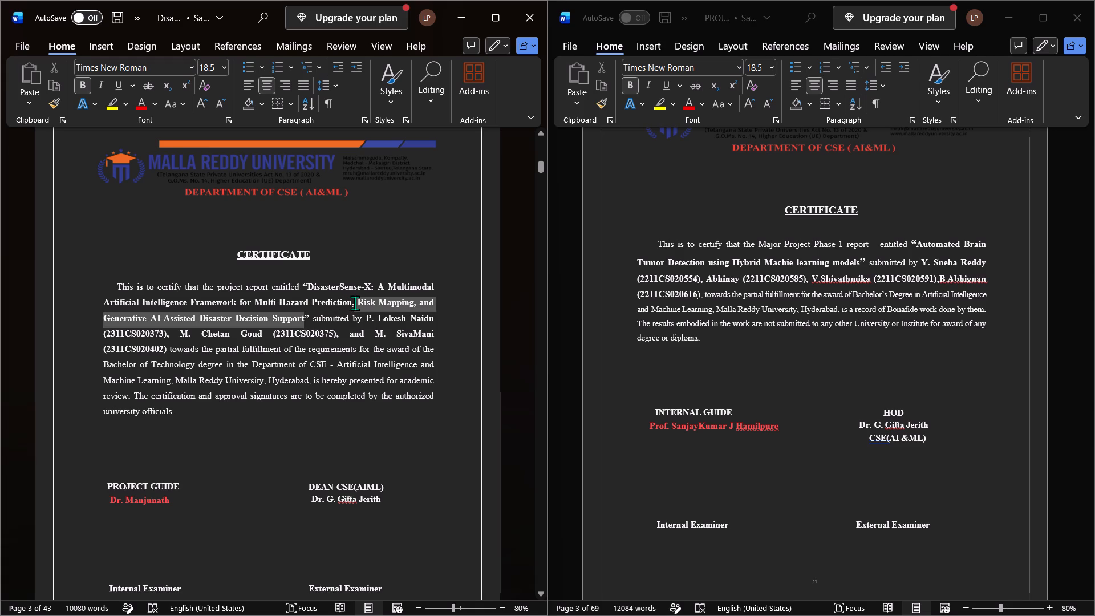
left_click_drag(355, 303, 352, 305)
key("BackSpace")
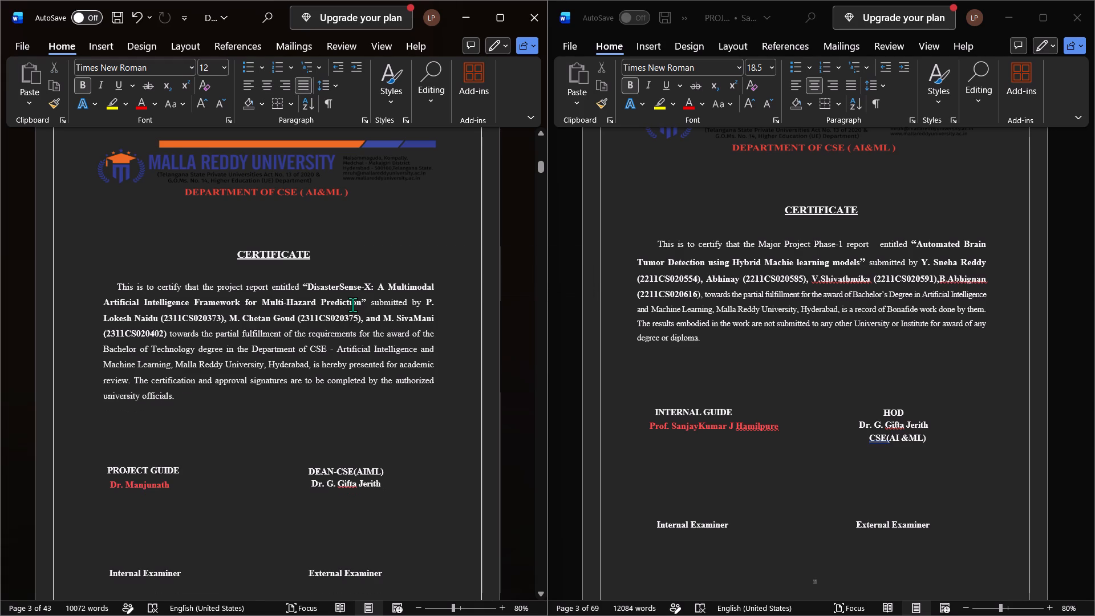
Remove the space after the initial in each of the three student names in the DisasterSense-X certificate.
left_click(246, 319)
key("Left")
key("BackSpace")
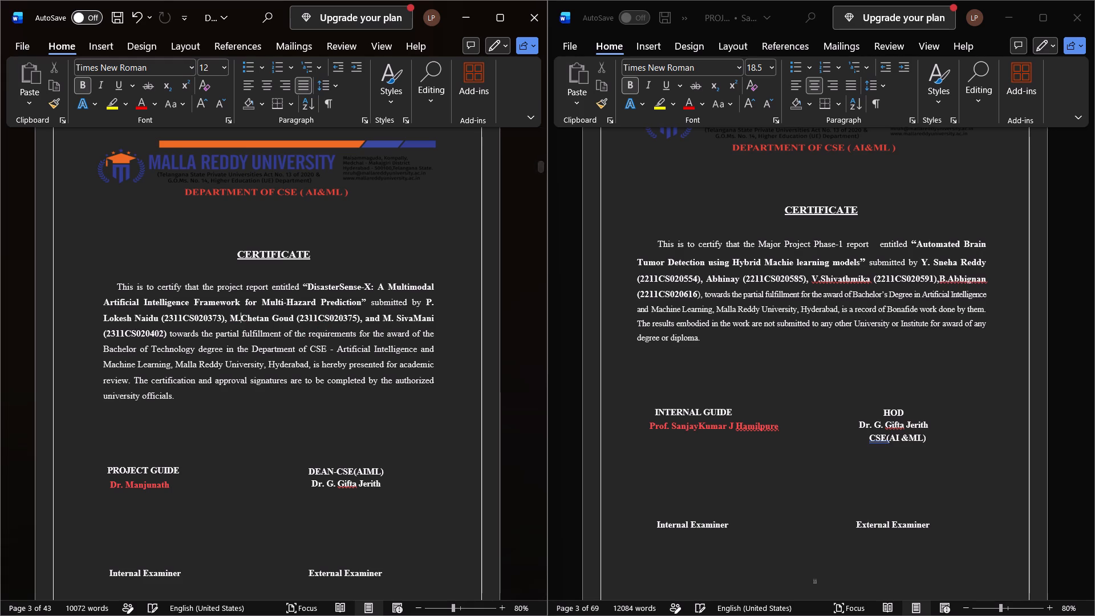
left_click(399, 317)
key("Left")
key("BackSpace")
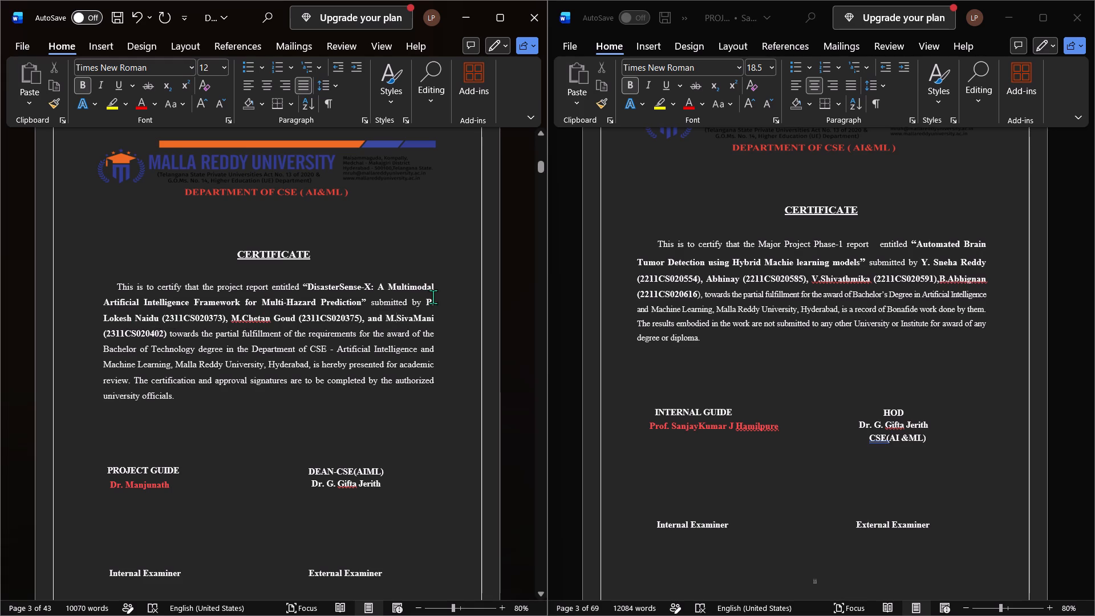
left_click(101, 319)
key("BackSpace")
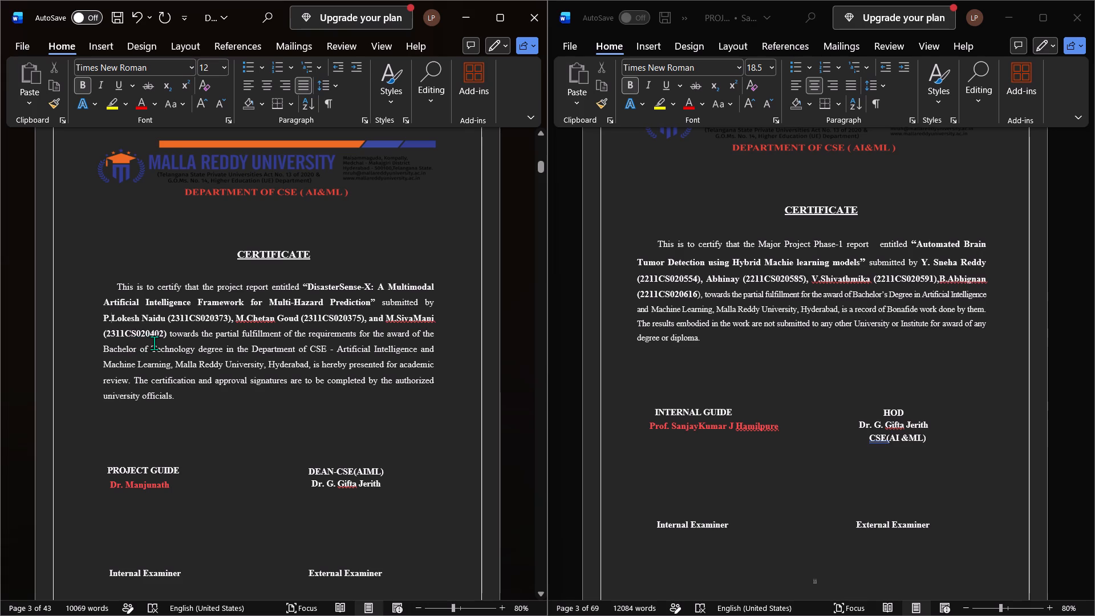
Push the DECLARATION heading off the DisasterSense-X certificate page onto the declaration page by adding an empty line below the examiner signatures.
scroll(293, 404, "down", 1)
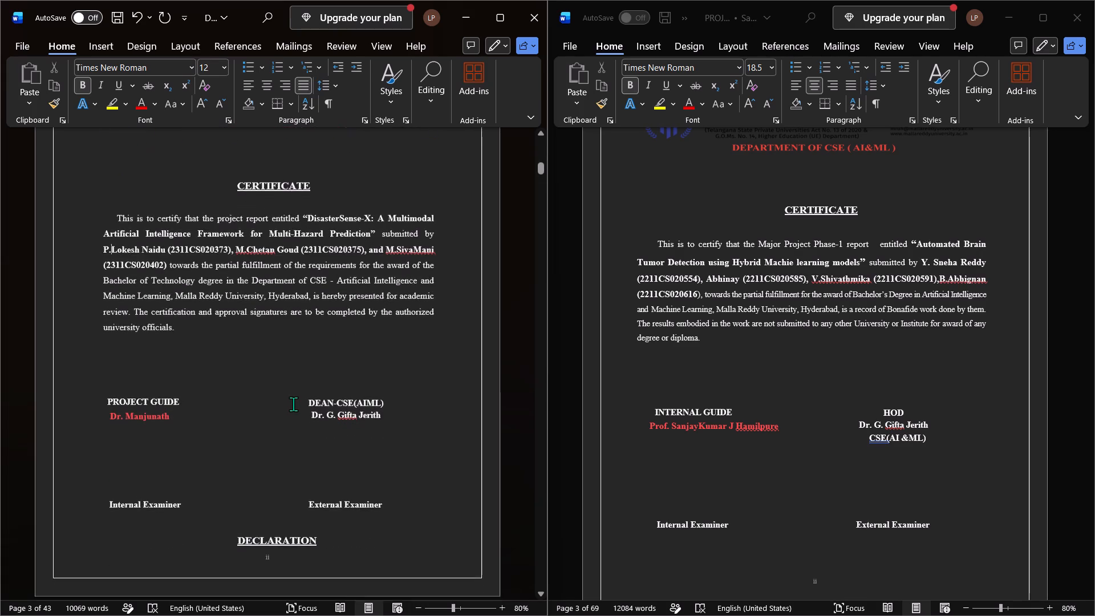
scroll(293, 404, "down", 2)
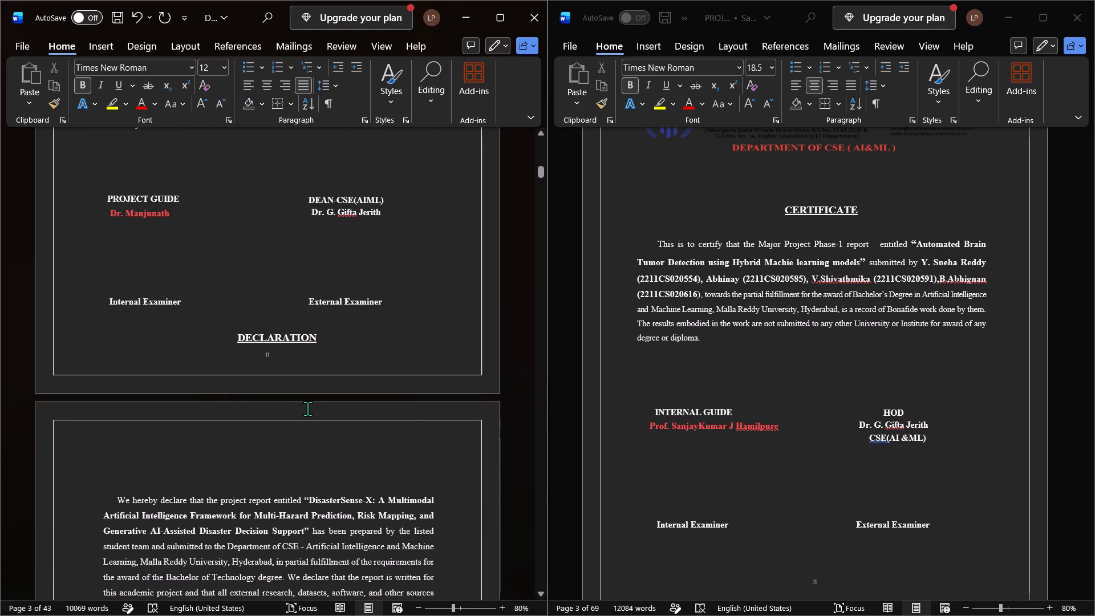
scroll(719, 466, "down", 2)
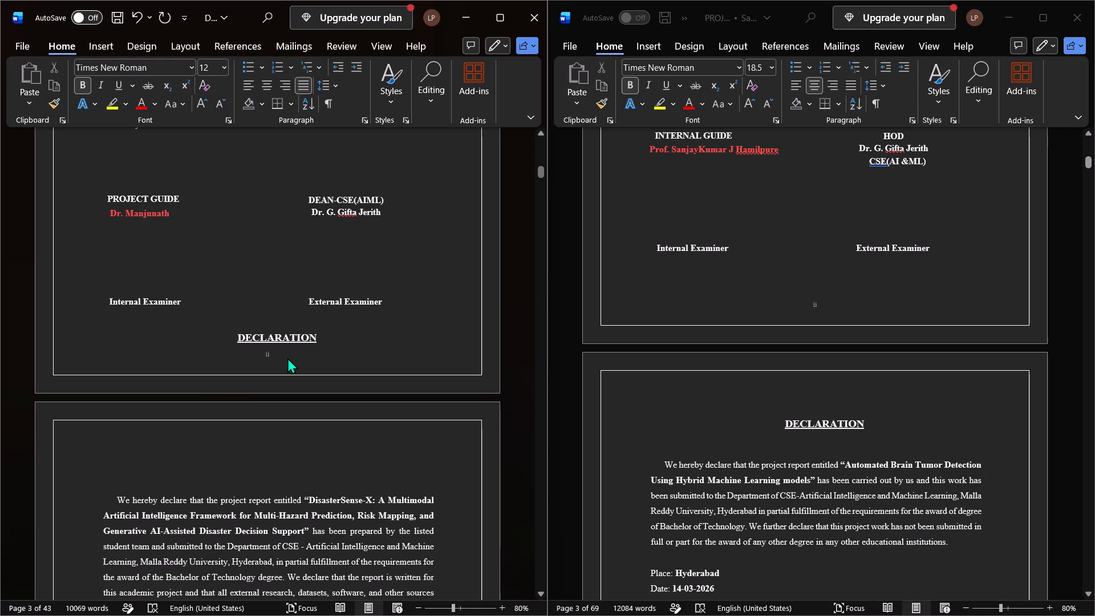
left_click(413, 299)
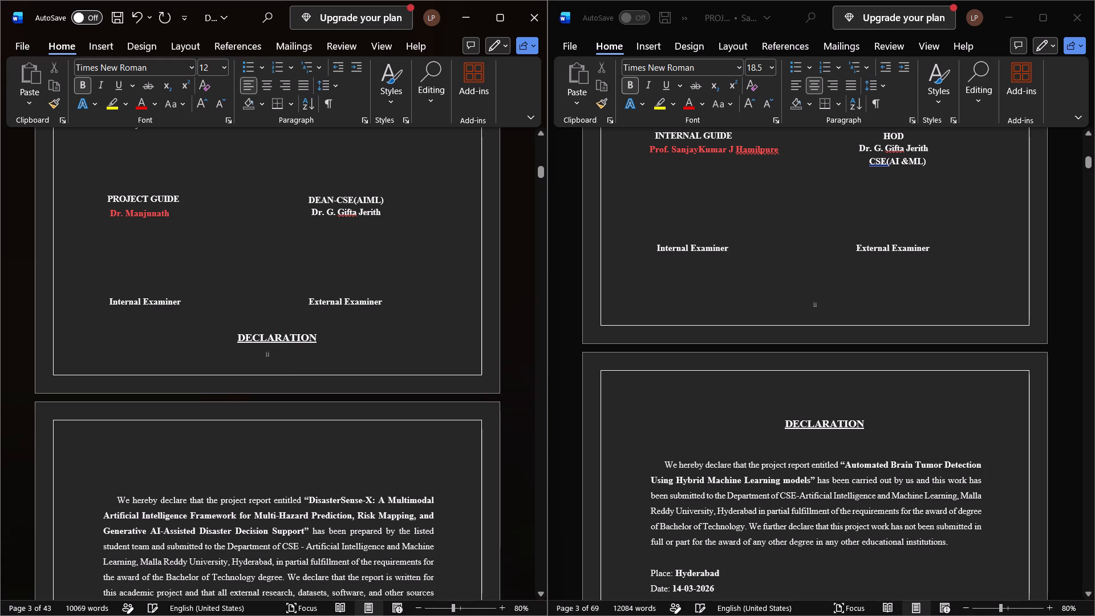
key("Return")
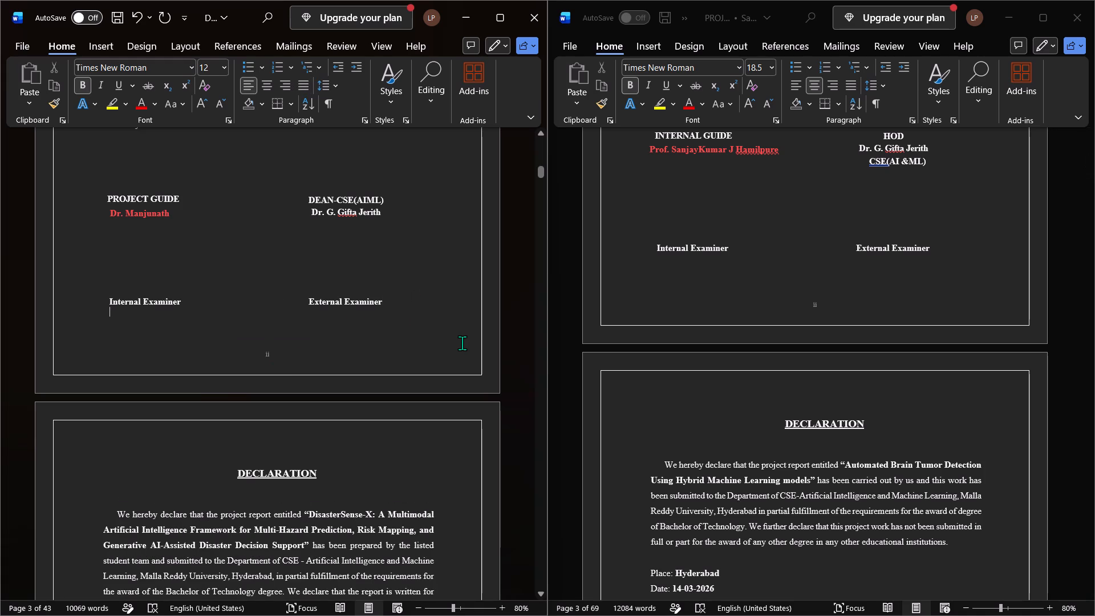
Replace the blank date line in the DisasterSense-X declaration with 24-10-2026.
scroll(462, 343, "down", 2)
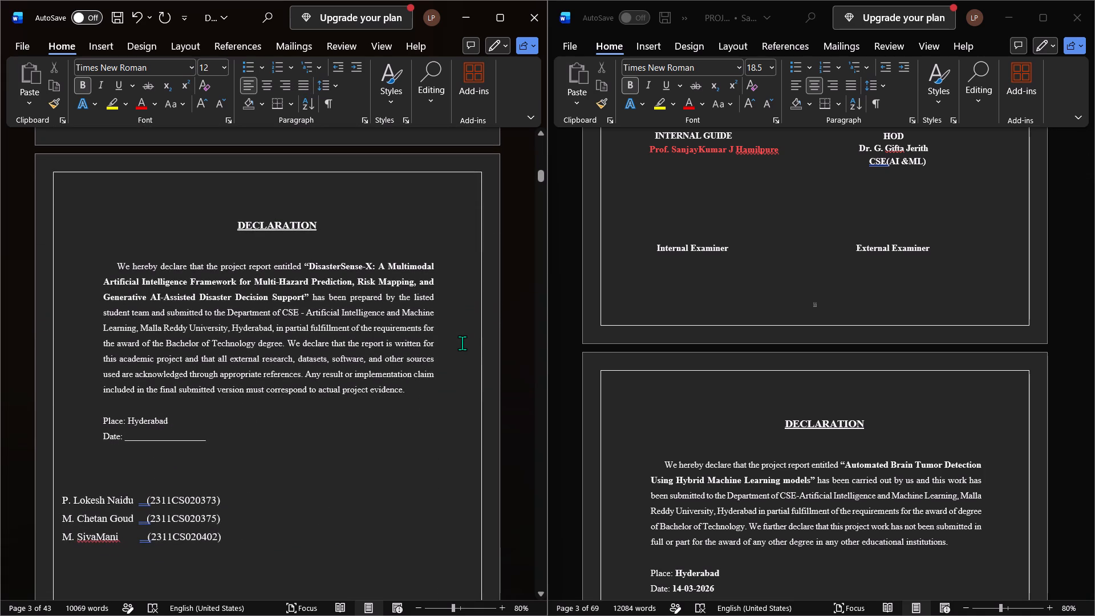
scroll(462, 343, "down", 2)
scroll(742, 446, "down", 3)
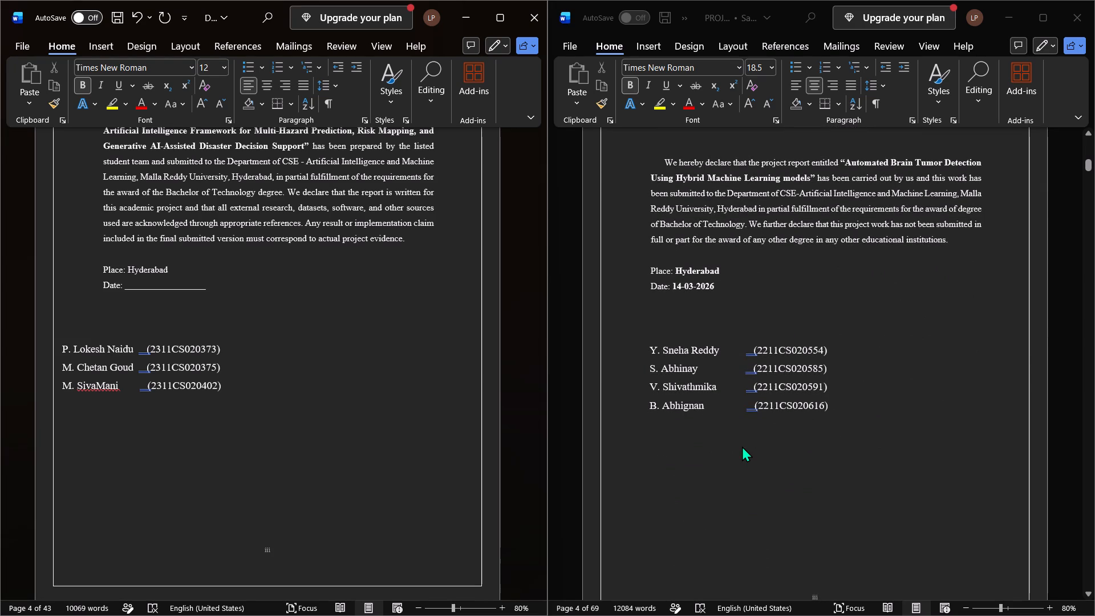
left_click(209, 298)
left_click(185, 286)
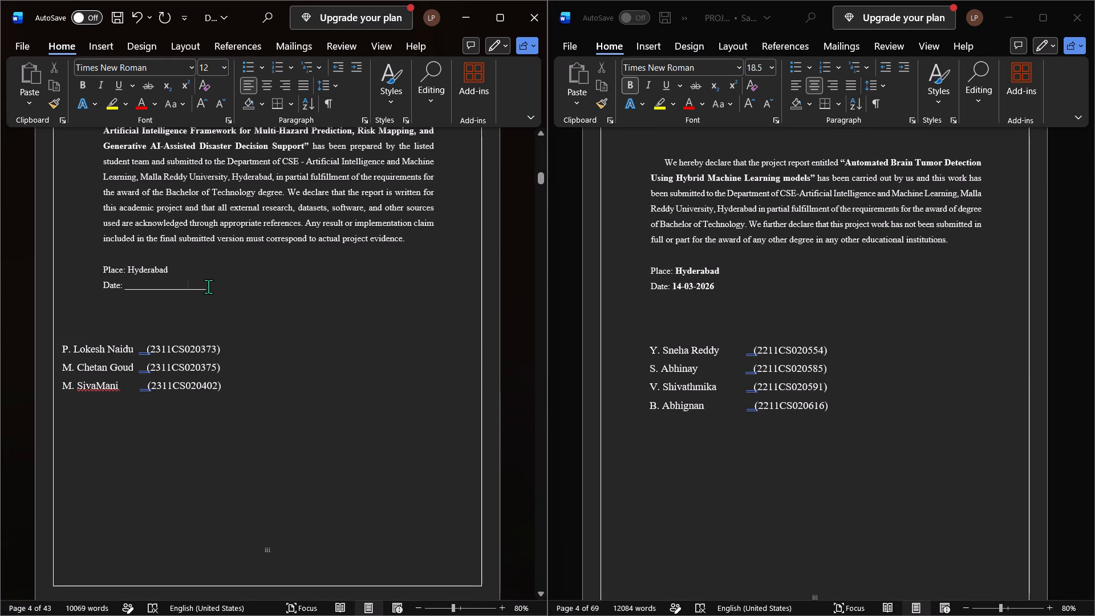
left_click(209, 286)
key("BackSpace")
key("BackSpace")
key("BackSpace")
key("BackSpace")
key("BackSpace")
key("BackSpace")
key("BackSpace")
key("BackSpace")
key("BackSpace")
key("BackSpace")
key("BackSpace")
key("BackSpace")
key("BackSpace")
key("BackSpace")
key("BackSpace")
key("BackSpace")
key("BackSpace")
key("BackSpace")
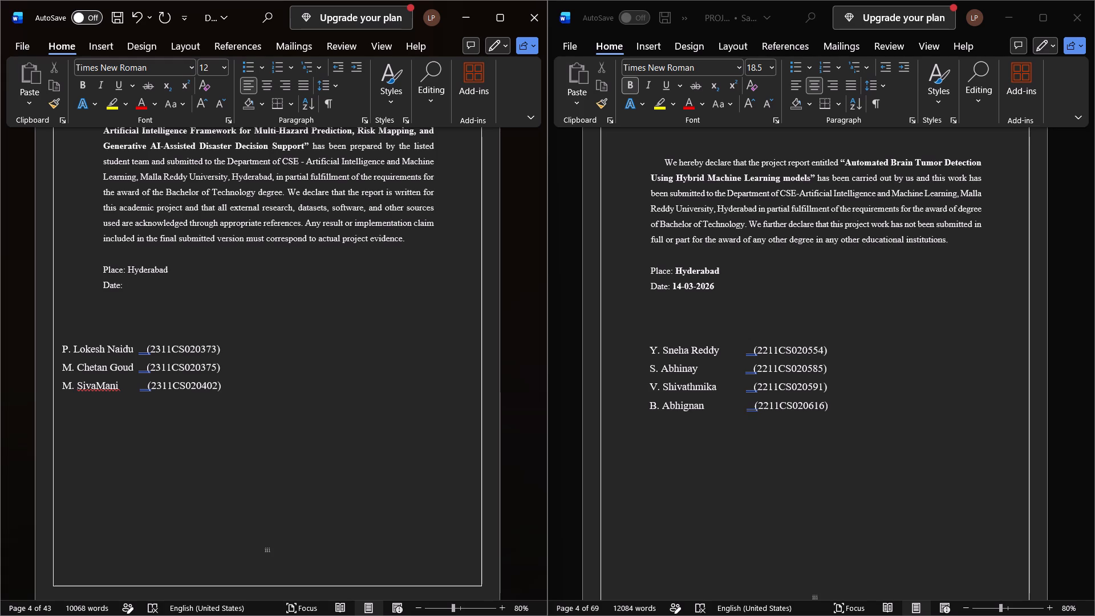
type("24")
type("-10-2026")
Copy the template's acknowledgement paragraph thanking the HOD into the DisasterSense-X acknowledgement as its second paragraph, leaving no extra blank line.
scroll(256, 372, "down", 2)
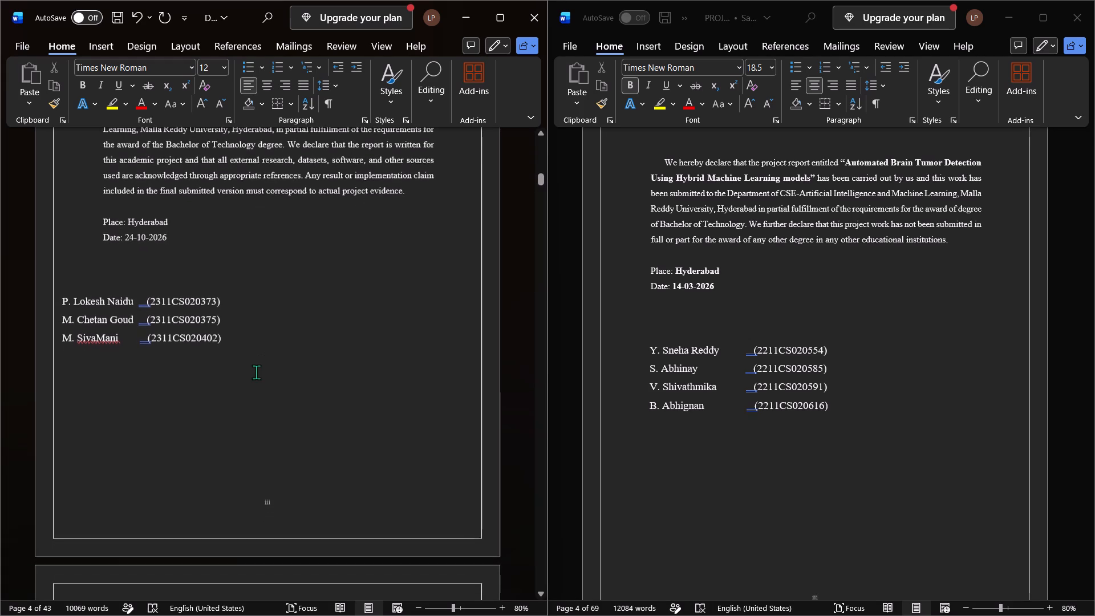
scroll(256, 372, "down", 3)
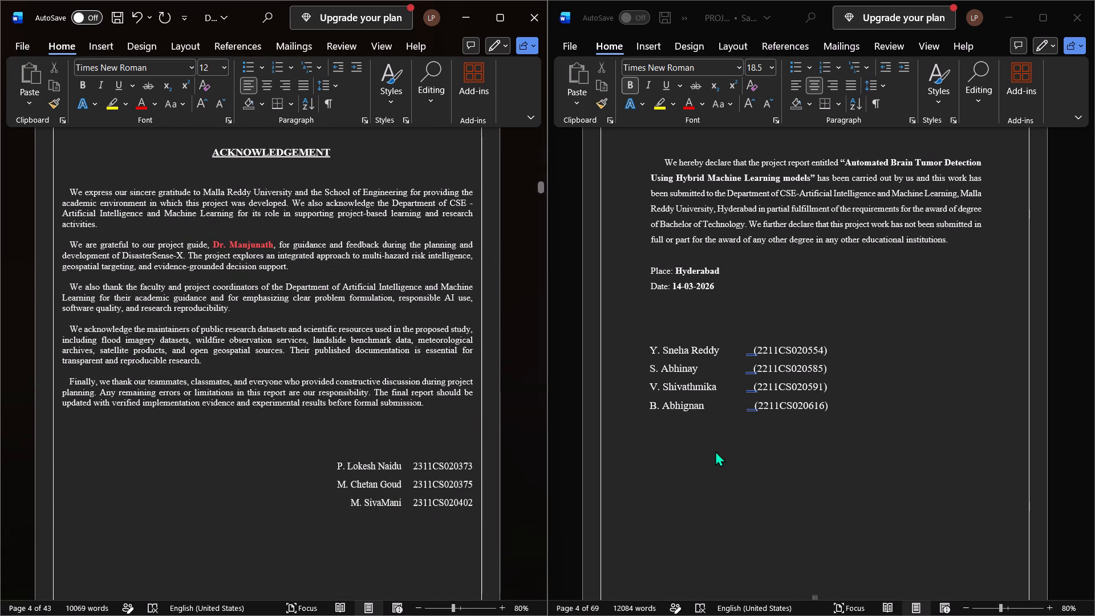
scroll(775, 452, "down", 4)
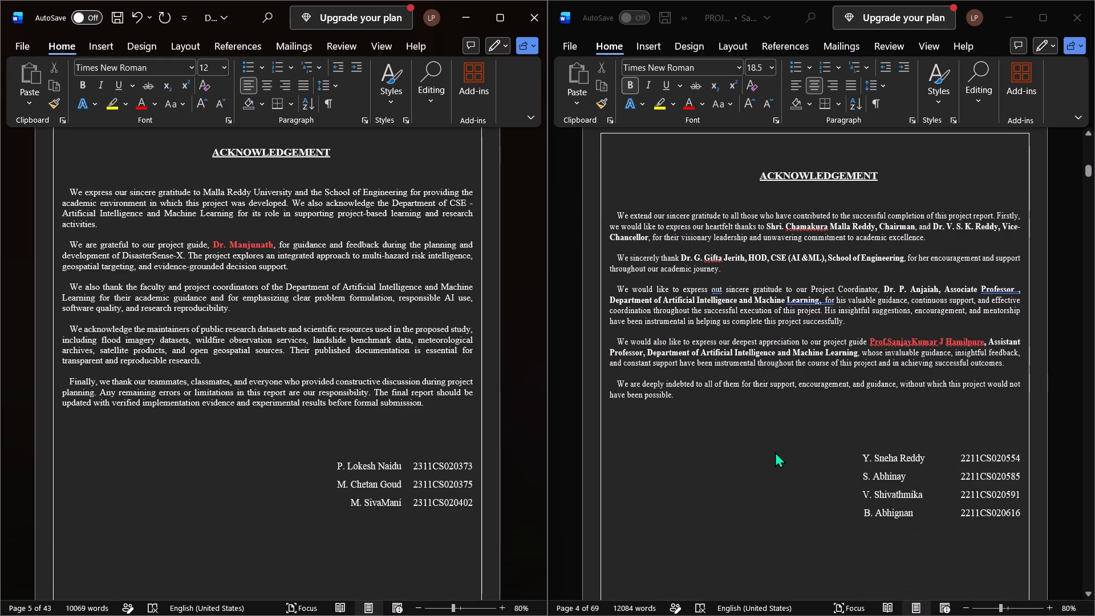
left_click(722, 267)
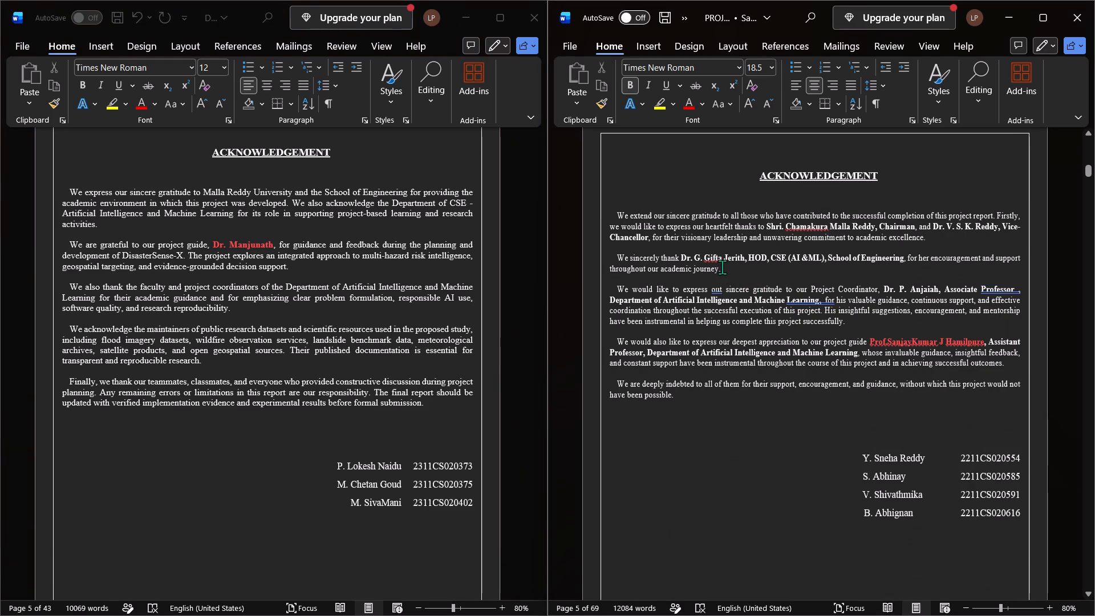
left_click_drag(722, 270, 613, 258)
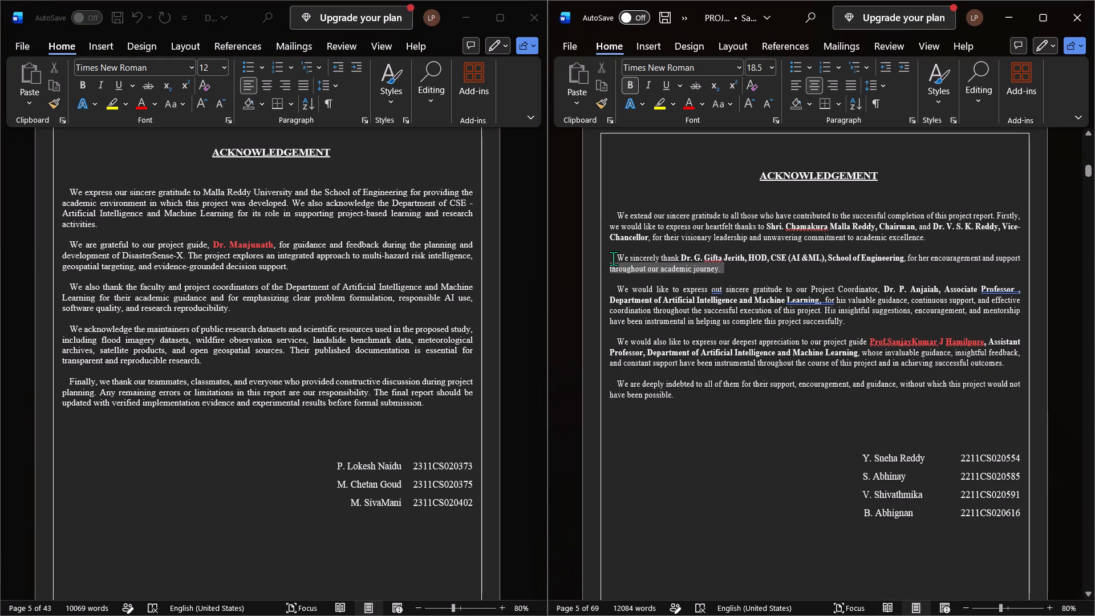
left_click_drag(613, 258, 606, 256)
key("ctrl+c")
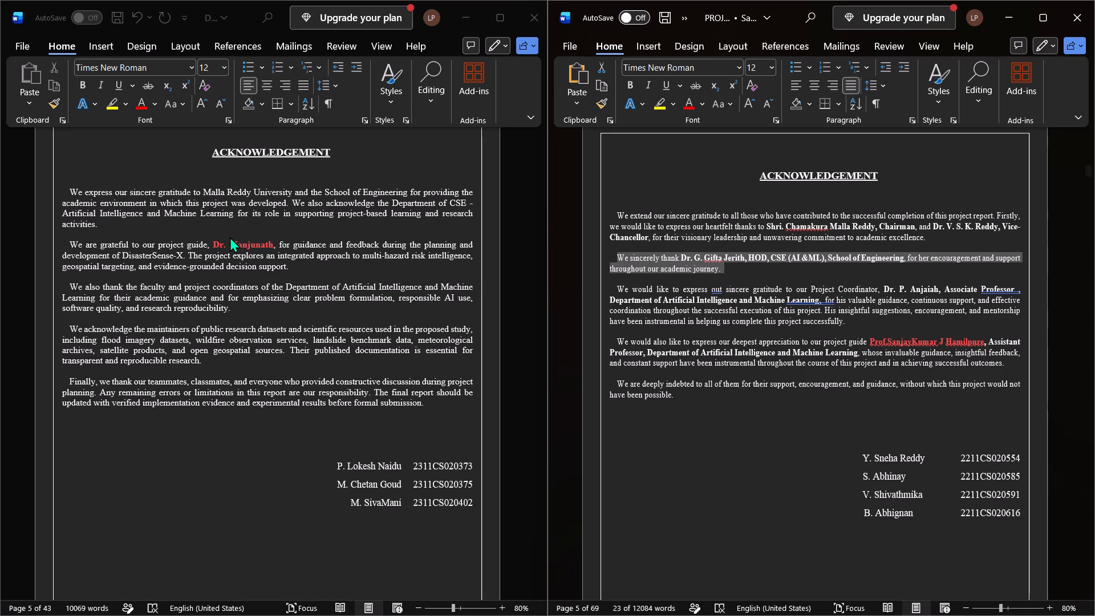
scroll(230, 237, "left", 1)
left_click(137, 223)
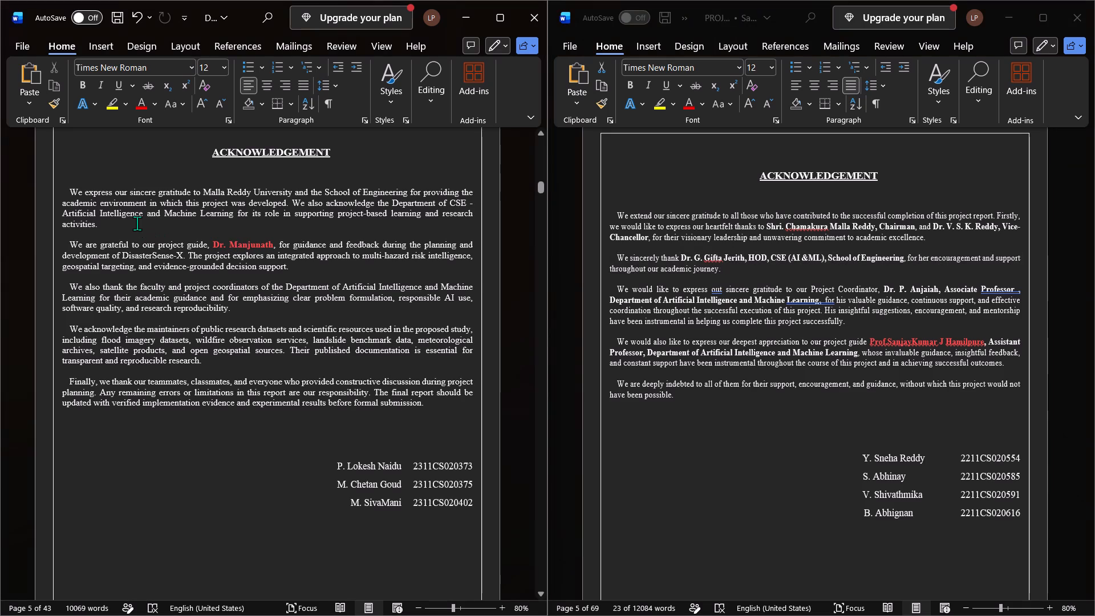
left_click(101, 225)
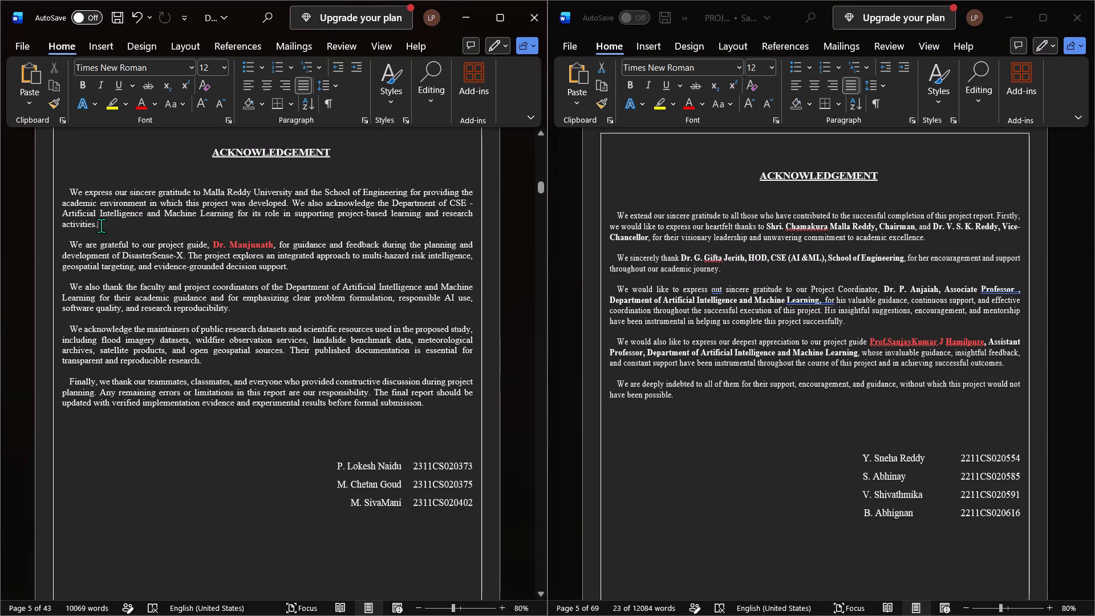
key("Return")
key("Return")
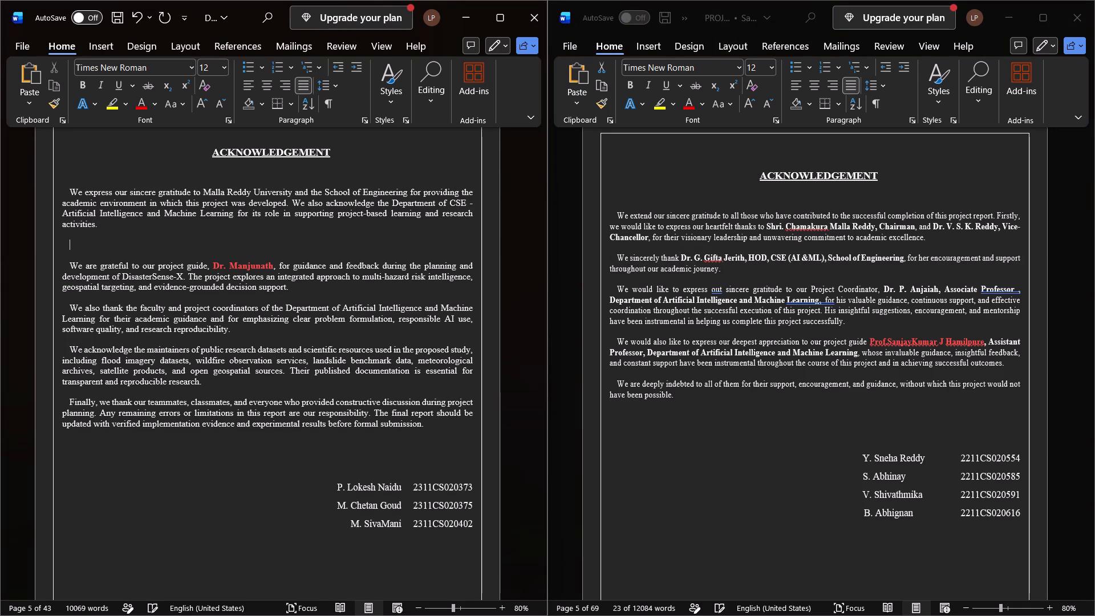
key("ctrl+v")
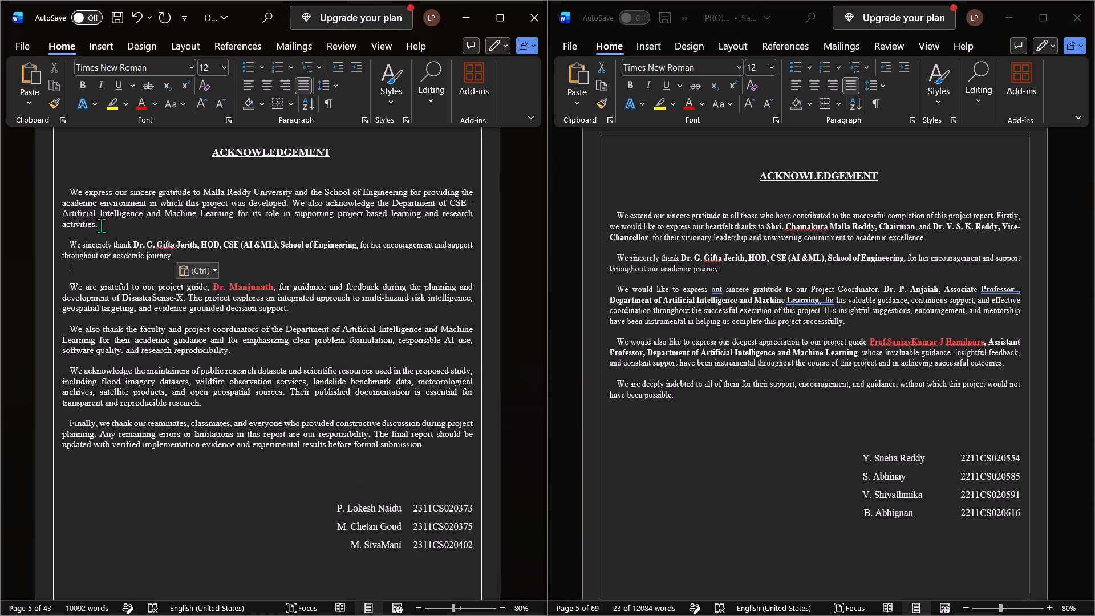
key("BackSpace")
key("BackSpace")
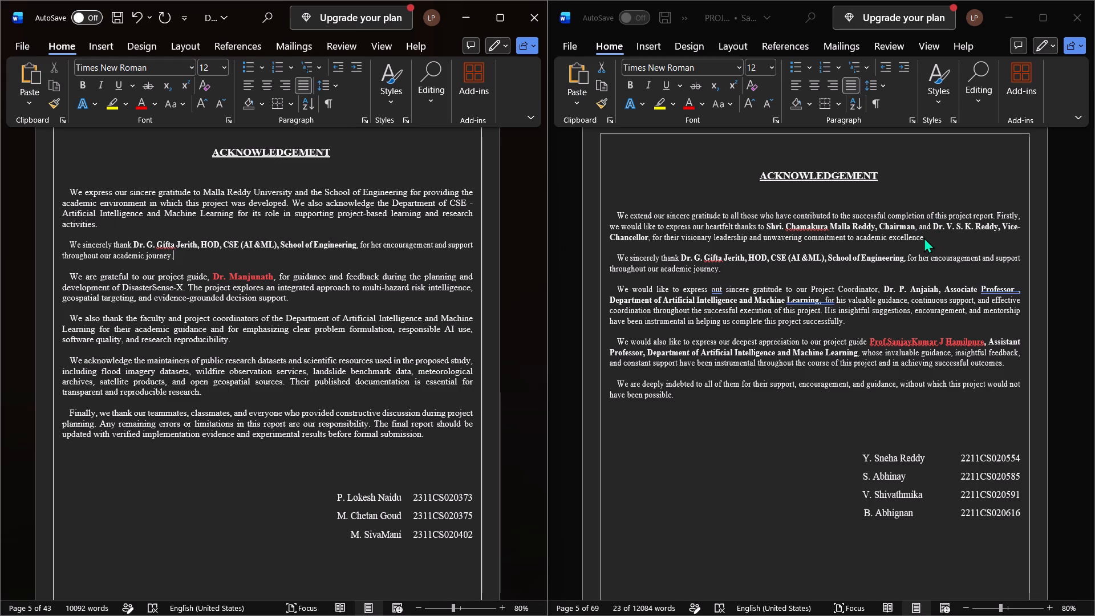
Replace the opening paragraph of the DisasterSense-X acknowledgement with the template's opening paragraph thanking the Chairman and Vice-Chancellor.
left_click_drag(924, 237, 901, 232)
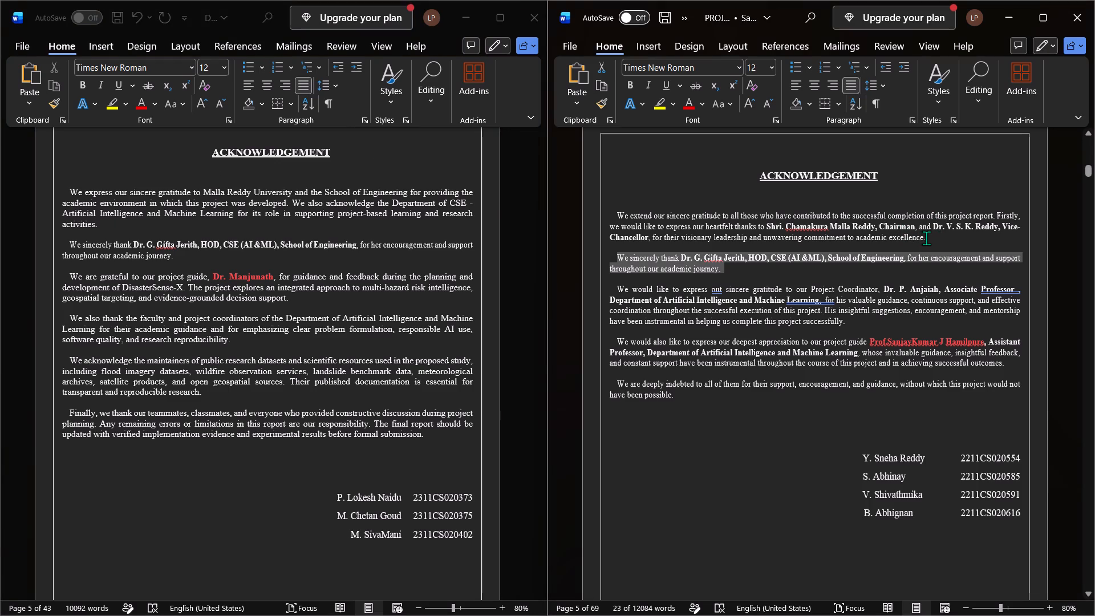
left_click_drag(926, 238, 619, 219)
key("ctrl+c")
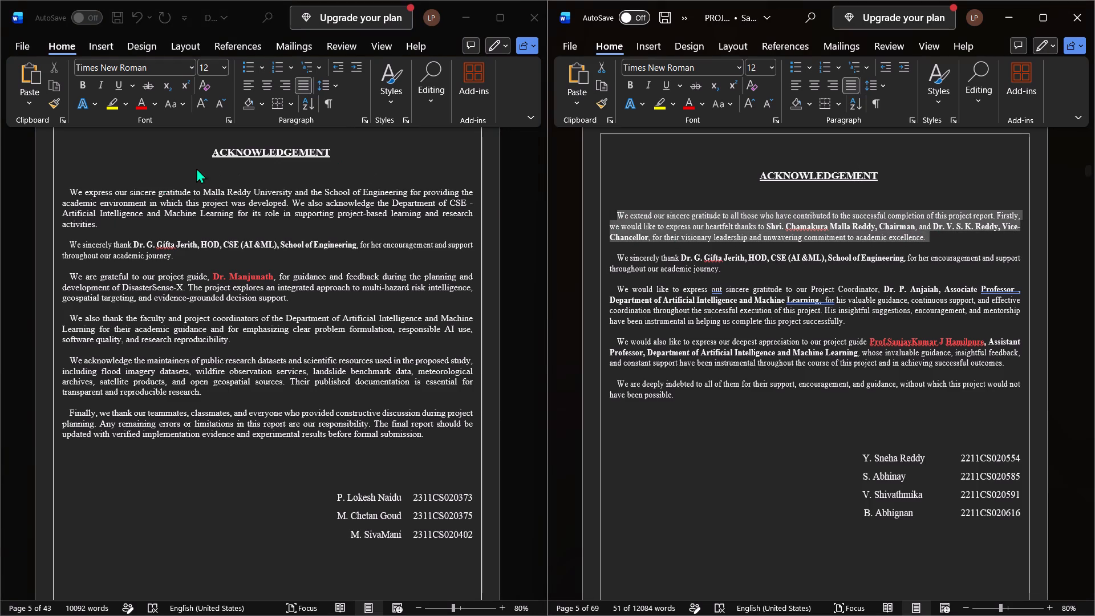
left_click(101, 222)
left_click_drag(97, 222, 85, 207)
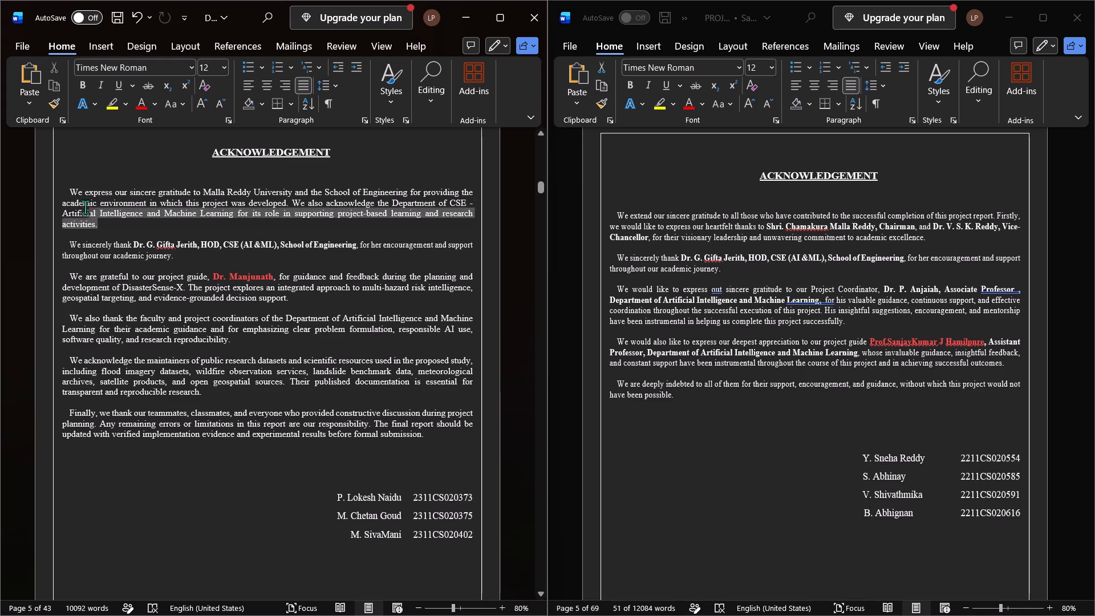
left_click_drag(85, 207, 72, 195)
key("ctrl+v")
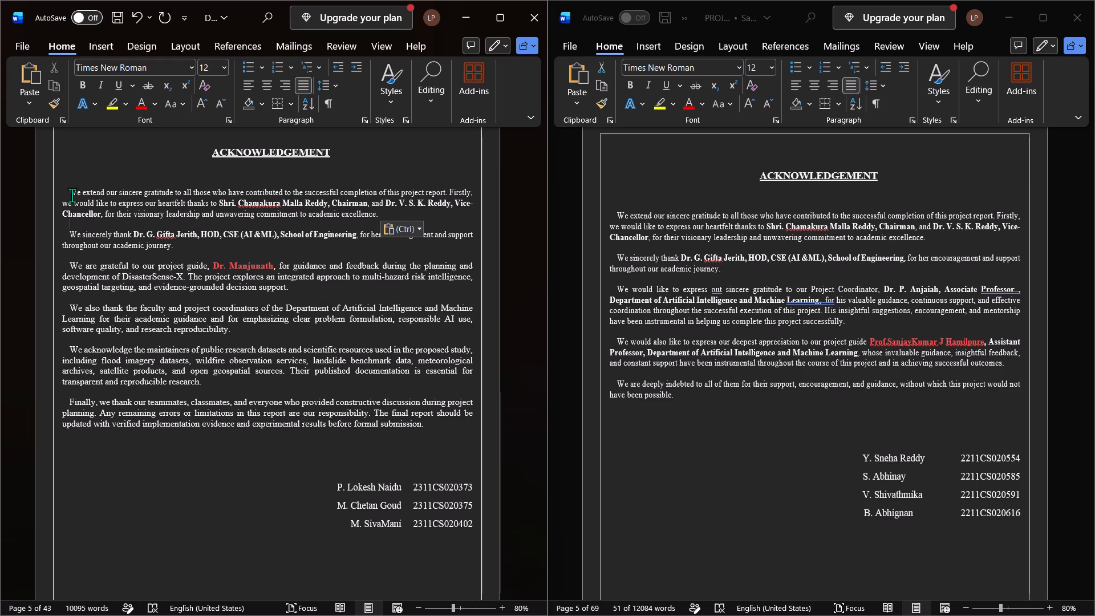
Re-space the third student's line at the end of the DisasterSense-X acknowledgement so the name starts directly under the two names above.
scroll(72, 195, "down", 2)
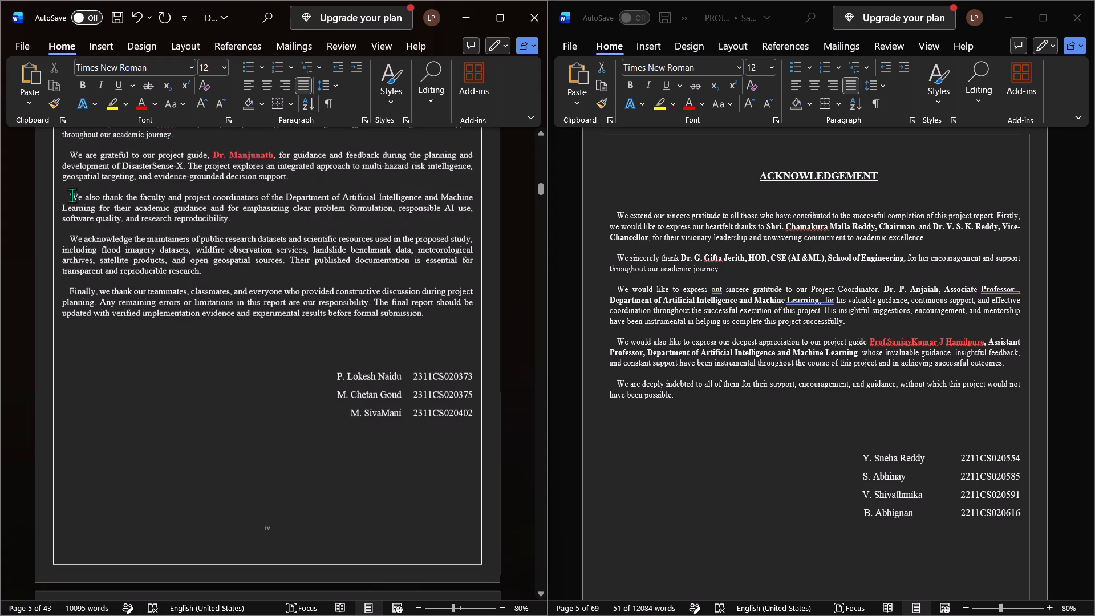
left_click(350, 415)
key("BackSpace")
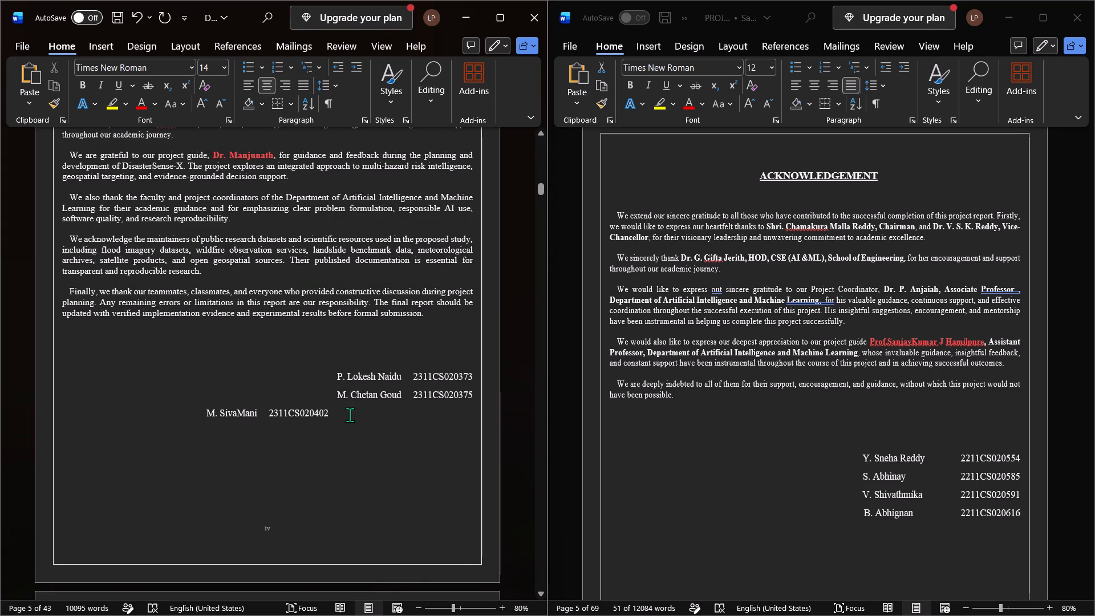
key("space")
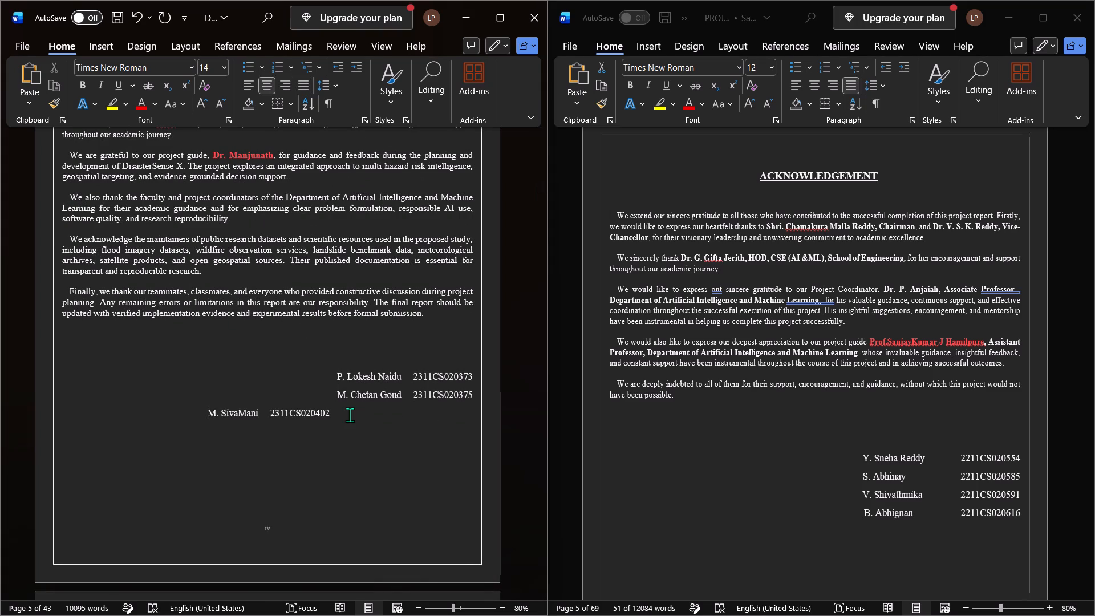
key("space")
key("space")
key("space")
key("space")
key("space")
key("space")
key("space")
key("space")
key("space")
key("space")
key("space")
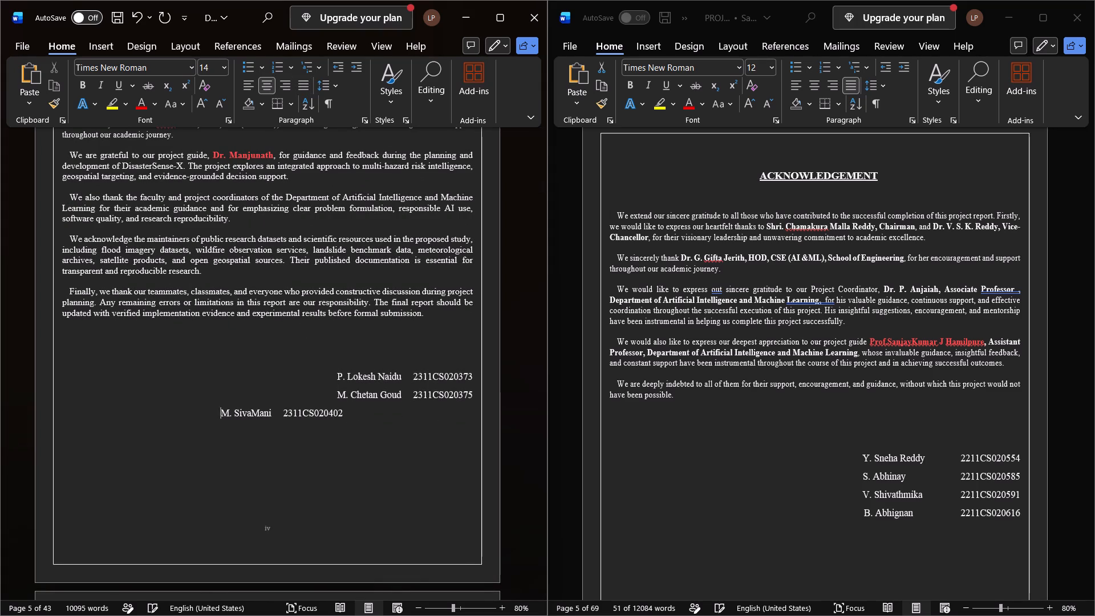
key("space")
key("space")
key("Tab")
key("Tab")
key("Tab")
key("space")
key("Tab")
key("Tab")
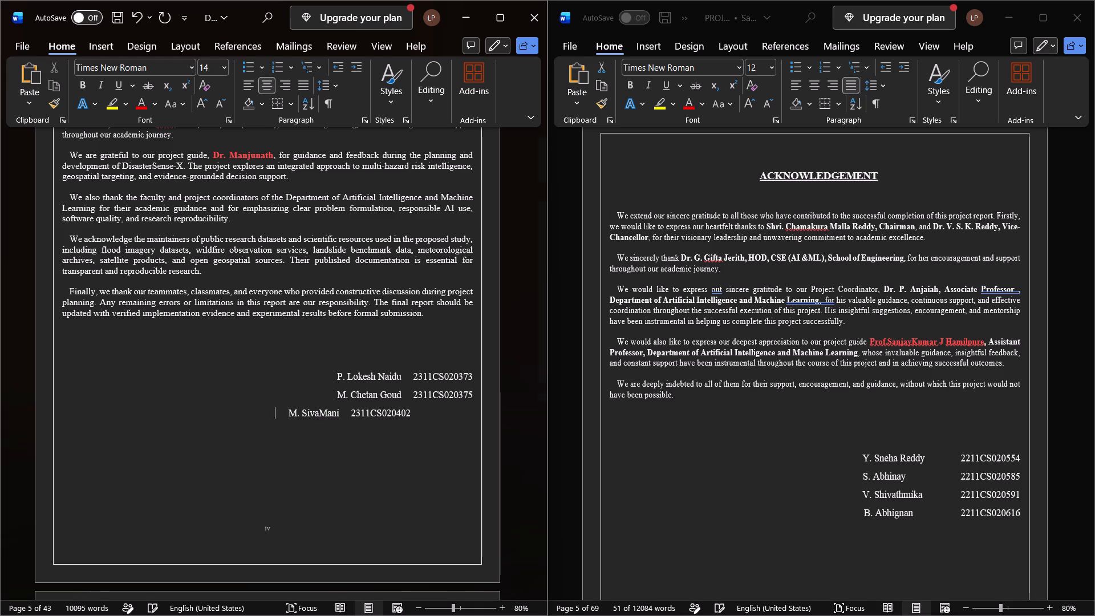
key("Tab")
key("Tab")
key("Tab")
key("Tab")
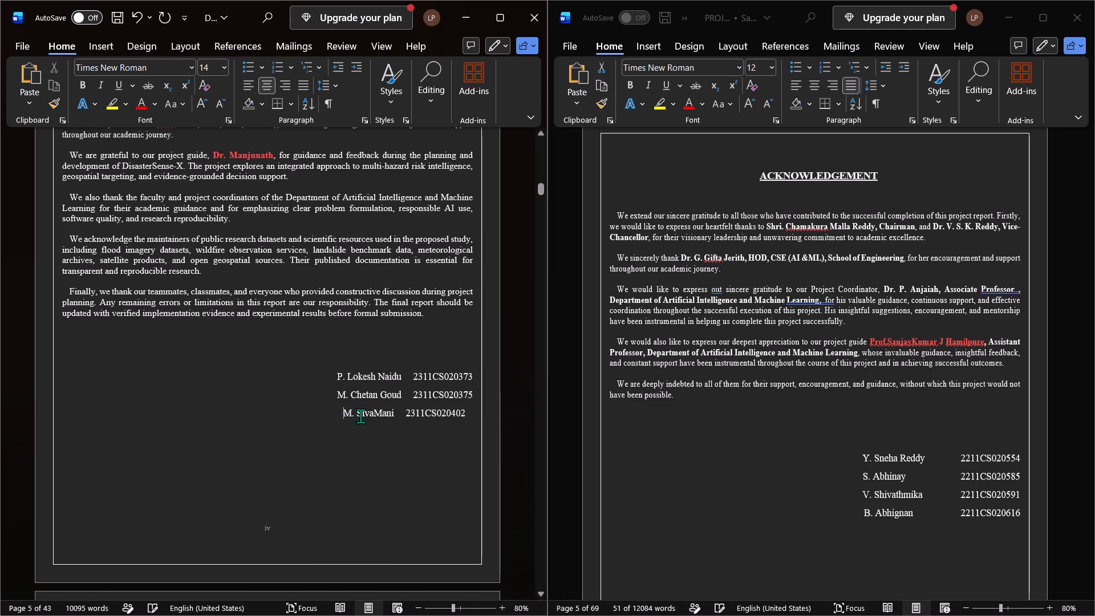
key("BackSpace")
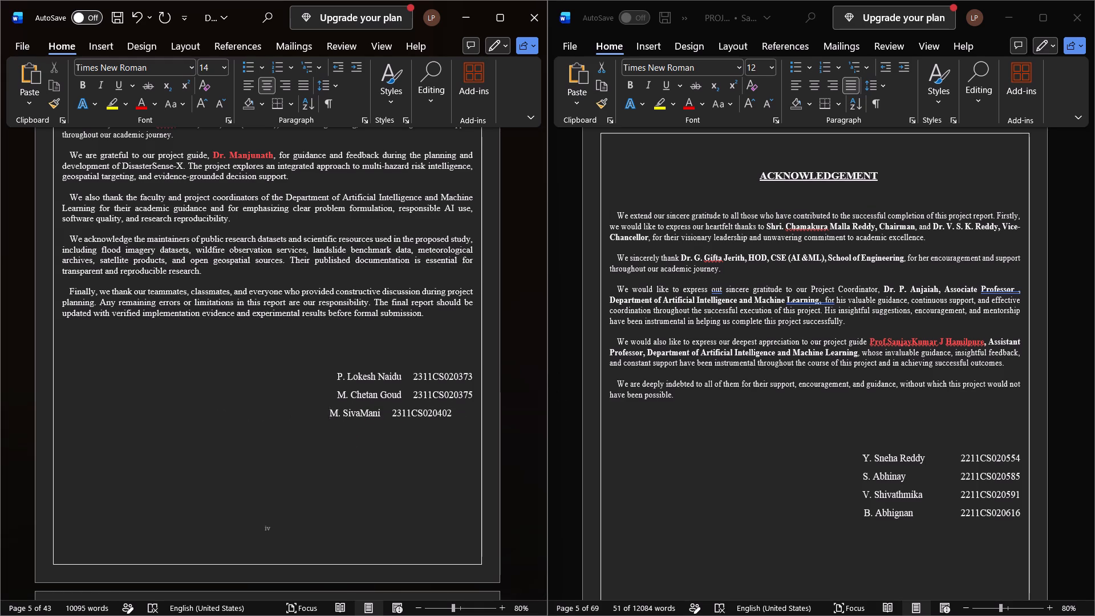
key("space")
key("space")
key("space")
key("space")
key("space")
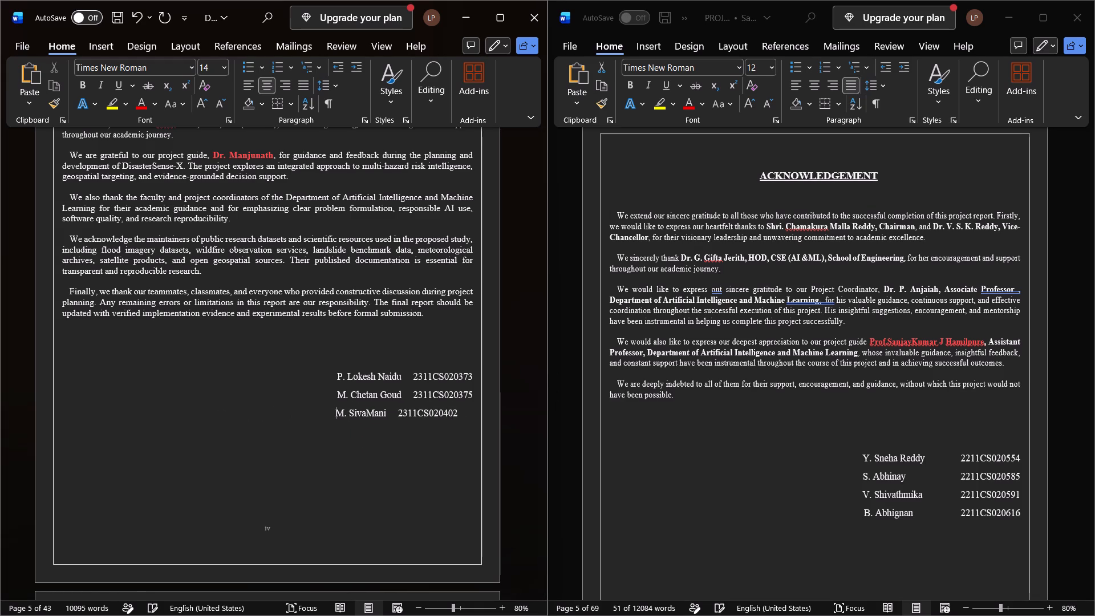
Widen the gap in the third student's line of the DisasterSense-X acknowledgement until the roll number lines up under the two above.
key("space")
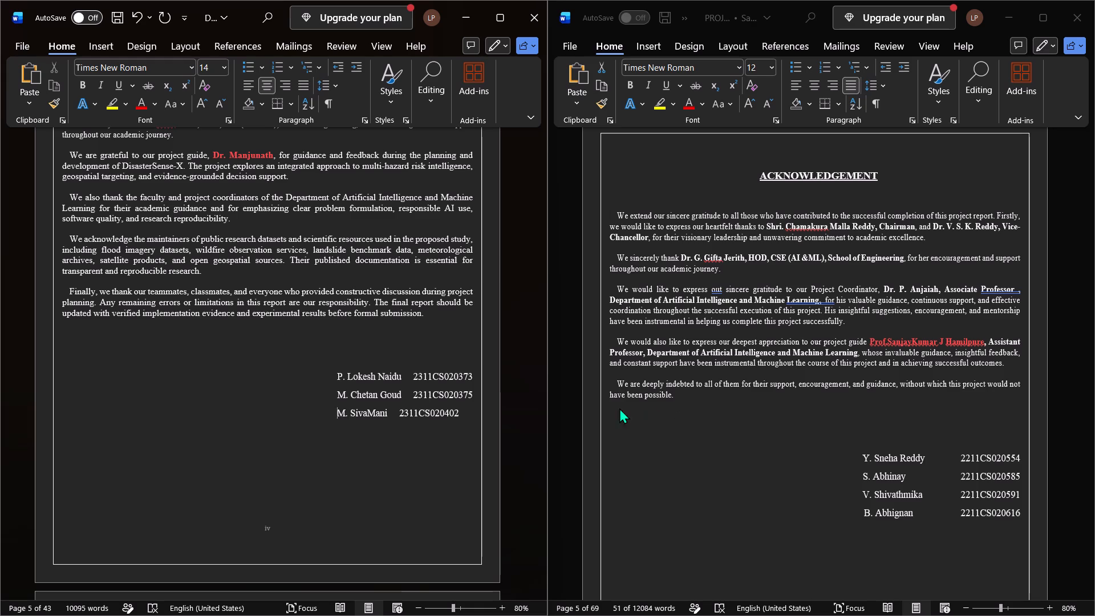
left_click(401, 415)
key("space")
key("space")
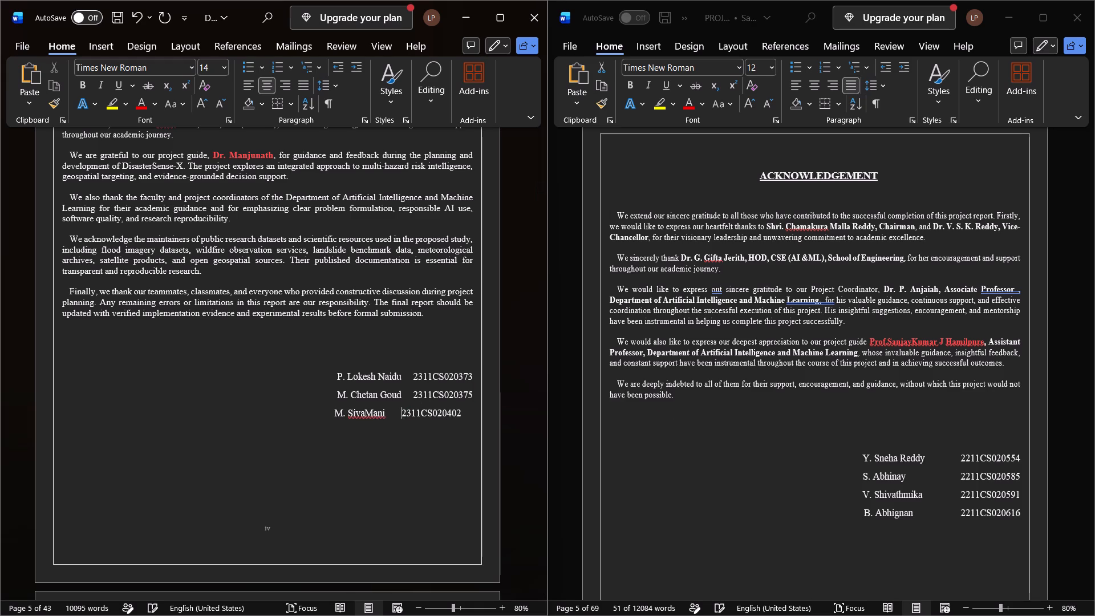
key("space")
key("space")
key("space")
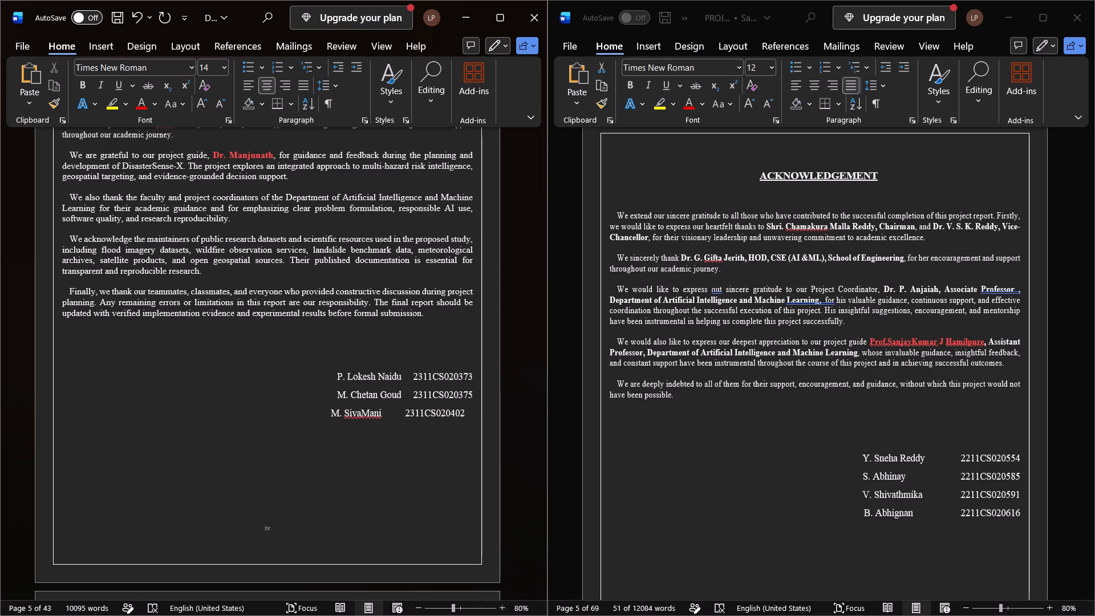
key("space")
key("space")
key("space")
key("space")
key("space")
key("space")
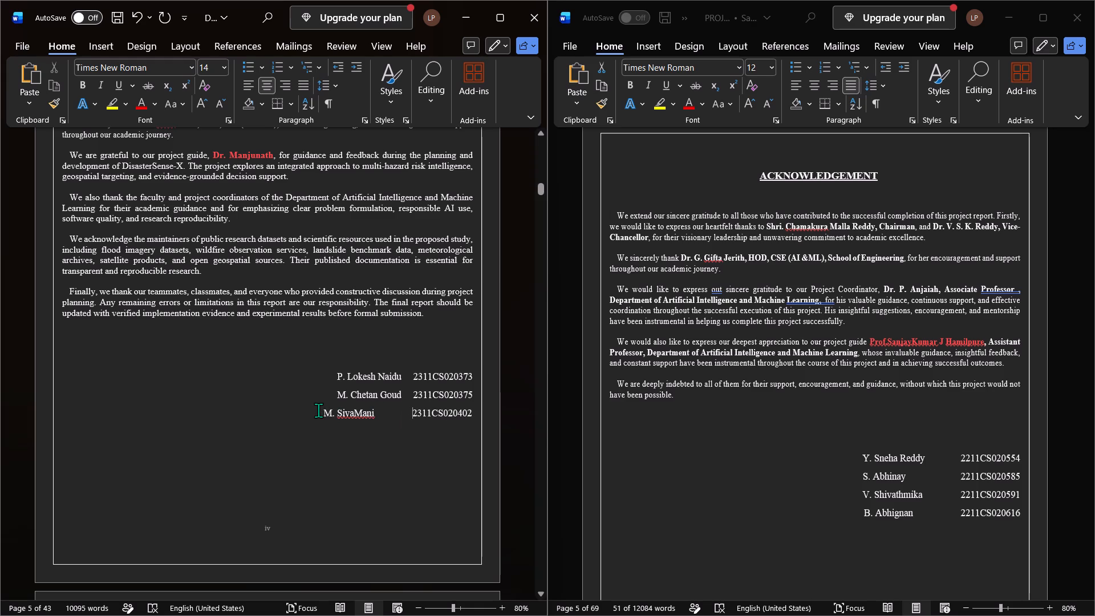
Reduce the gap after the third student's name and indent the line so the name starts directly under the names above.
left_click(394, 411)
key("BackSpace")
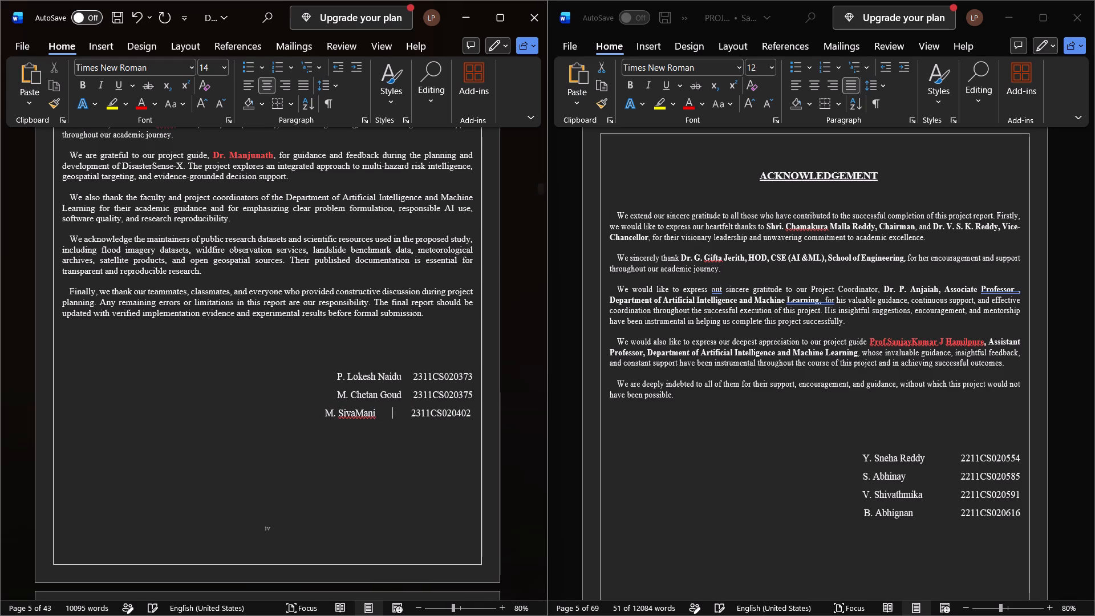
key("BackSpace")
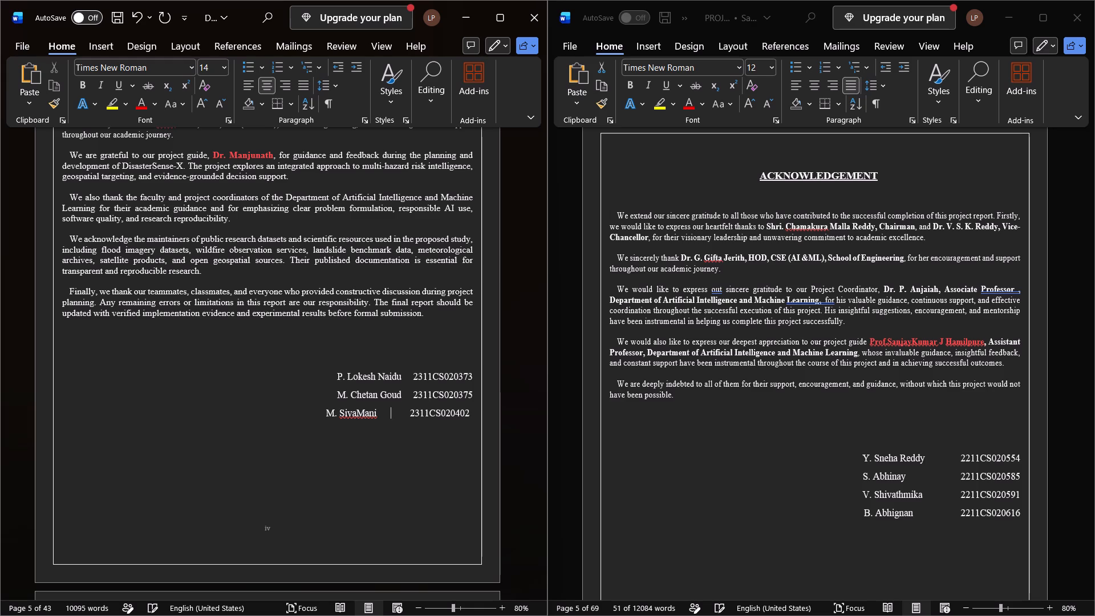
key("BackSpace")
key("BackSpace")
key("BackSpace")
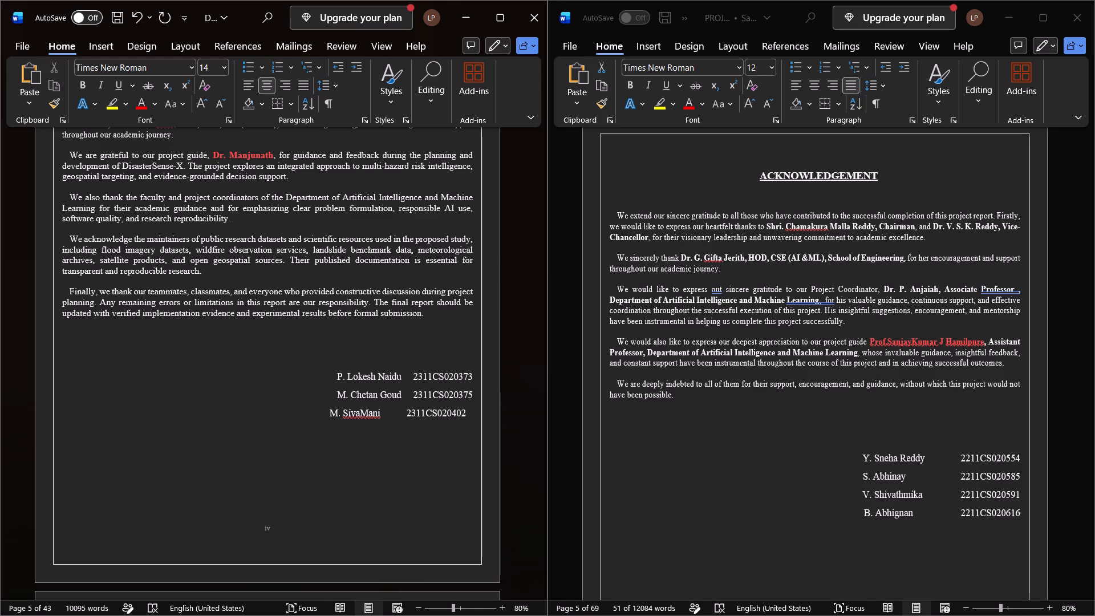
key("BackSpace")
key("BackSpace")
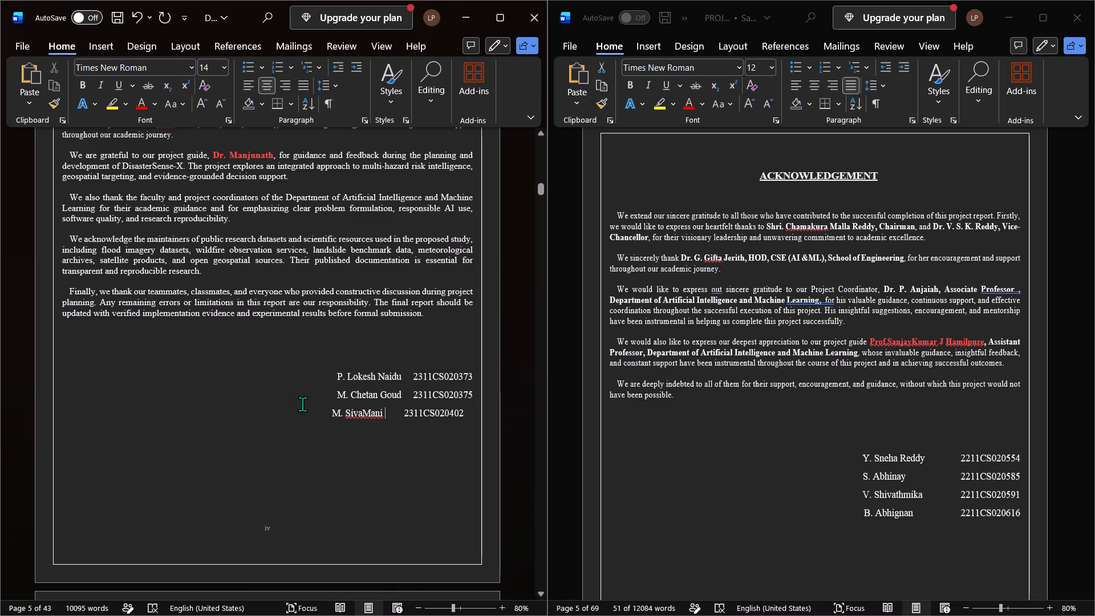
left_click(329, 407)
key("space")
key("space")
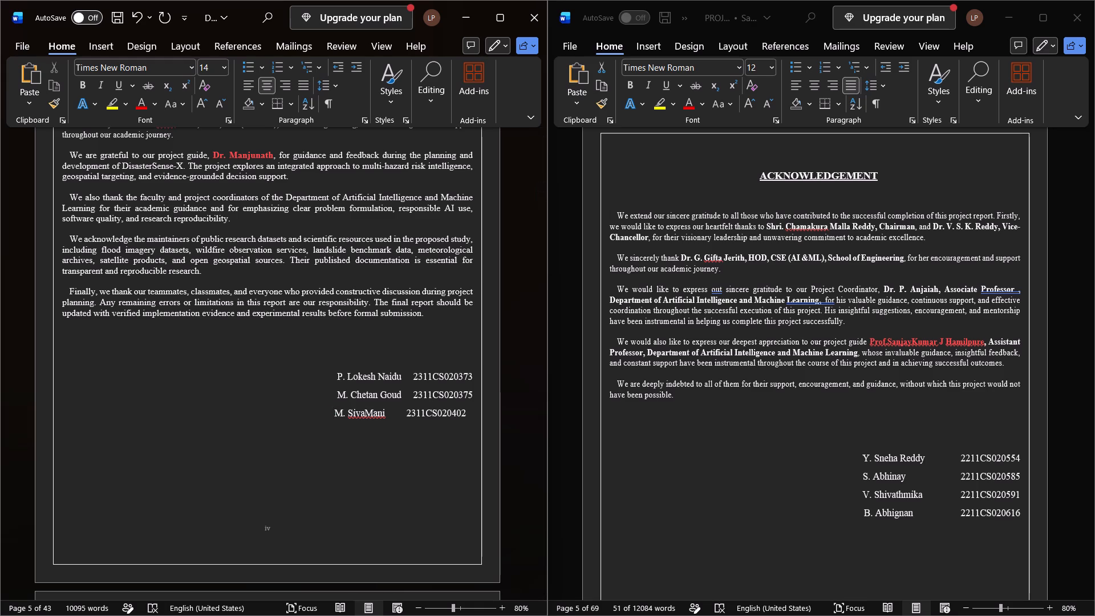
key("space")
key("space")
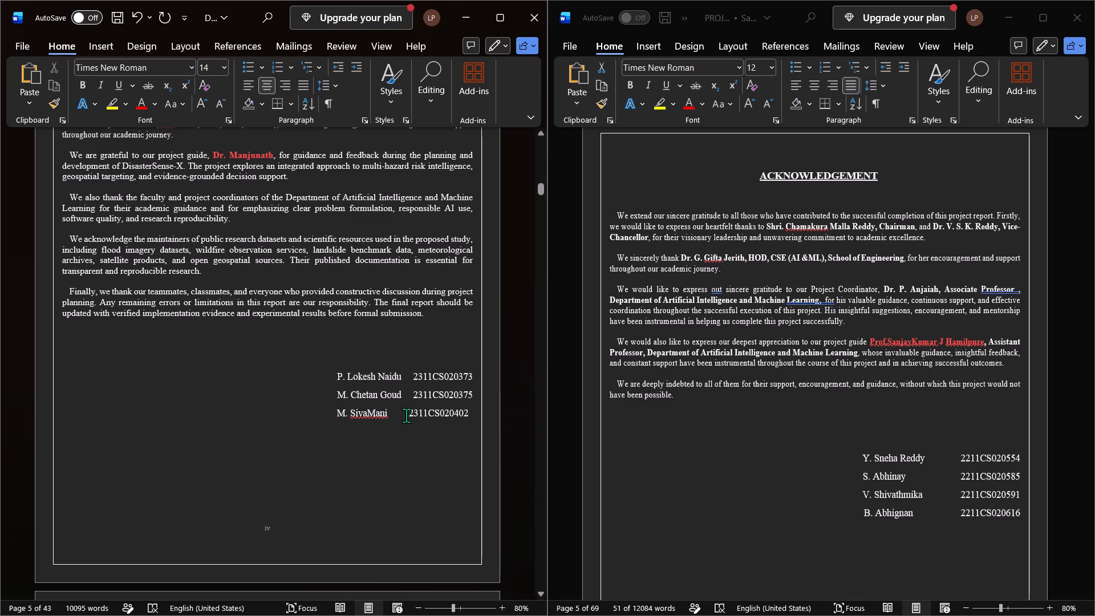
Fine-tune the gap after the third student's name to bring both name and roll number close to the columns above.
left_click(408, 411)
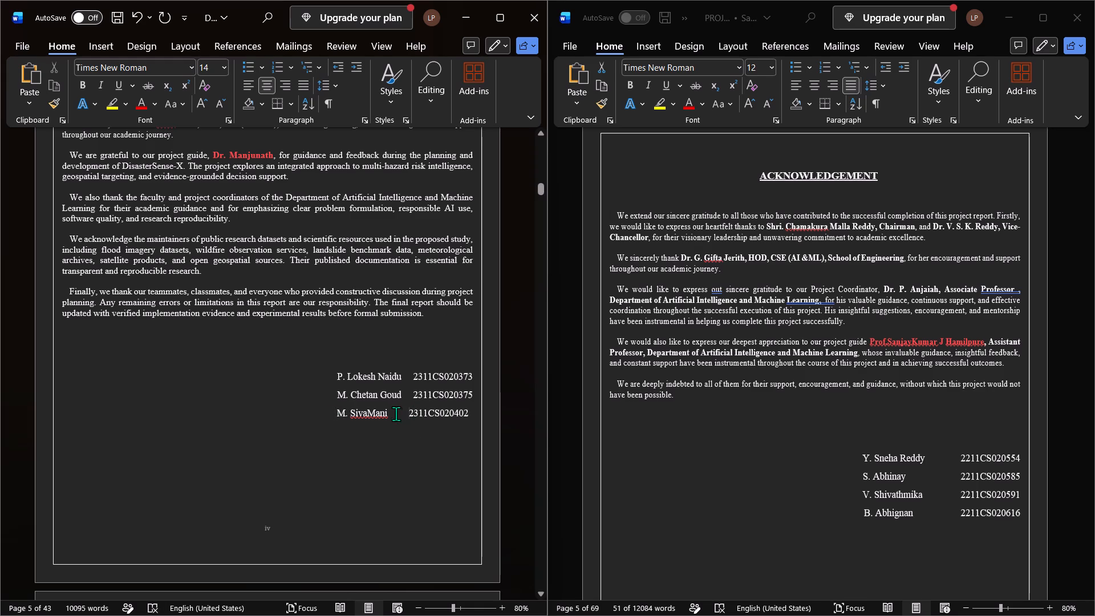
left_click(395, 412)
key("space")
key("space")
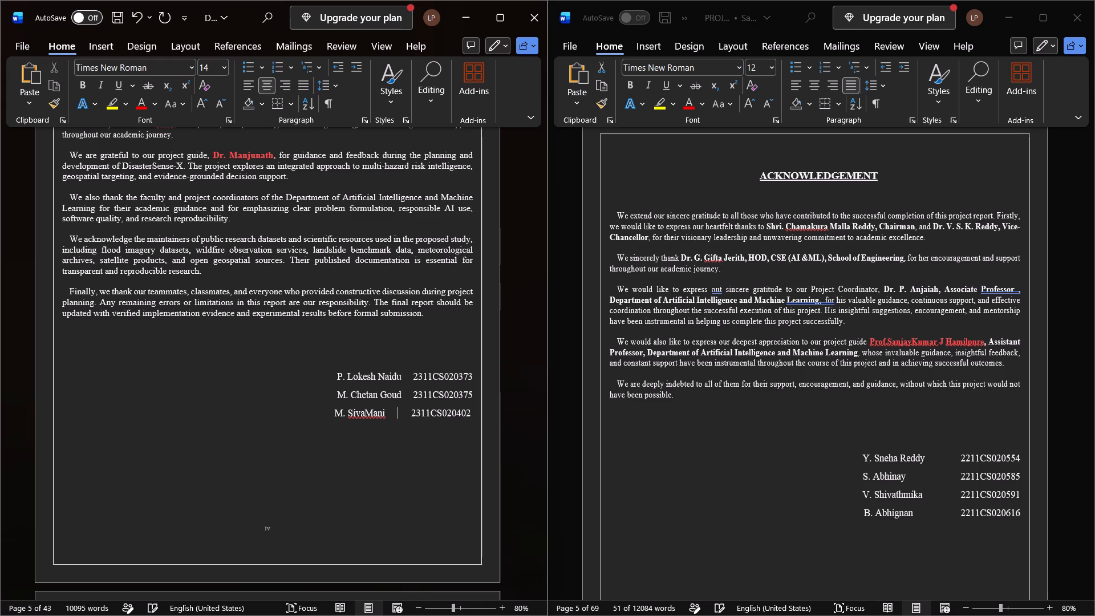
key("space")
key("space")
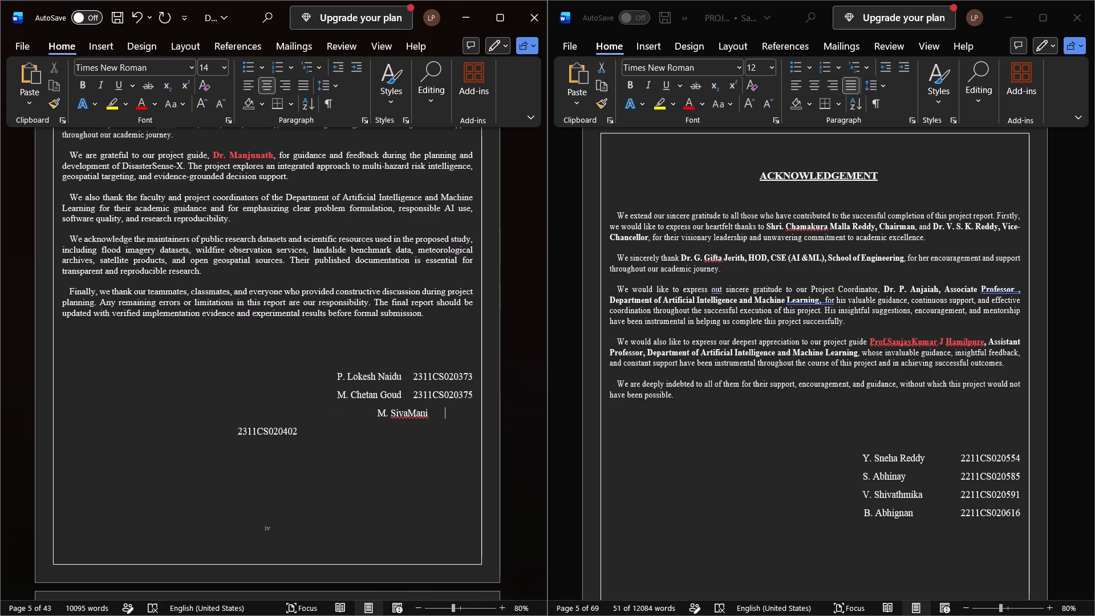
key("BackSpace")
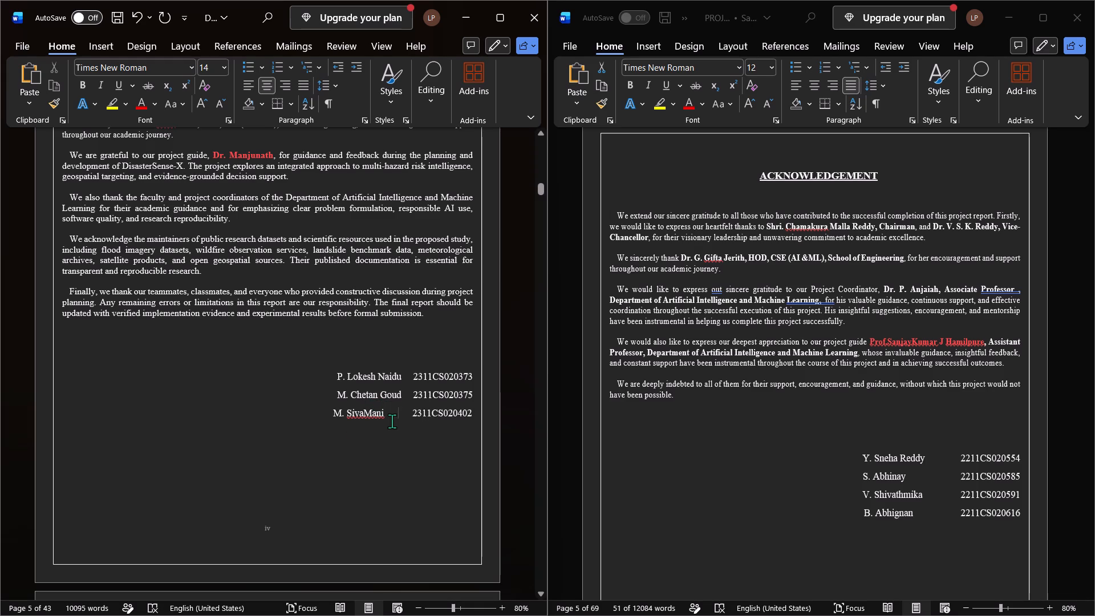
left_click(390, 416)
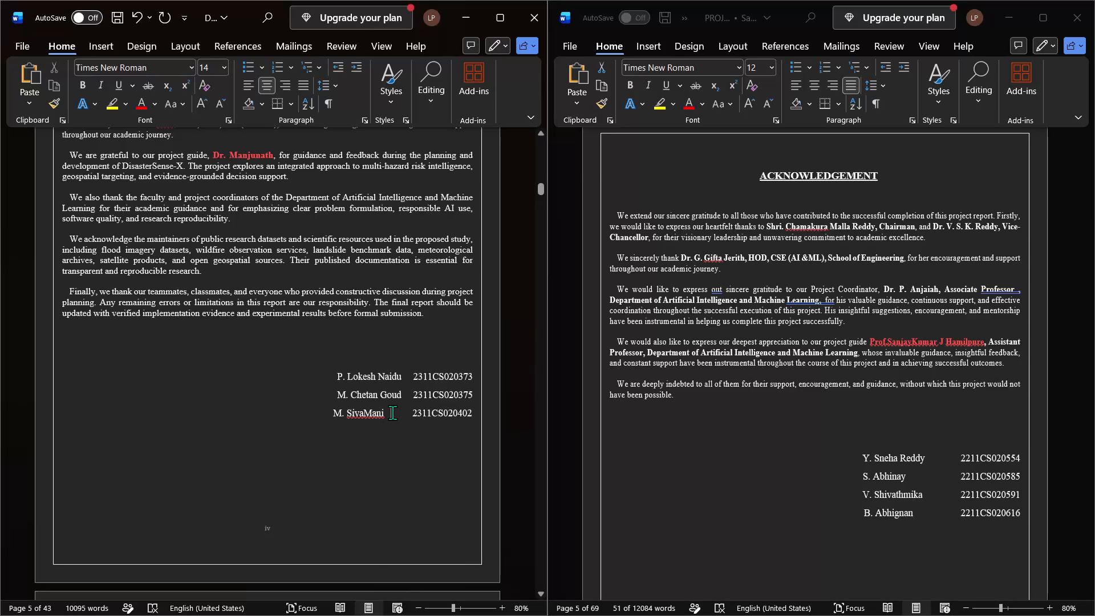
key("BackSpace")
key("BackSpace")
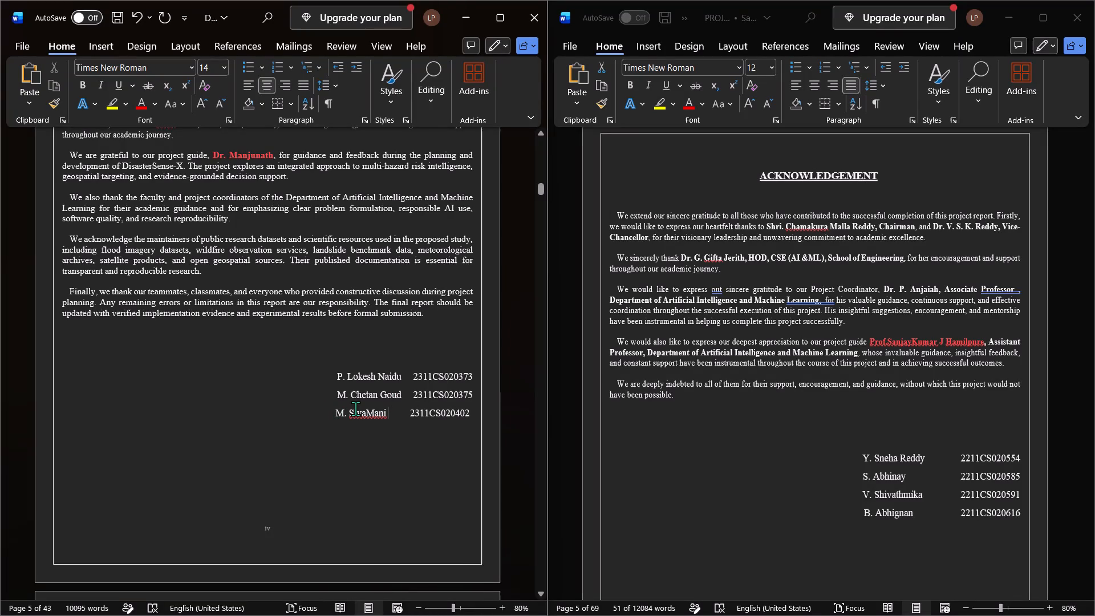
Compare the abstract and contents pages of the DisasterSense-X report with those of the brain tumor report template.
scroll(355, 408, "down", 1)
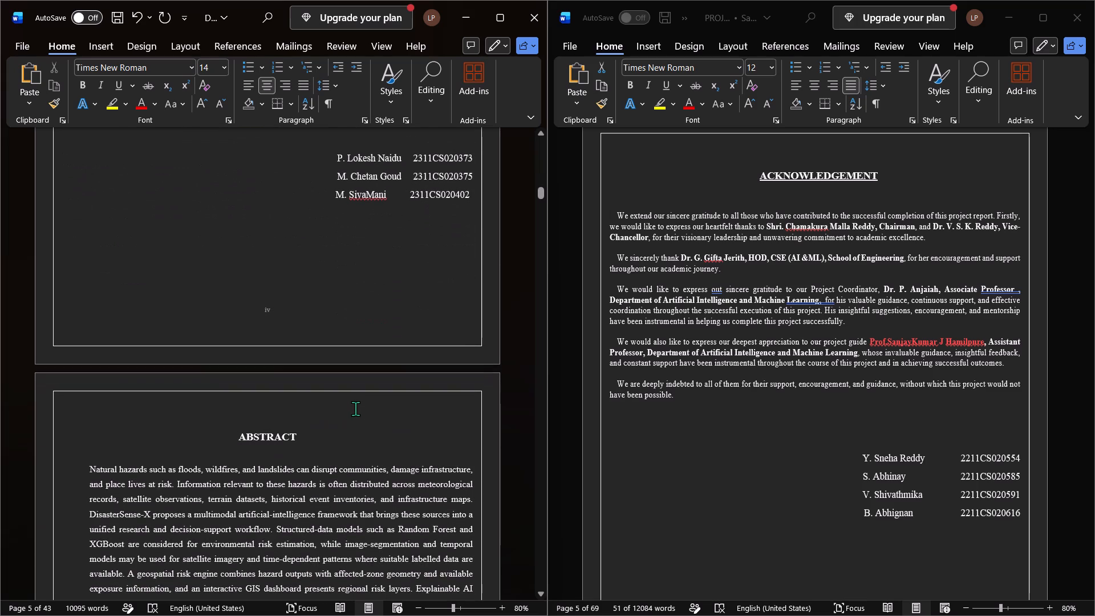
scroll(355, 408, "down", 2)
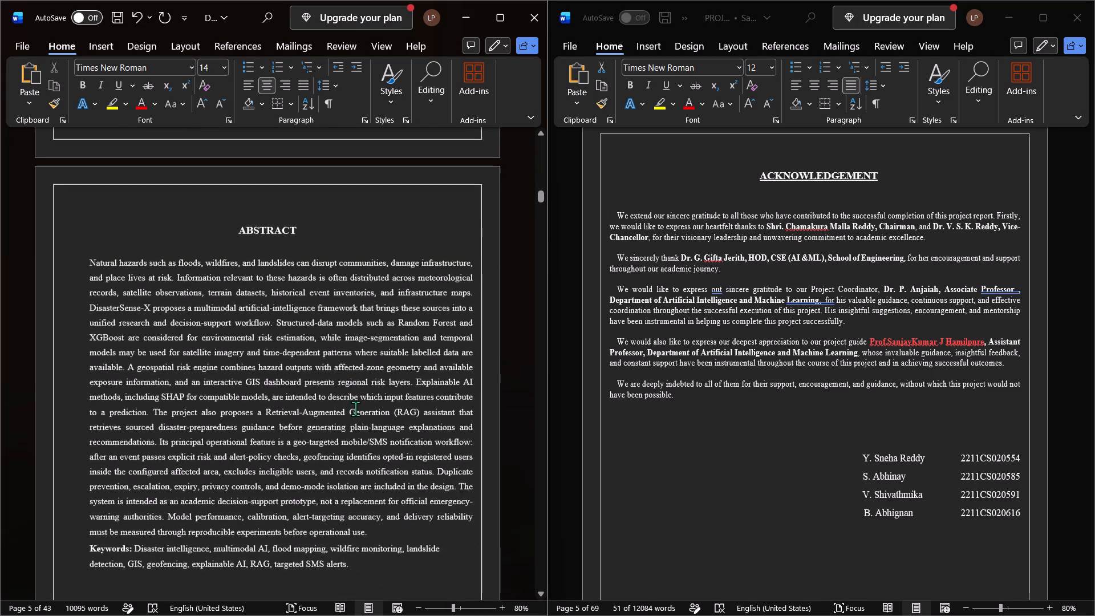
scroll(932, 458, "down", 5)
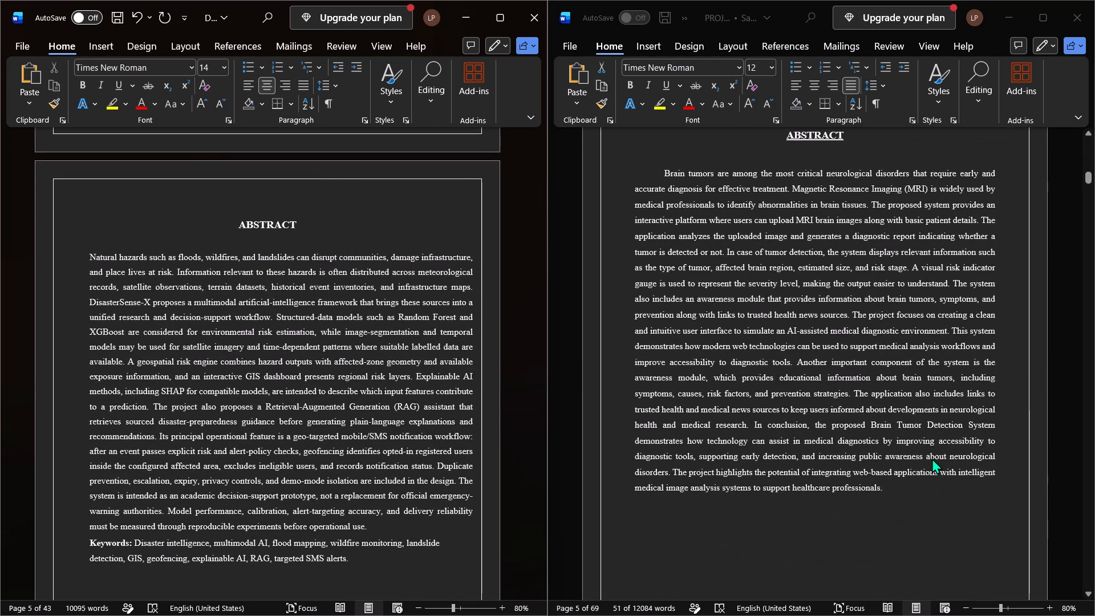
scroll(932, 458, "down", 5)
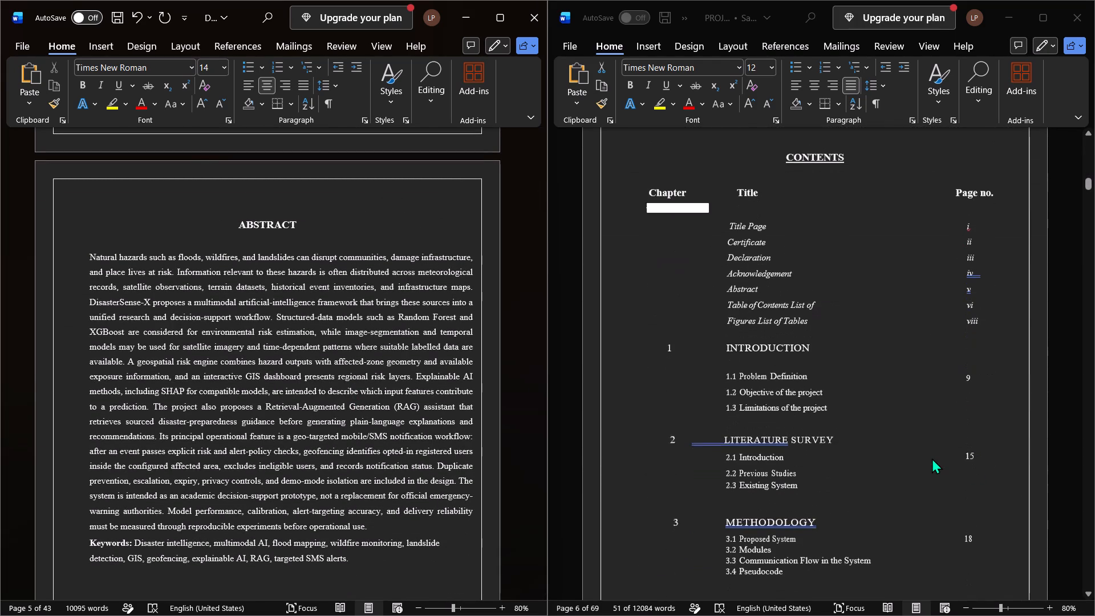
scroll(680, 392, "down", 1)
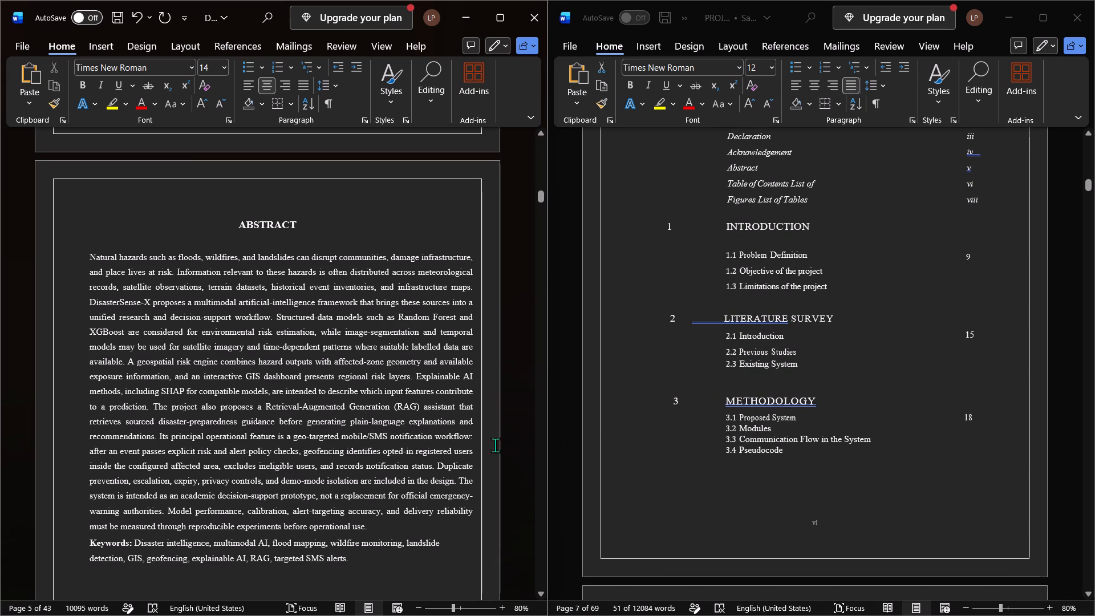
scroll(392, 400, "down", 5)
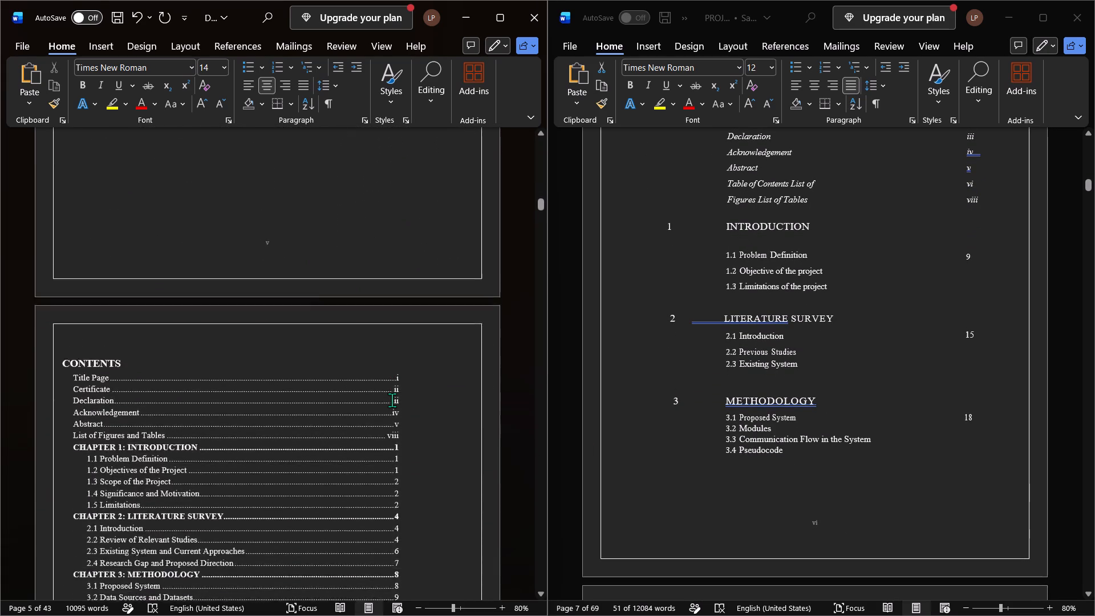
scroll(392, 400, "down", 1)
scroll(392, 400, "up", 3)
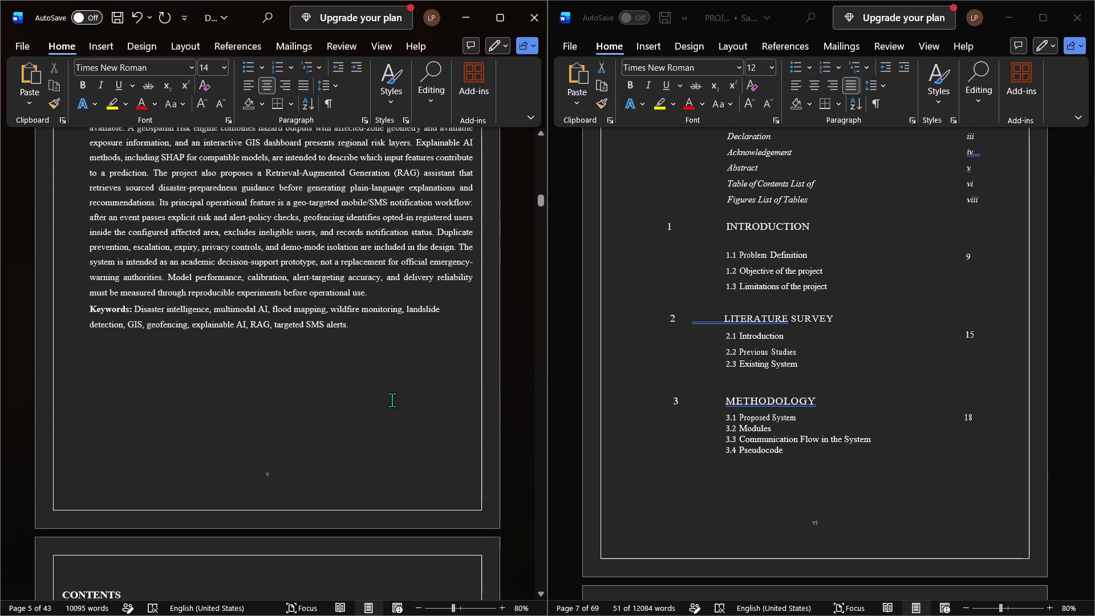
scroll(392, 400, "up", 1)
scroll(690, 350, "up", 3)
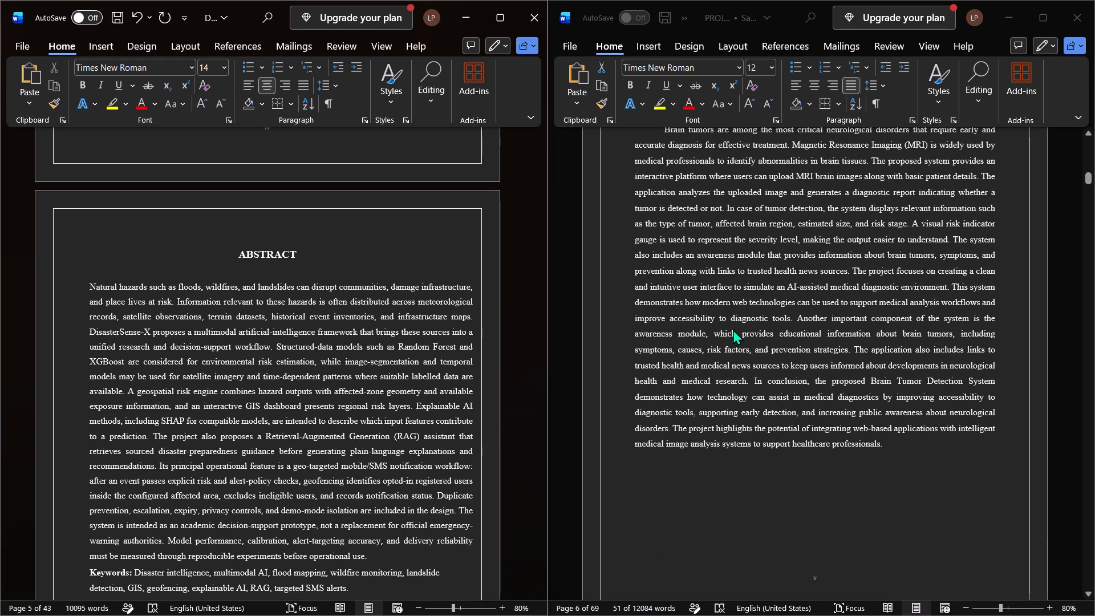
left_click(733, 329)
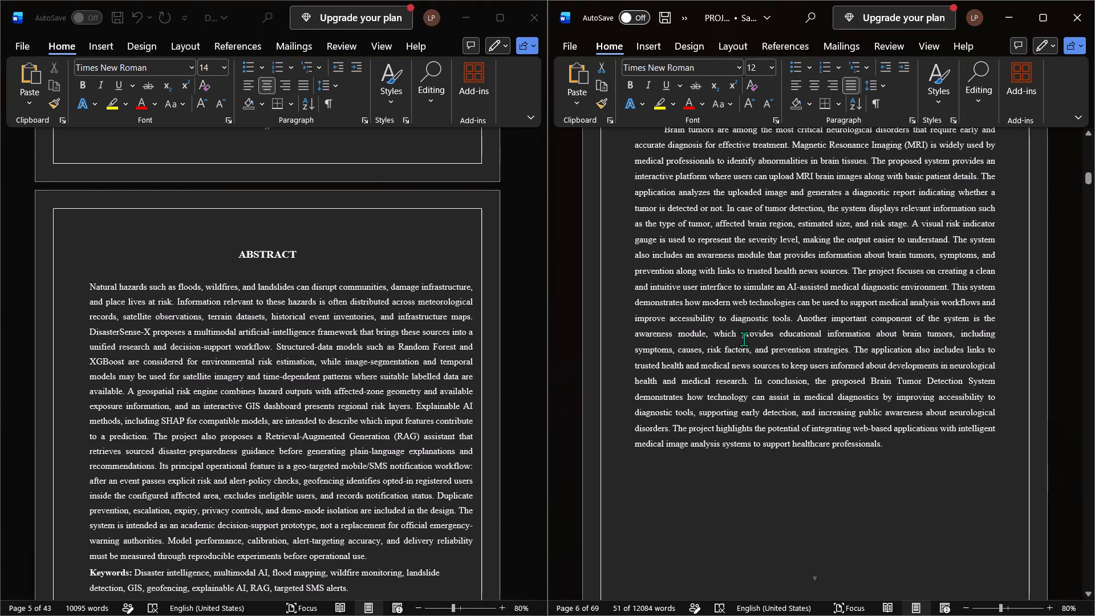
left_click(336, 367)
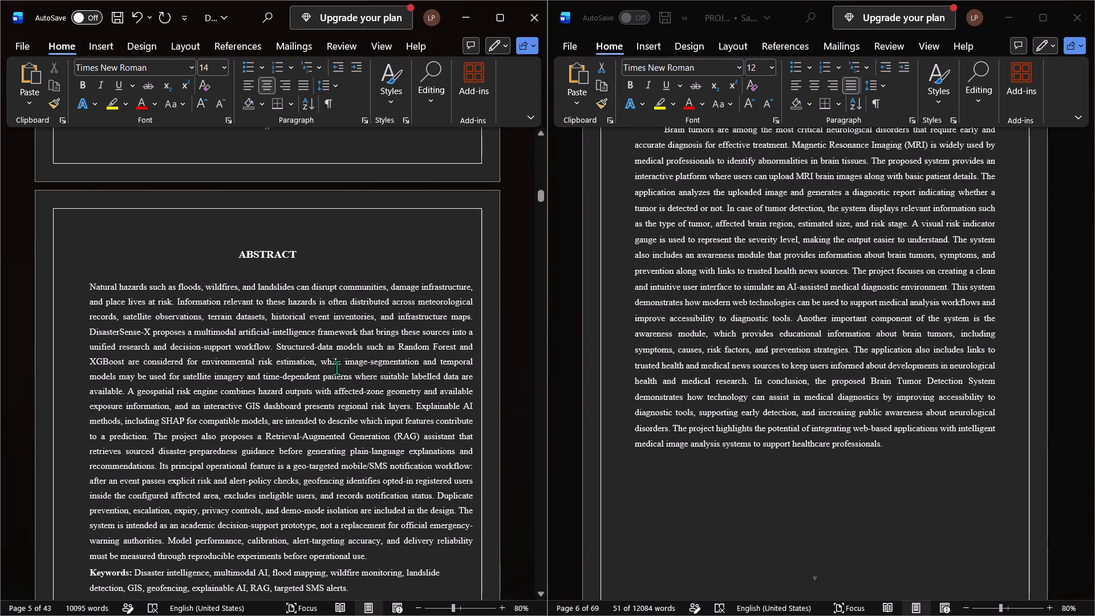
left_click(294, 360)
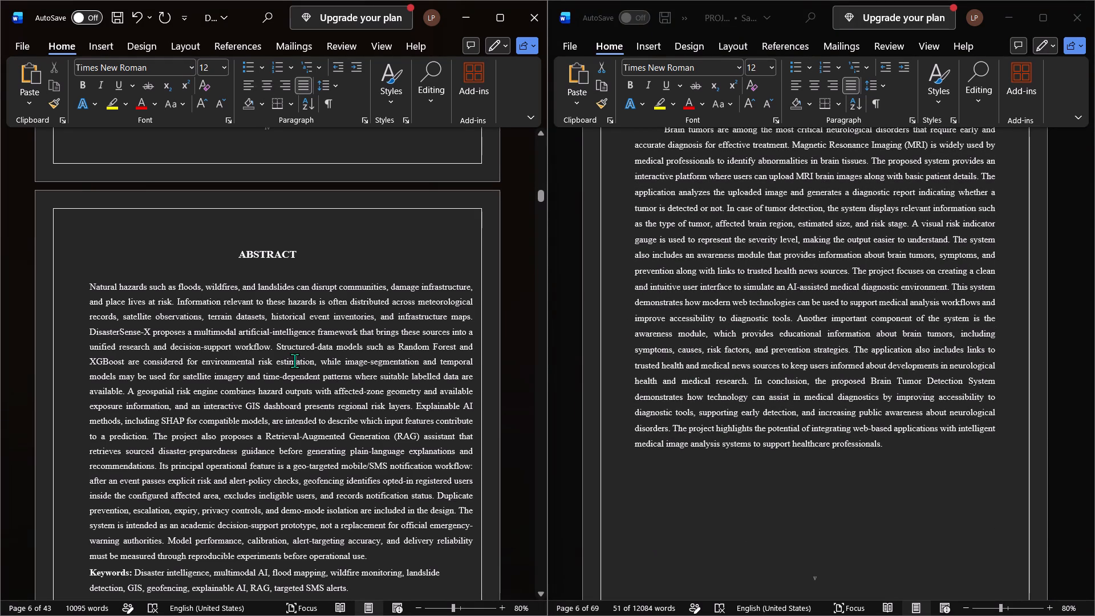
scroll(294, 360, "down", 2)
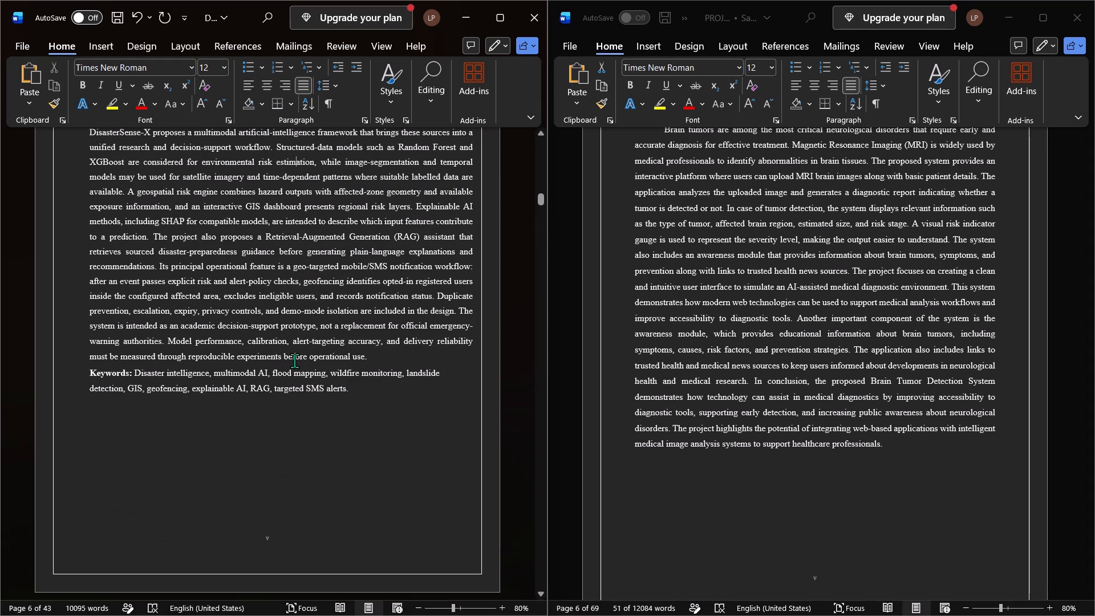
scroll(294, 360, "down", 4)
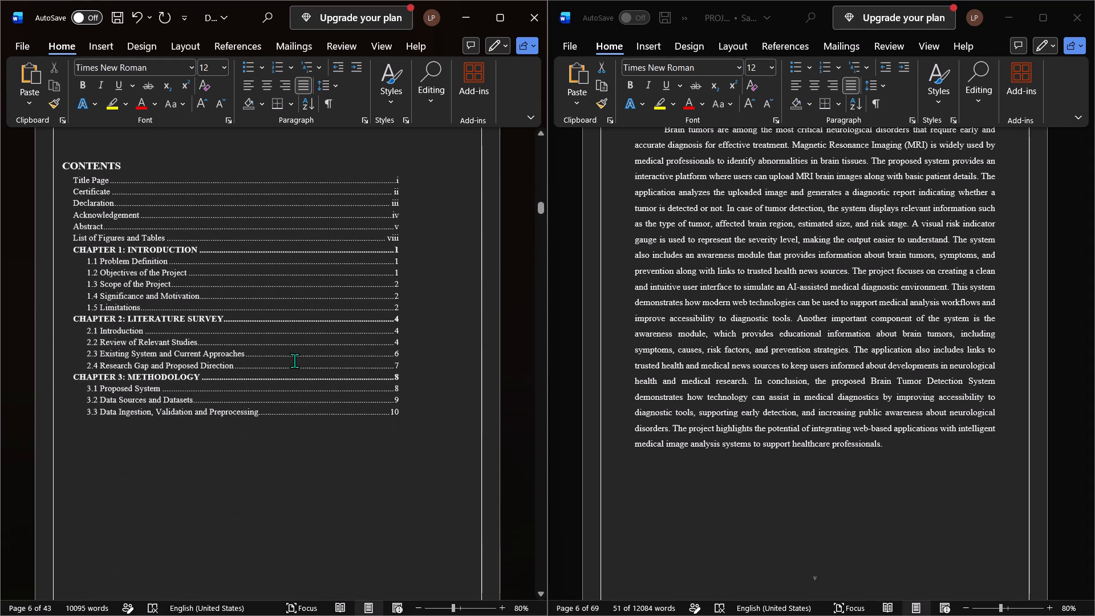
scroll(671, 399, "up", 1)
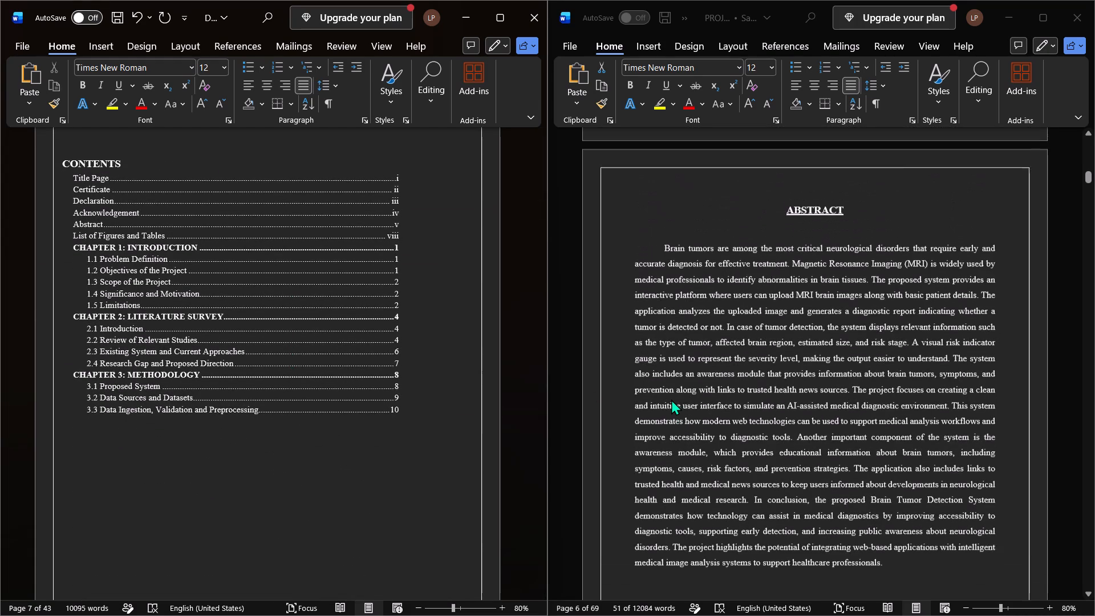
scroll(237, 256, "up", 3)
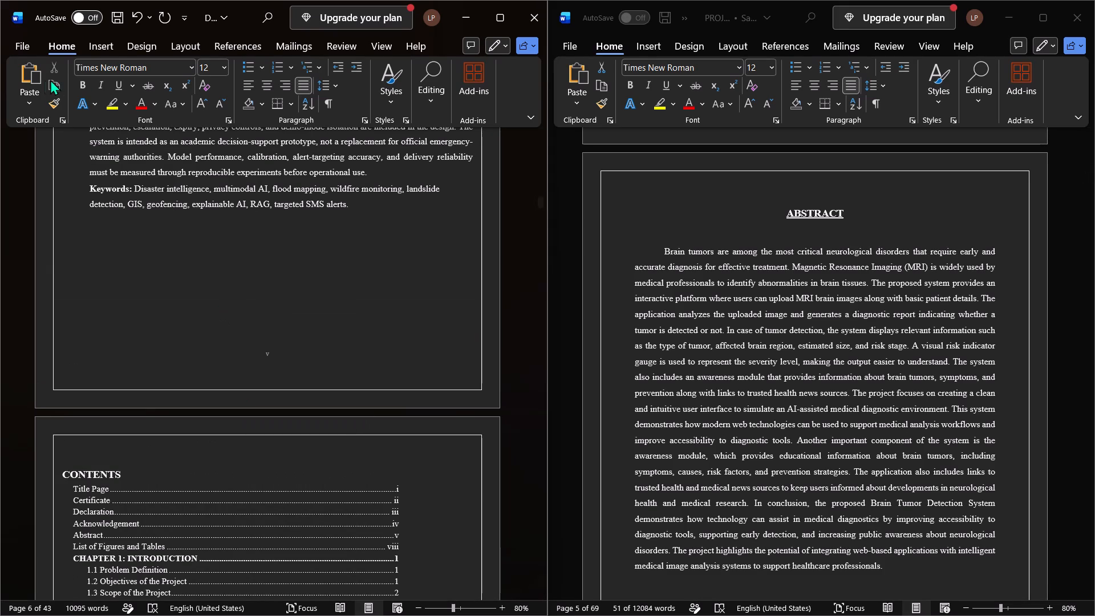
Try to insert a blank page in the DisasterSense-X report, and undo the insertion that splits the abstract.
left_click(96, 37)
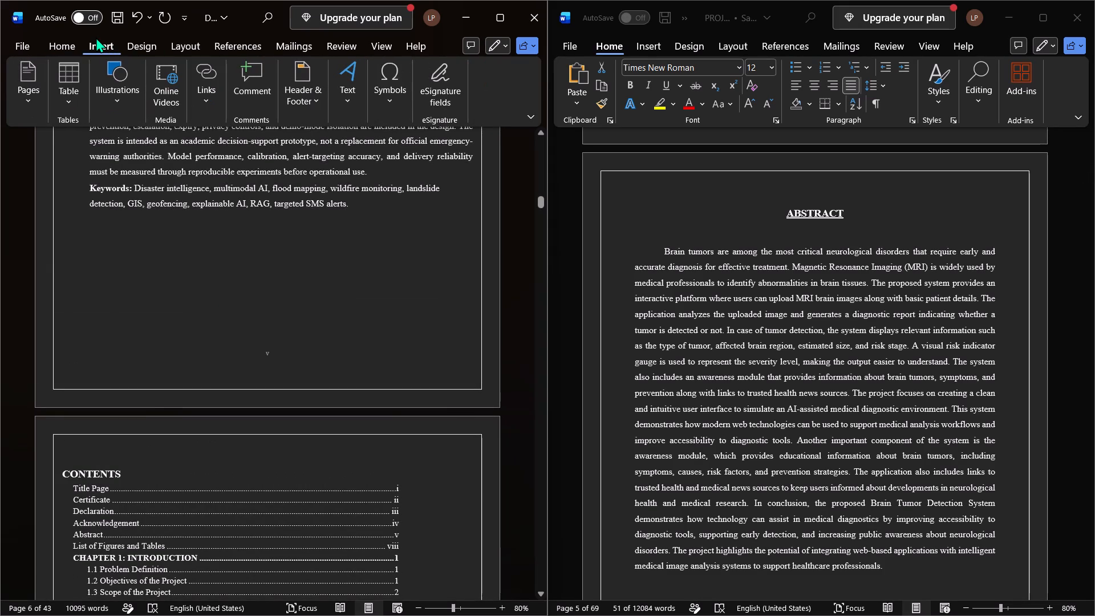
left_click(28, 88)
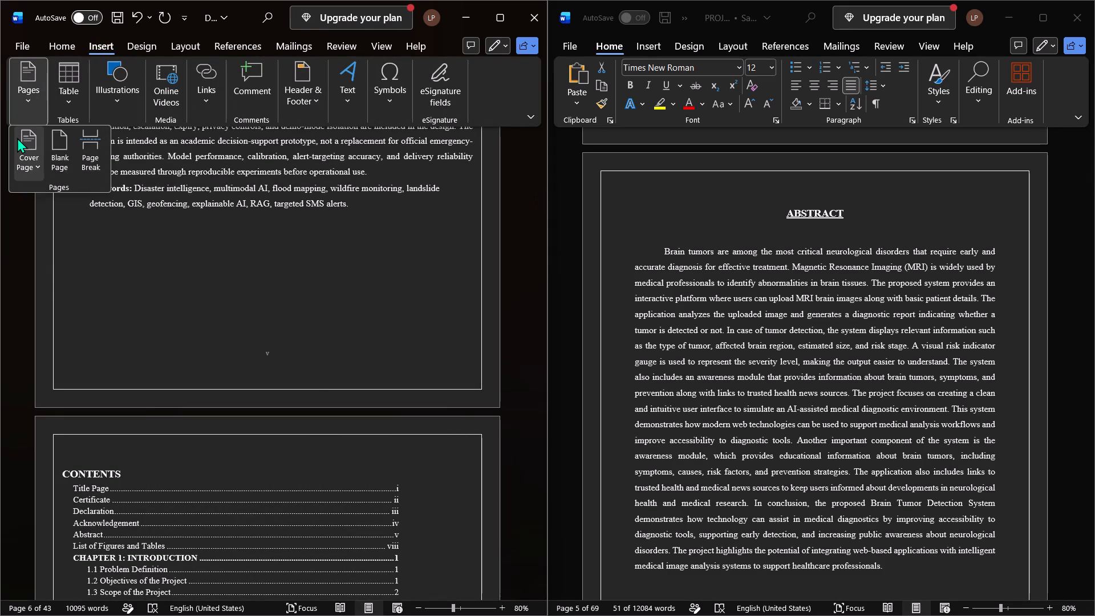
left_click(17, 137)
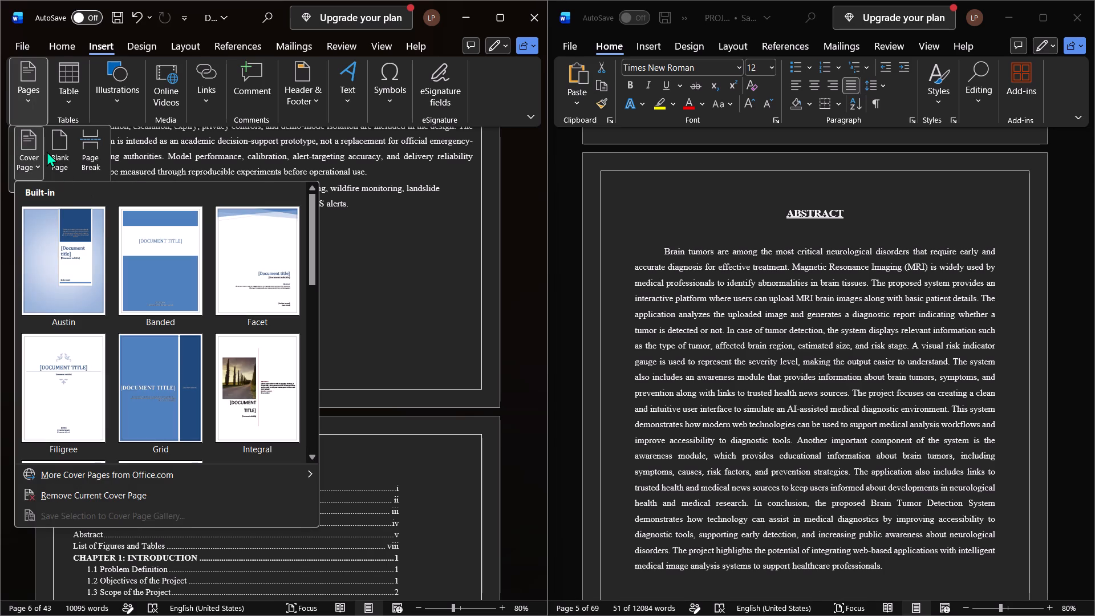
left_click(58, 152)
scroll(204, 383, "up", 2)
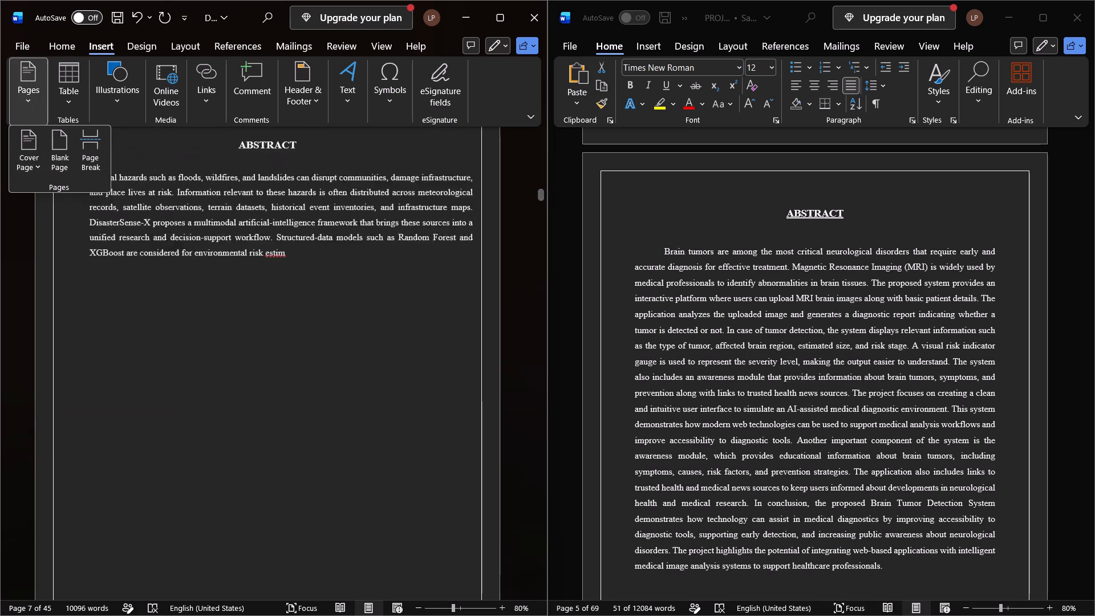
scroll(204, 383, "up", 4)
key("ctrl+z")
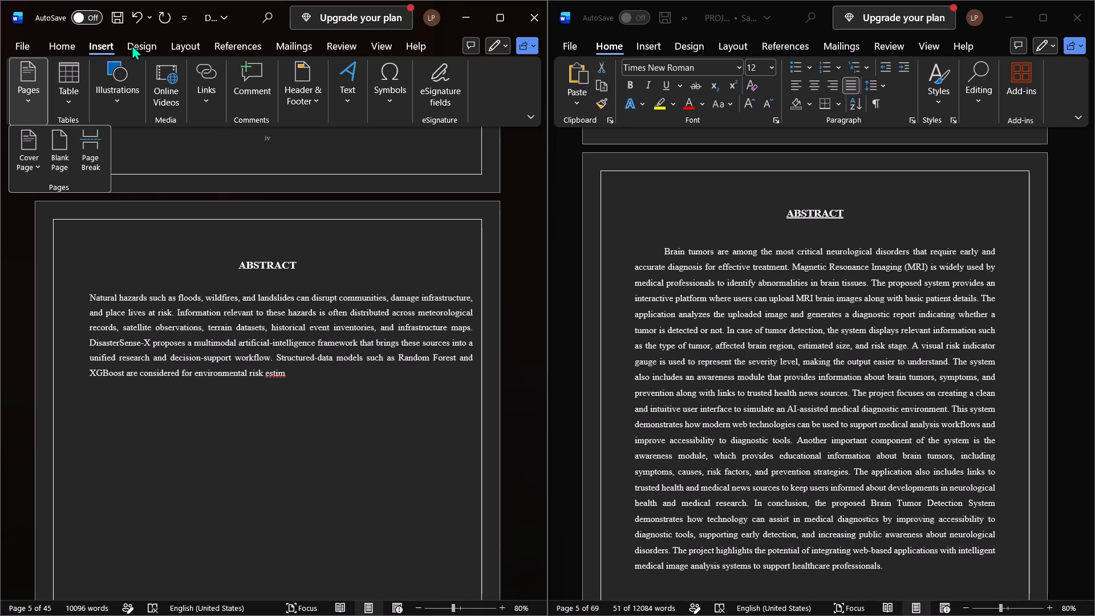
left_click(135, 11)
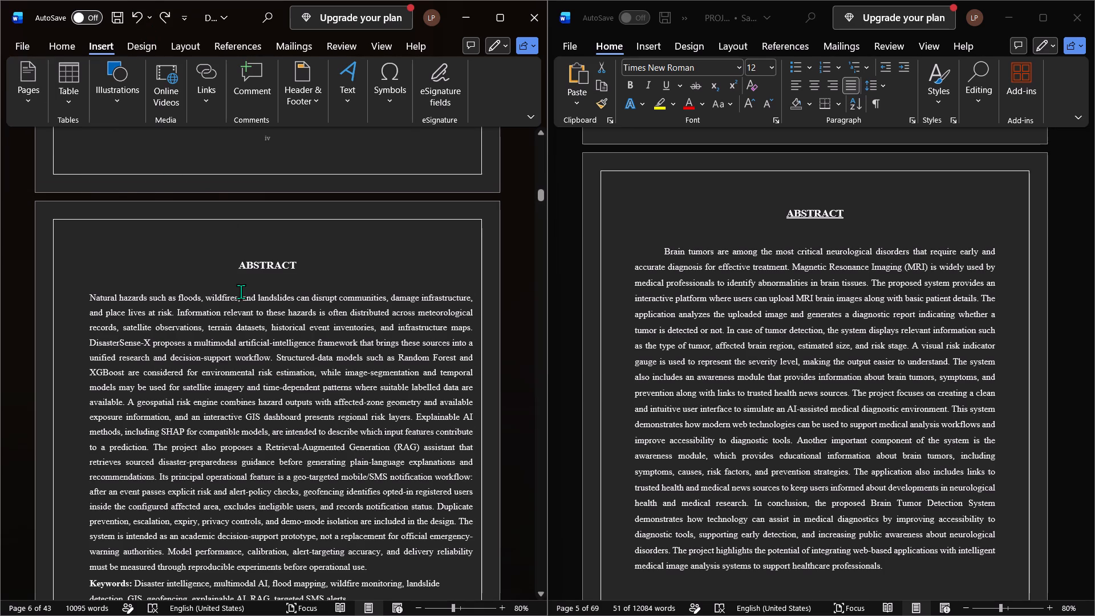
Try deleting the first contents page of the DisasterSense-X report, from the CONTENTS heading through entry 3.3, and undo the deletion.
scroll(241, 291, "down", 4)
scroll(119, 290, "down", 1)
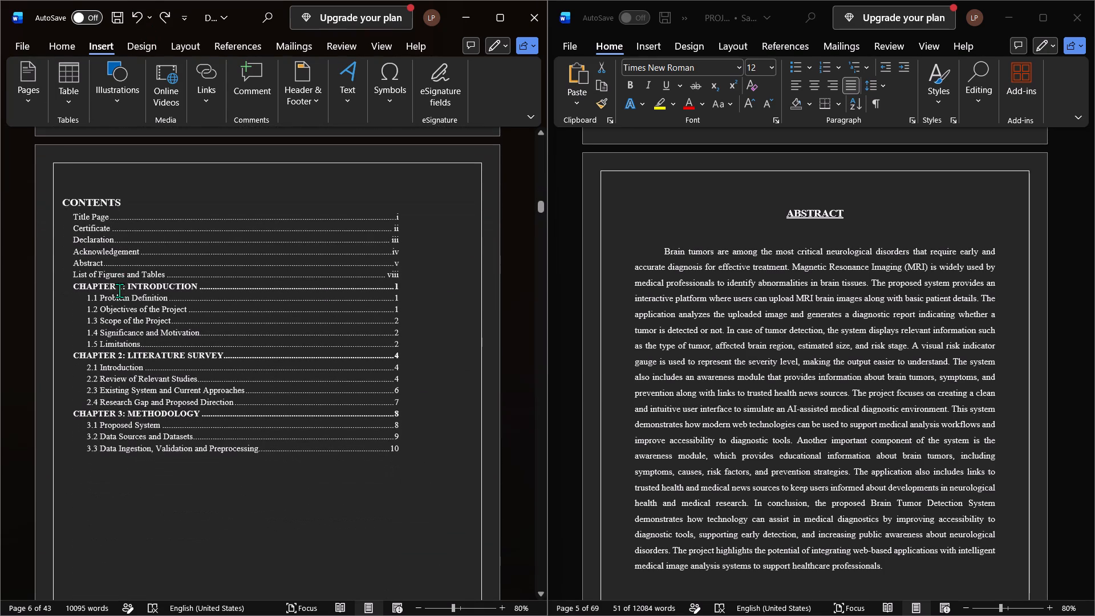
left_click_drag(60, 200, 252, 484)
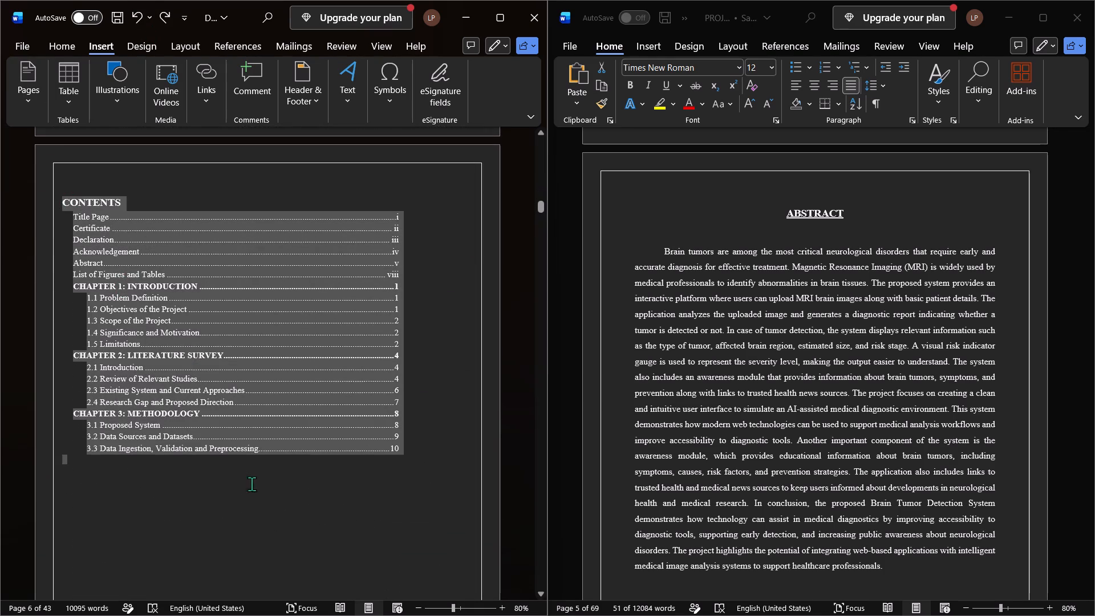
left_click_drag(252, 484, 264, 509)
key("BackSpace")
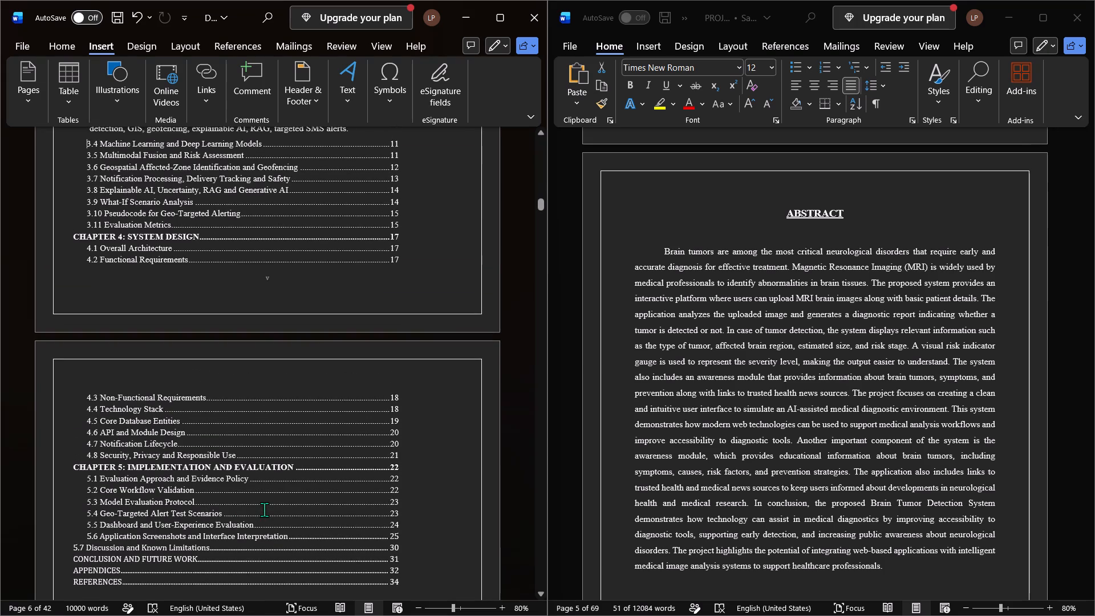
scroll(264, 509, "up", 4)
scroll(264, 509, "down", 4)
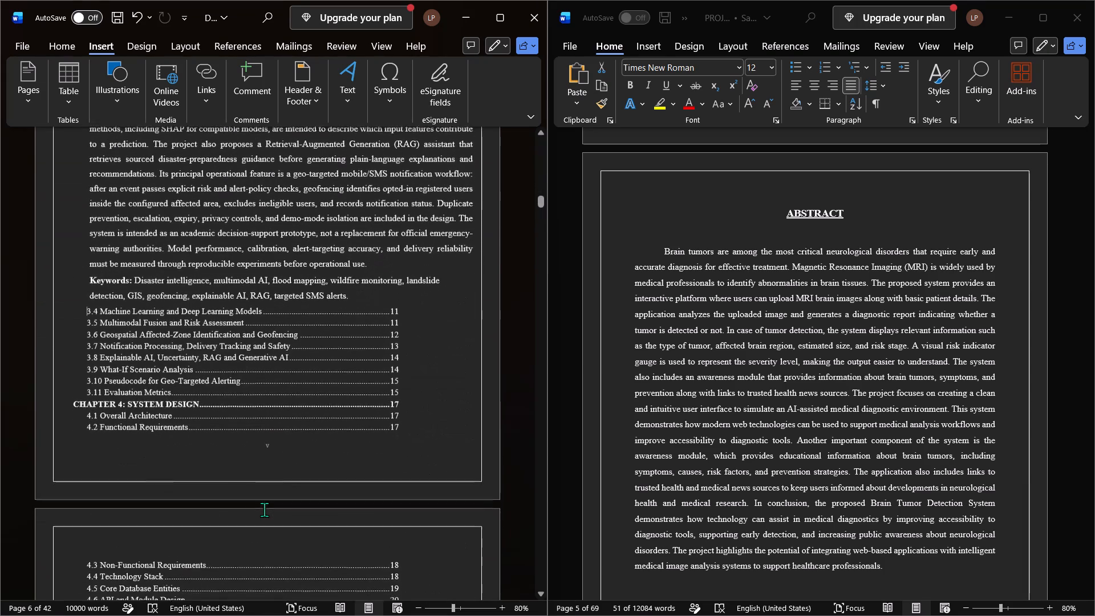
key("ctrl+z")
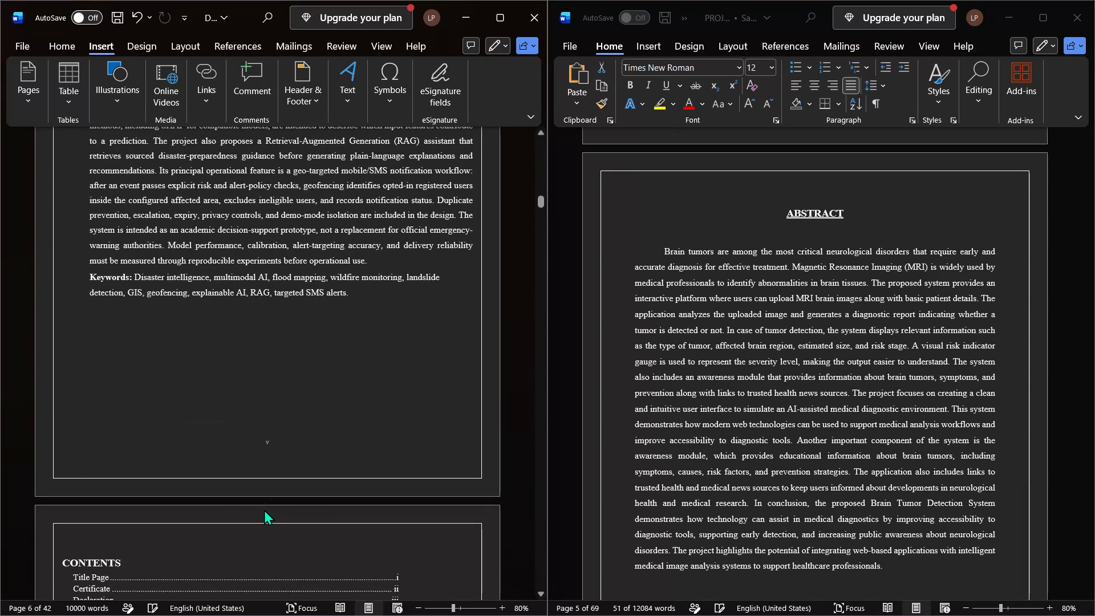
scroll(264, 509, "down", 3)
Copy the brain tumor template's first contents page, from the CONTENTS heading through entry 3.4 Pseudocode.
left_click(654, 419)
scroll(654, 419, "down", 1)
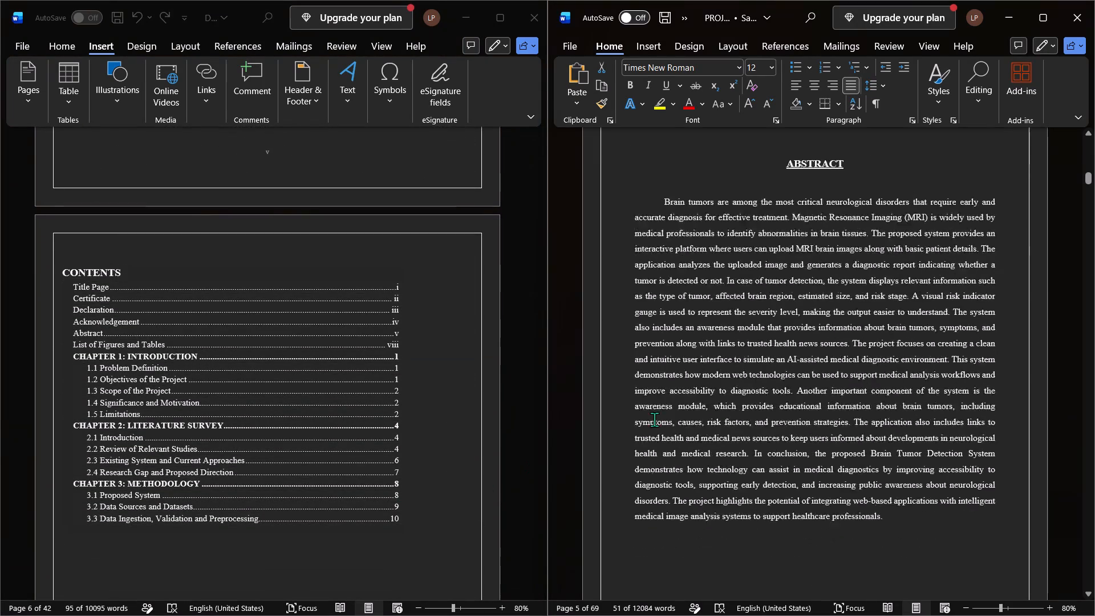
scroll(654, 419, "down", 3)
left_click_drag(783, 221, 817, 272)
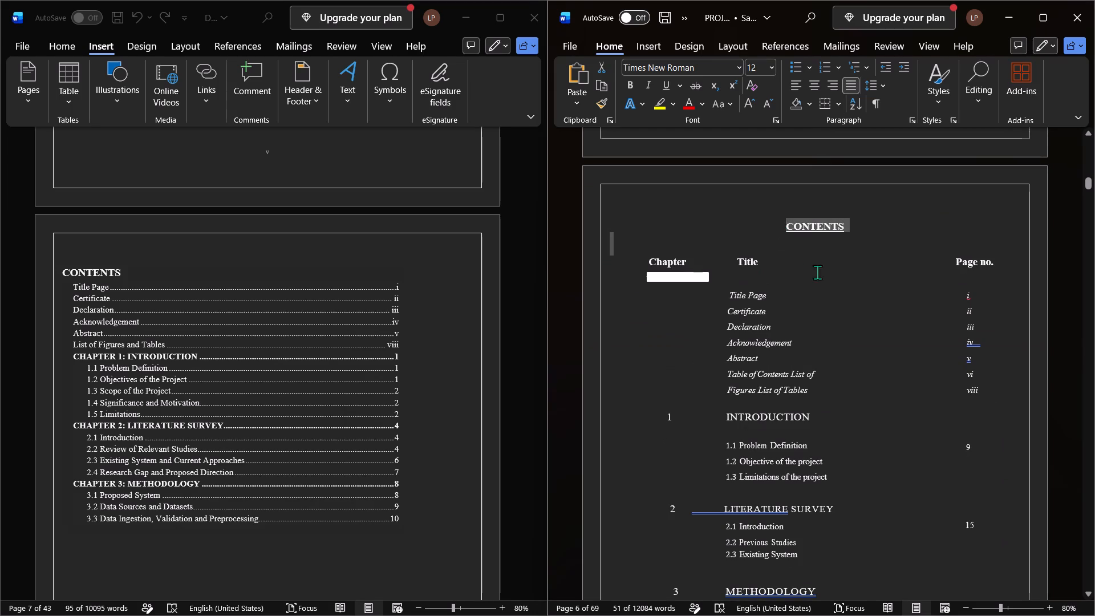
left_click_drag(817, 272, 884, 570)
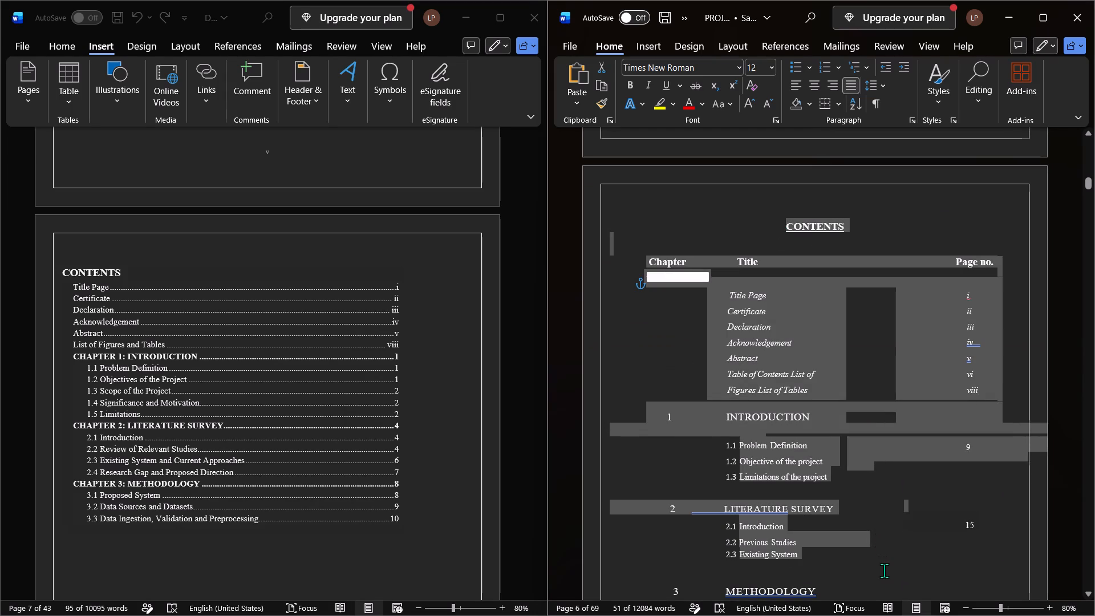
left_click_drag(884, 570, 888, 419)
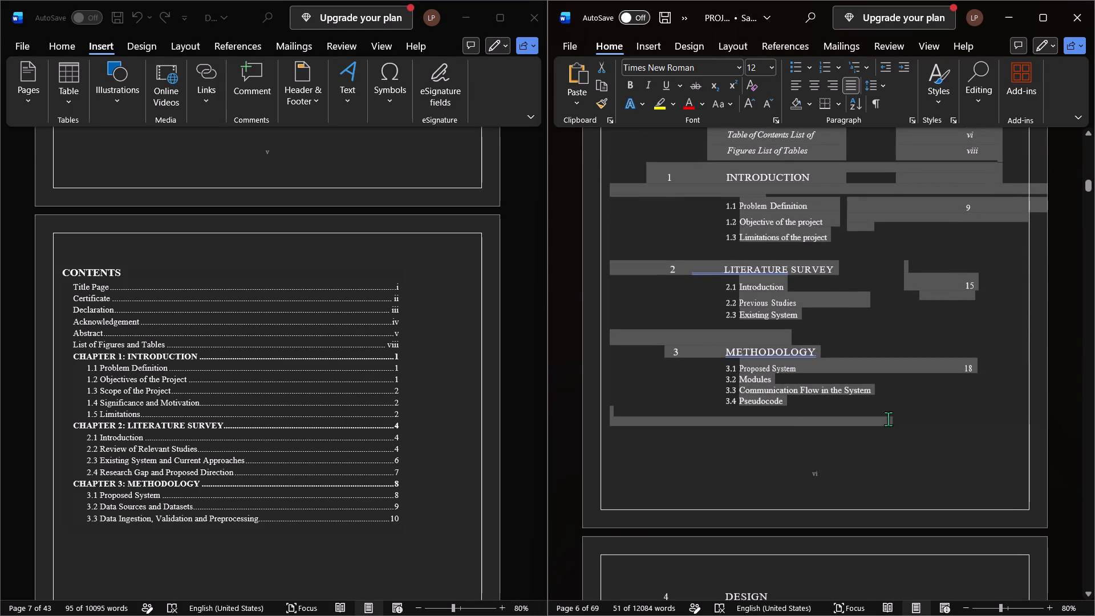
left_click_drag(888, 419, 873, 407)
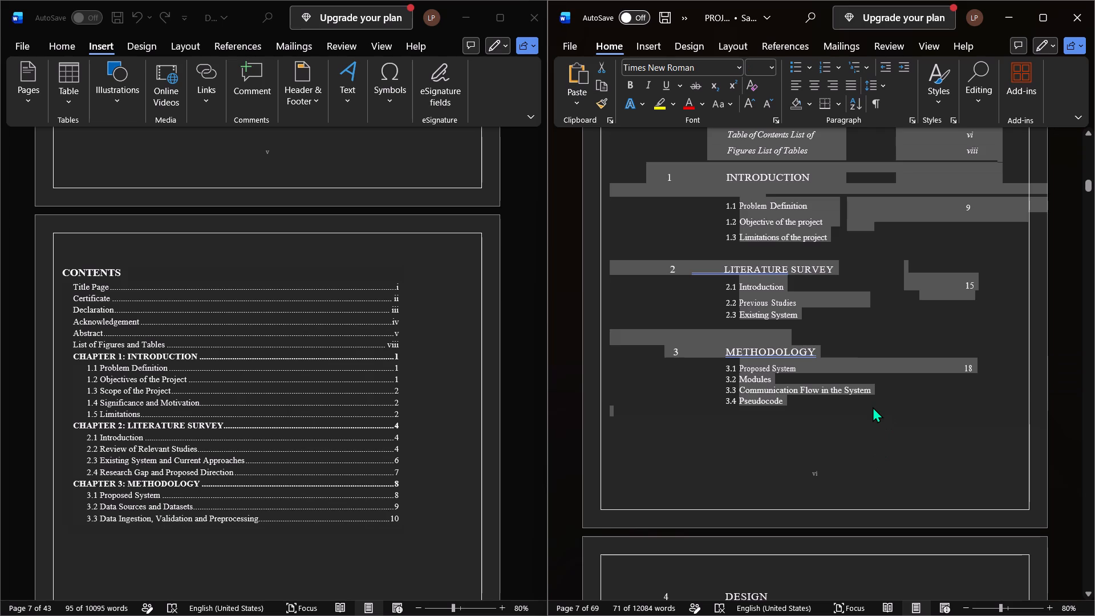
key("ctrl+c")
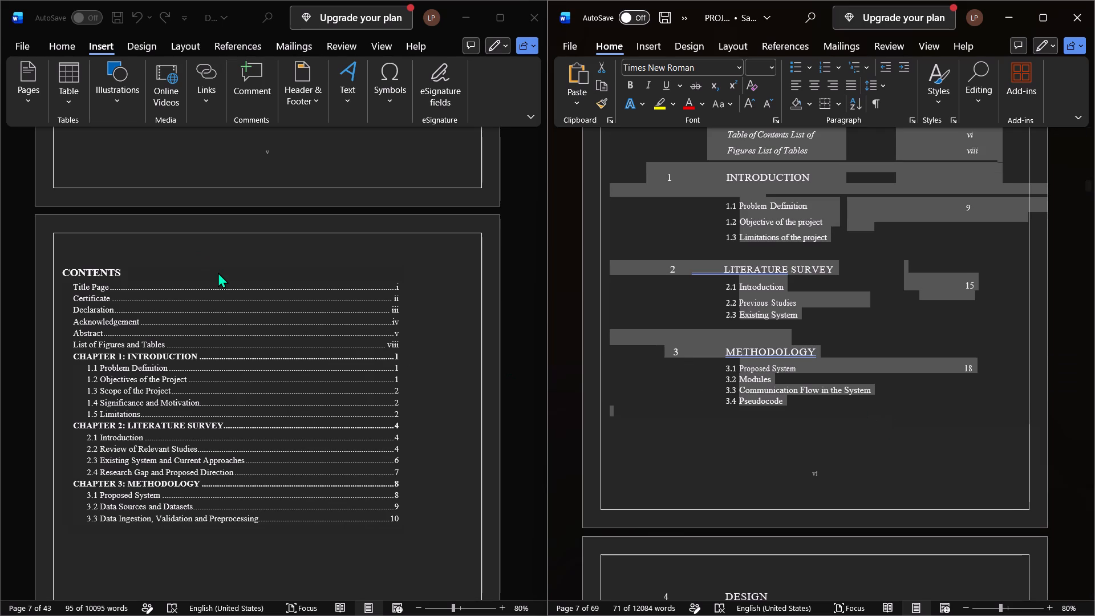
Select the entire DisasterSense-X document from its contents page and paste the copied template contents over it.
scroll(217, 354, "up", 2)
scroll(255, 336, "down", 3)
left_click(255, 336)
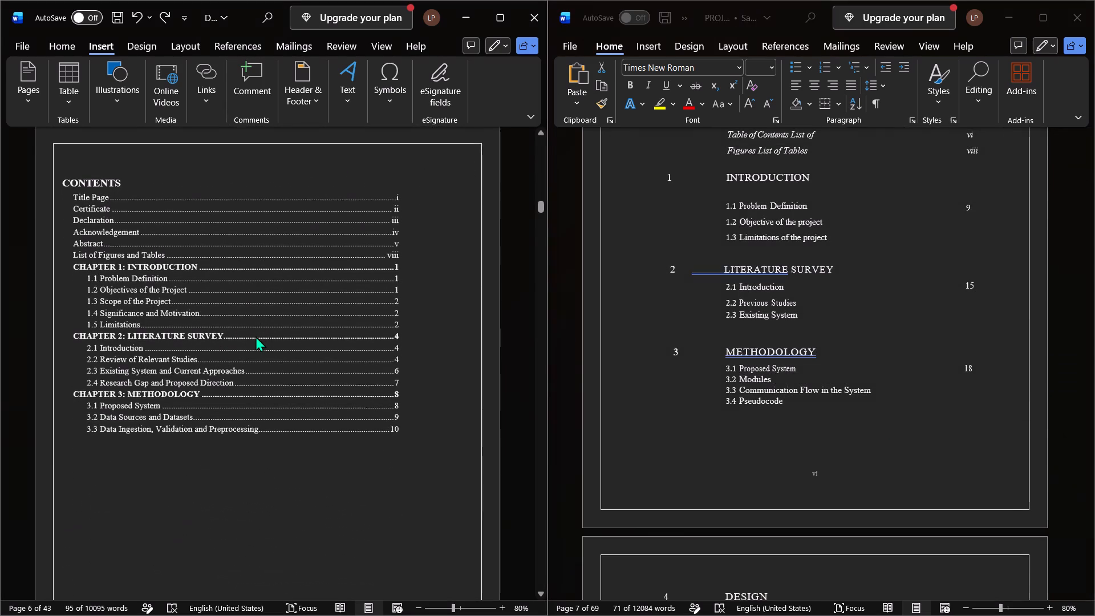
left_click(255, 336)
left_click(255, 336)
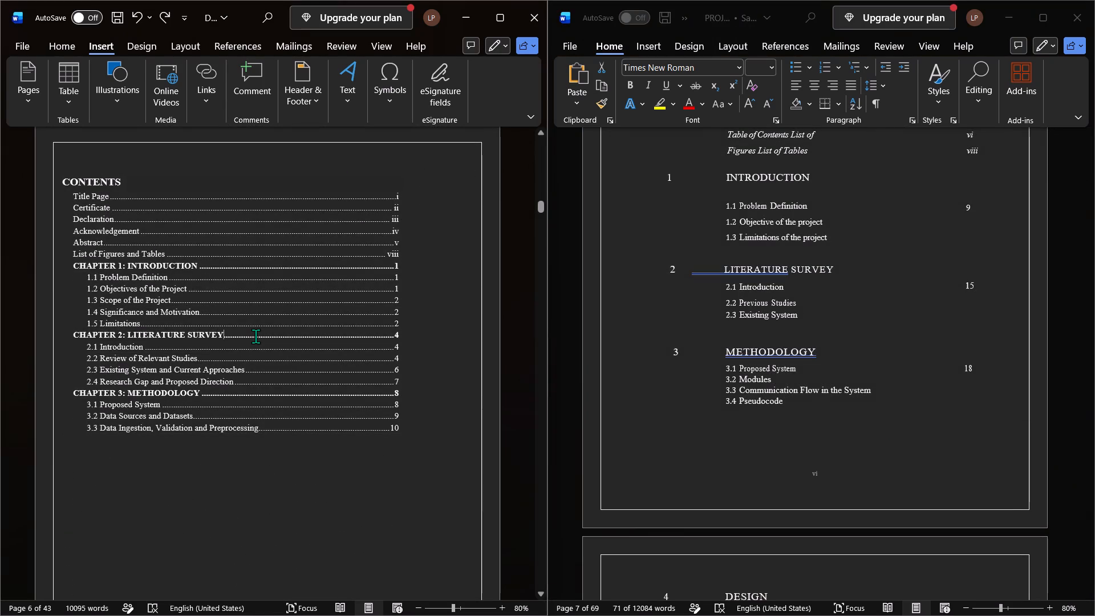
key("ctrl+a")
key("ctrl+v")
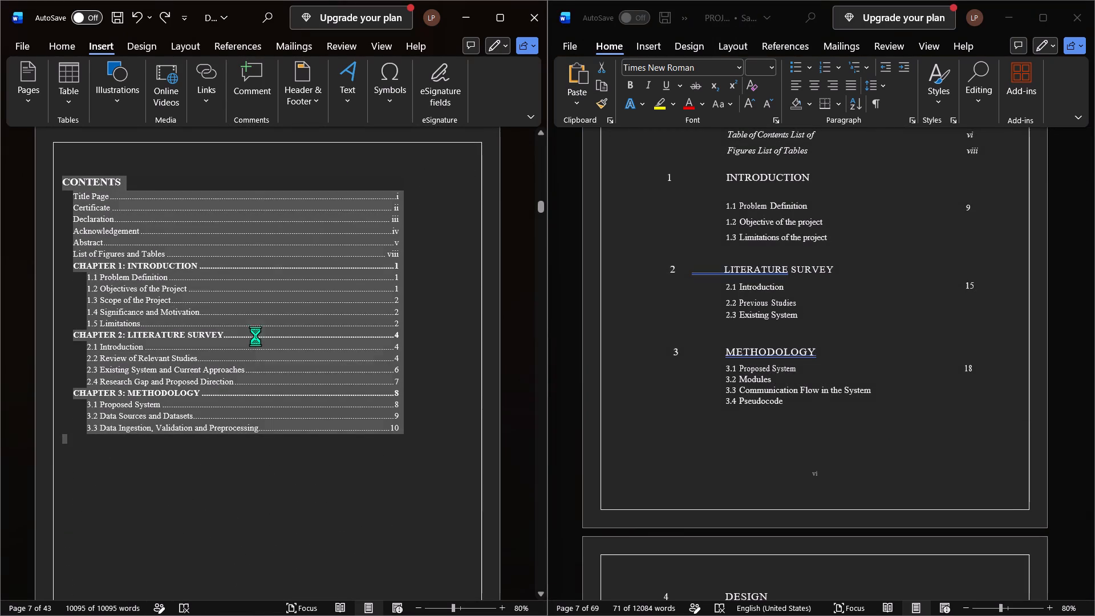
Examine the DisasterSense-X document's pages after the paste to check the contents layout and the surrounding pages.
scroll(255, 336, "up", 5)
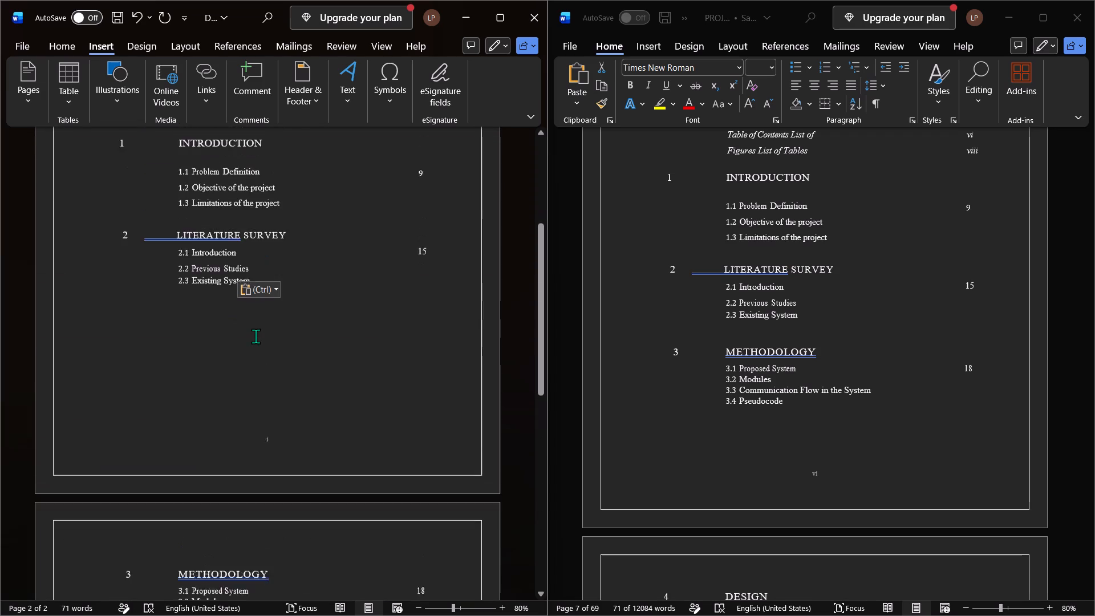
scroll(255, 336, "up", 8)
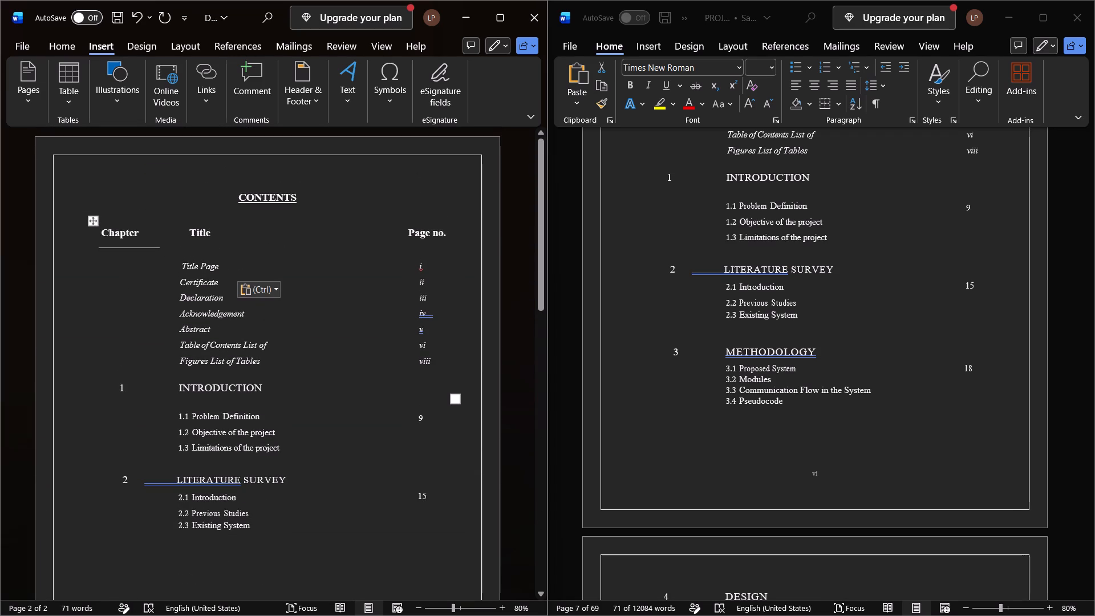
scroll(255, 336, "up", 6)
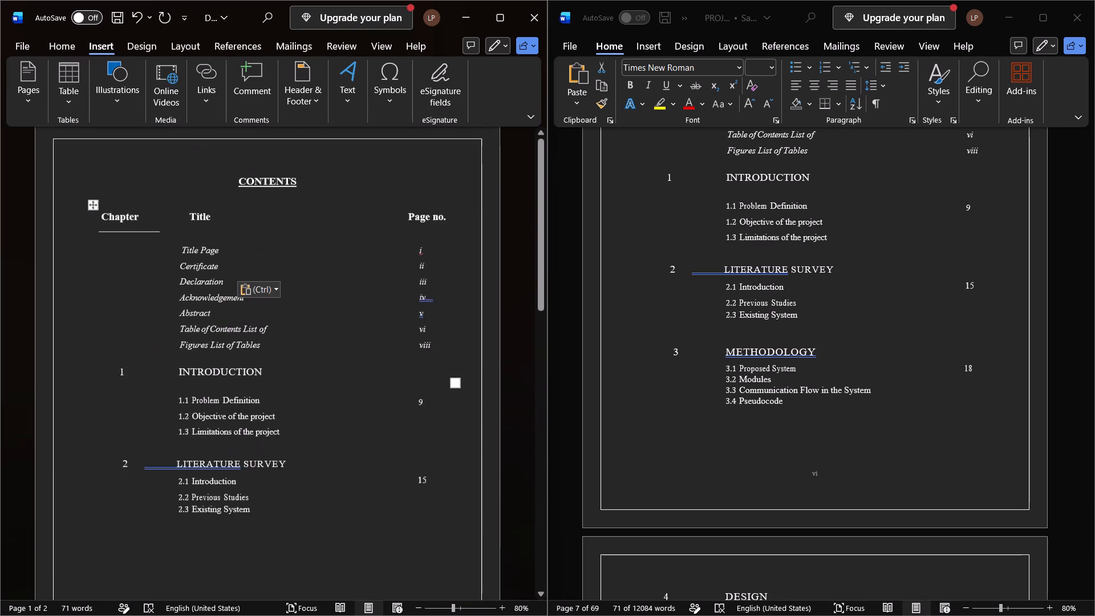
scroll(257, 307, "down", 9)
scroll(257, 307, "up", 1)
scroll(257, 307, "down", 2)
scroll(257, 307, "up", 1)
scroll(257, 307, "down", 2)
scroll(257, 307, "up", 3)
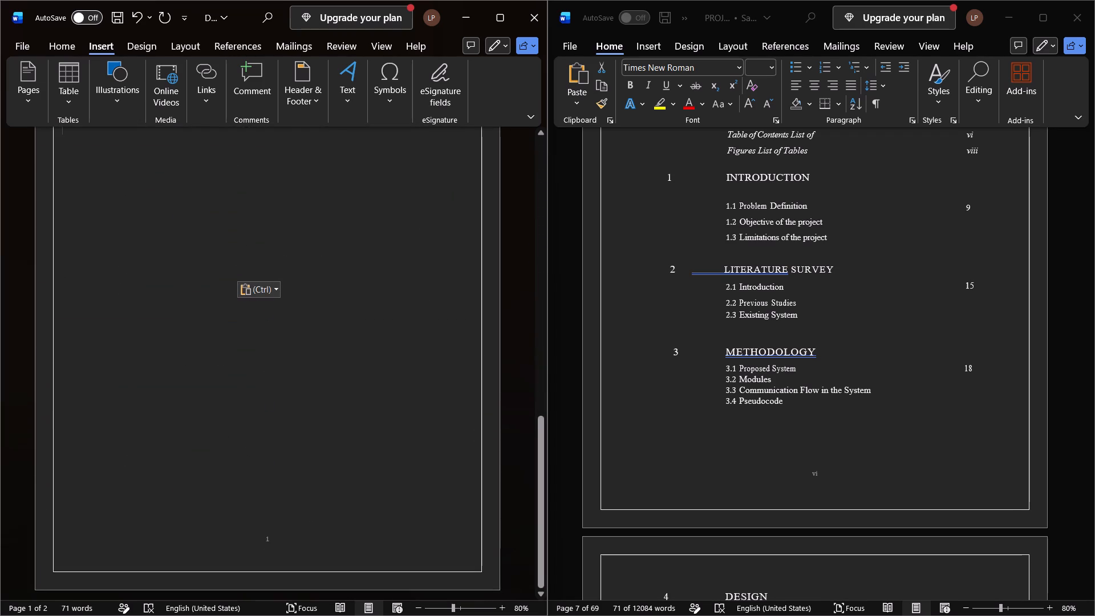
scroll(257, 307, "up", 7)
scroll(270, 381, "down", 3)
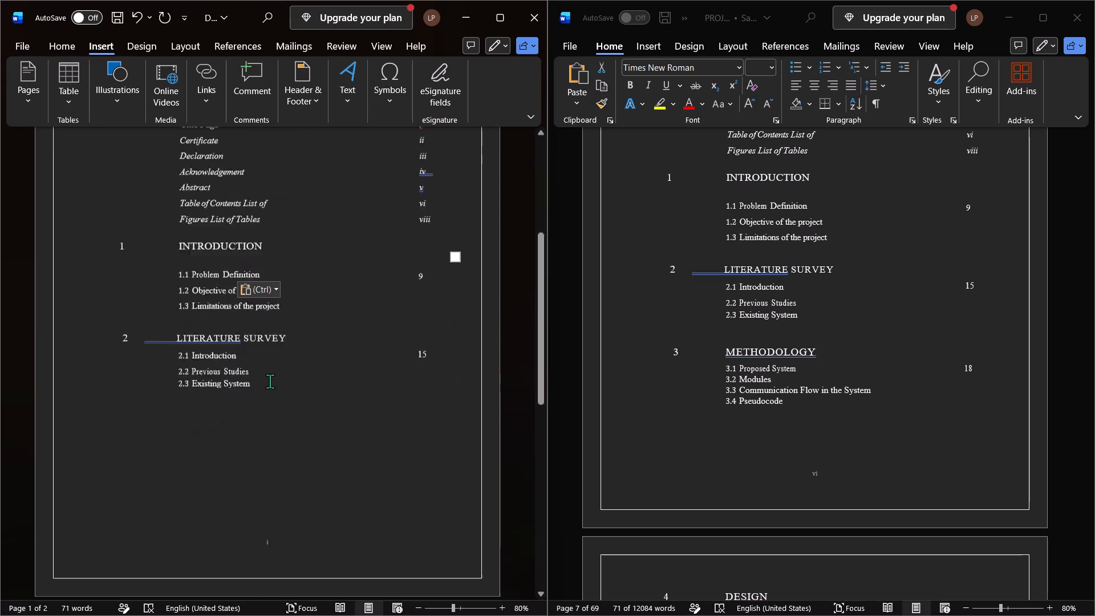
scroll(270, 381, "down", 10)
left_click(270, 381)
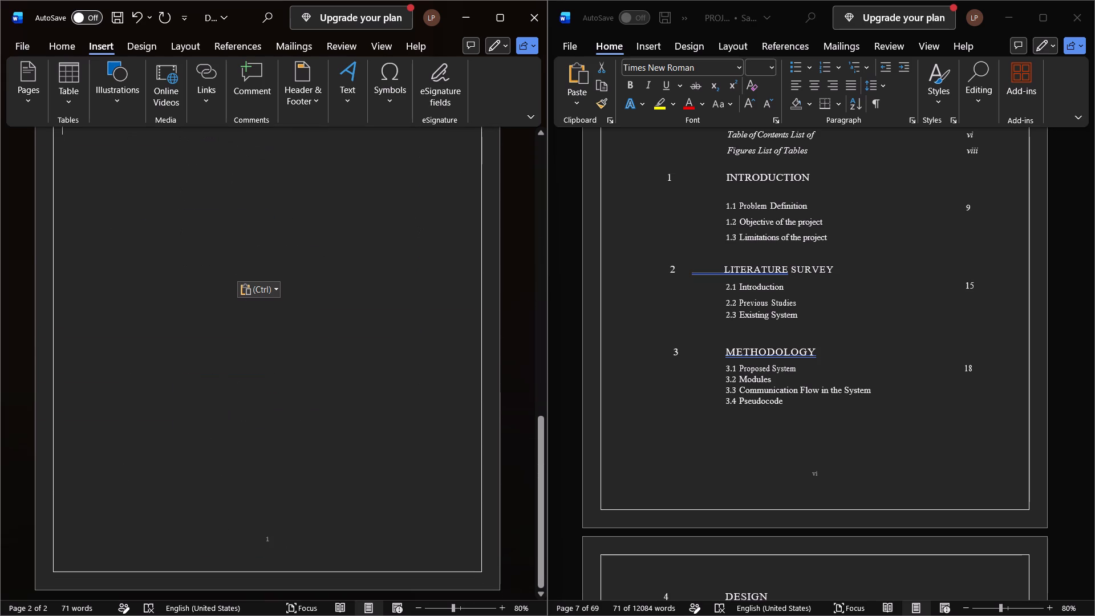
scroll(270, 381, "up", 11)
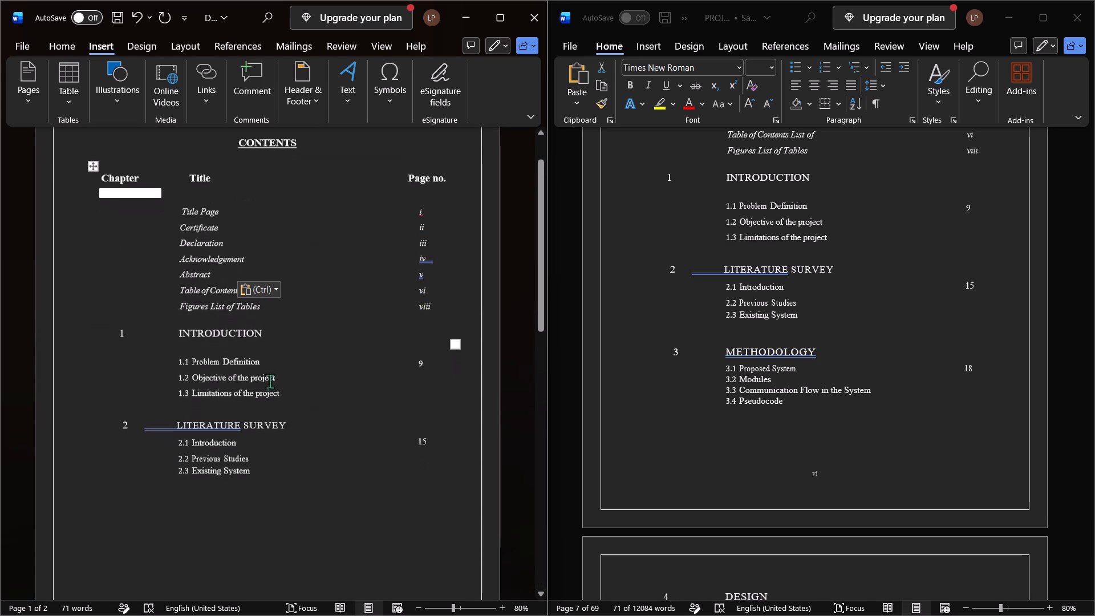
scroll(270, 381, "up", 1)
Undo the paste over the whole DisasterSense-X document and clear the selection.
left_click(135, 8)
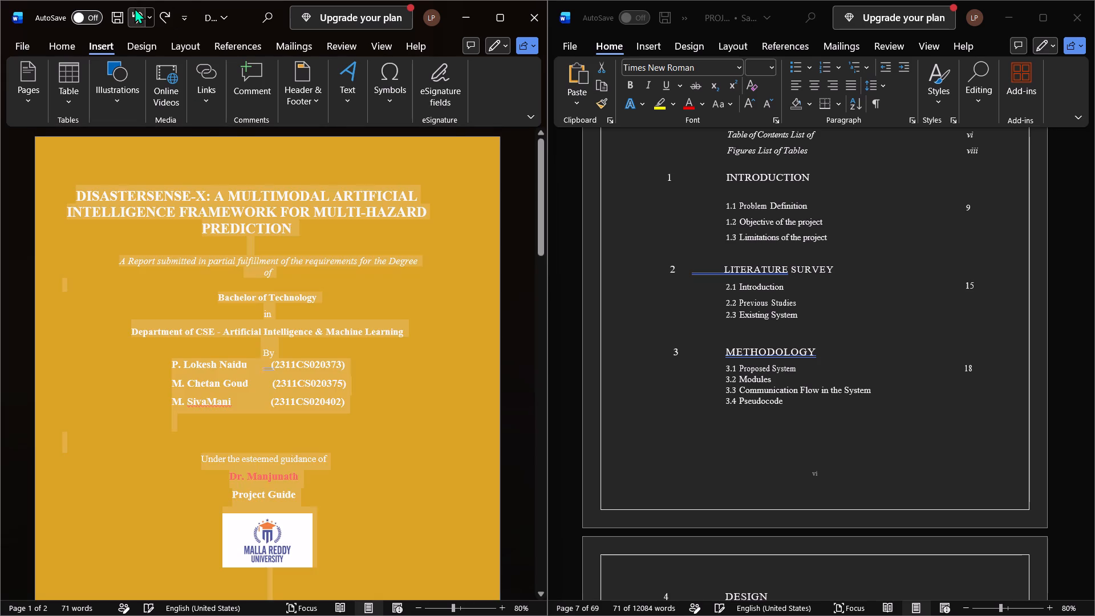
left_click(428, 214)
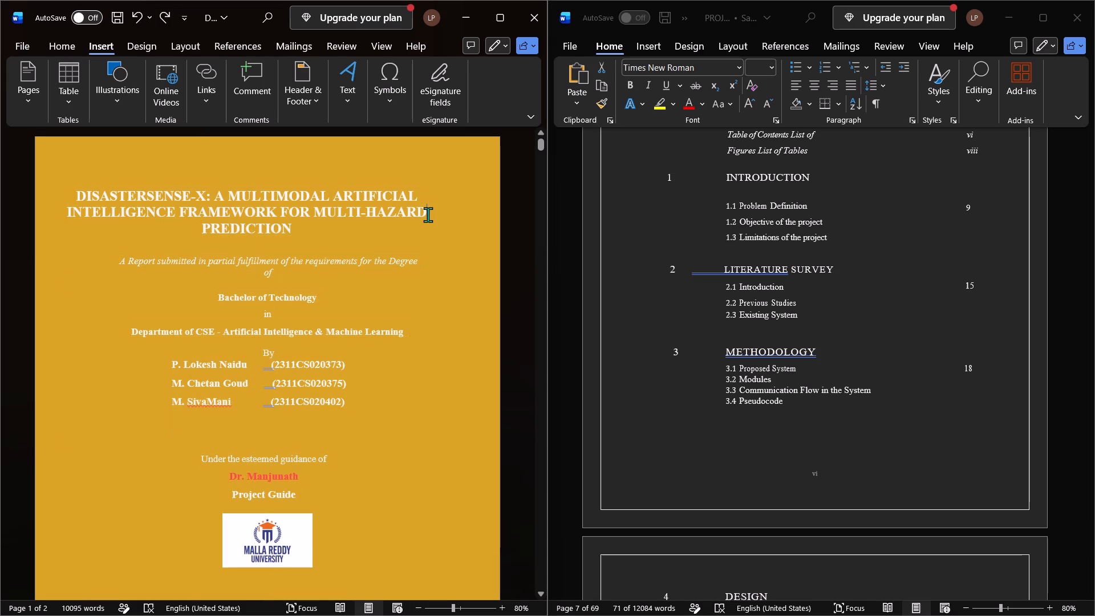
Review the DisasterSense-X report from the title page through the declaration, acknowledgement and abstract.
scroll(428, 214, "down", 6)
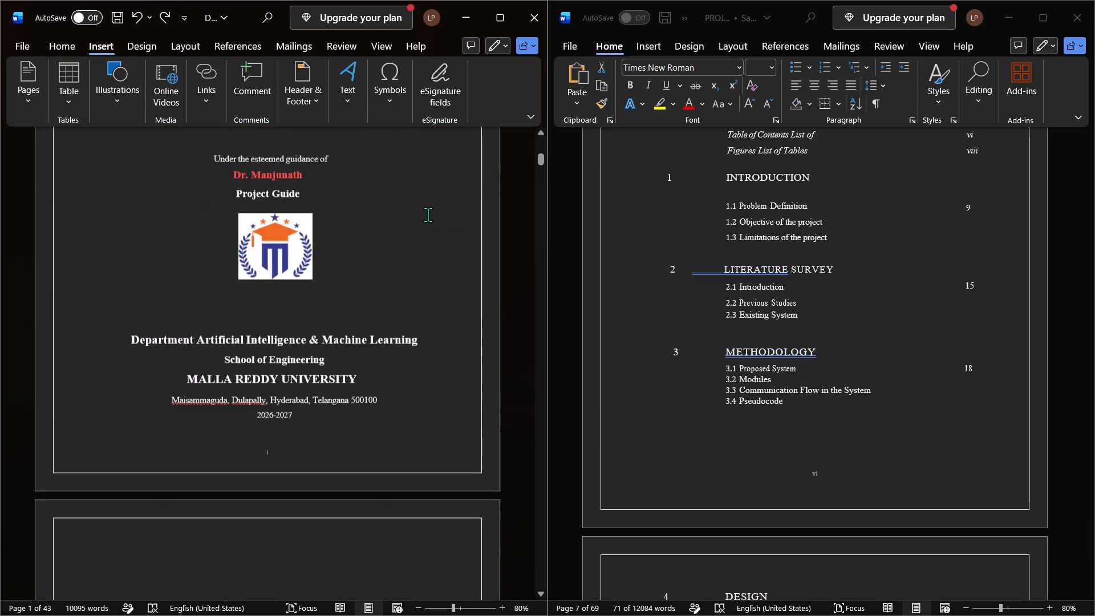
scroll(428, 214, "down", 6)
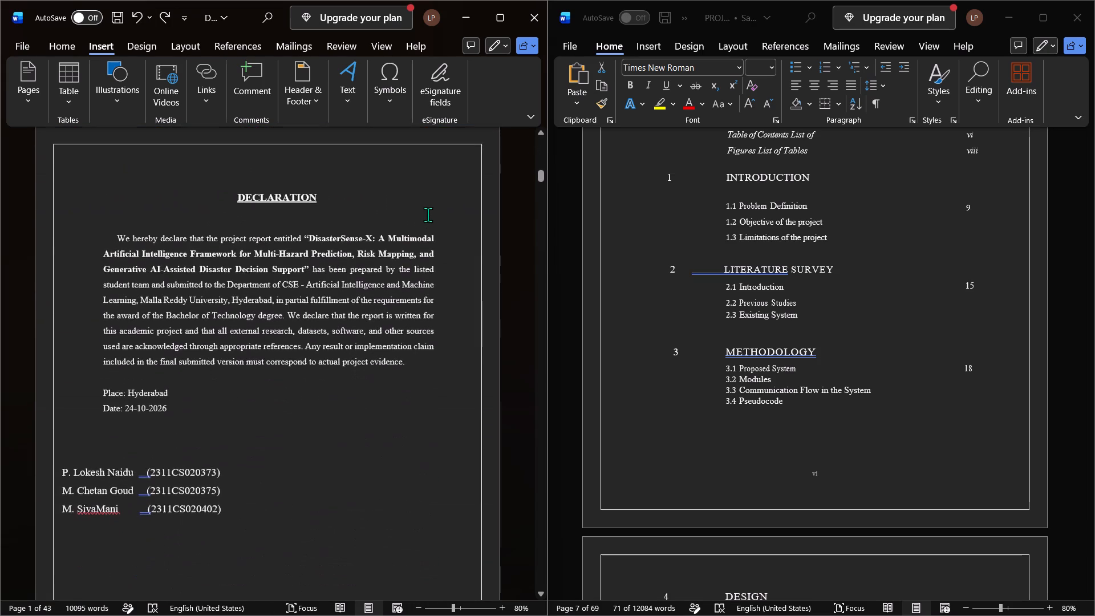
scroll(428, 214, "down", 2)
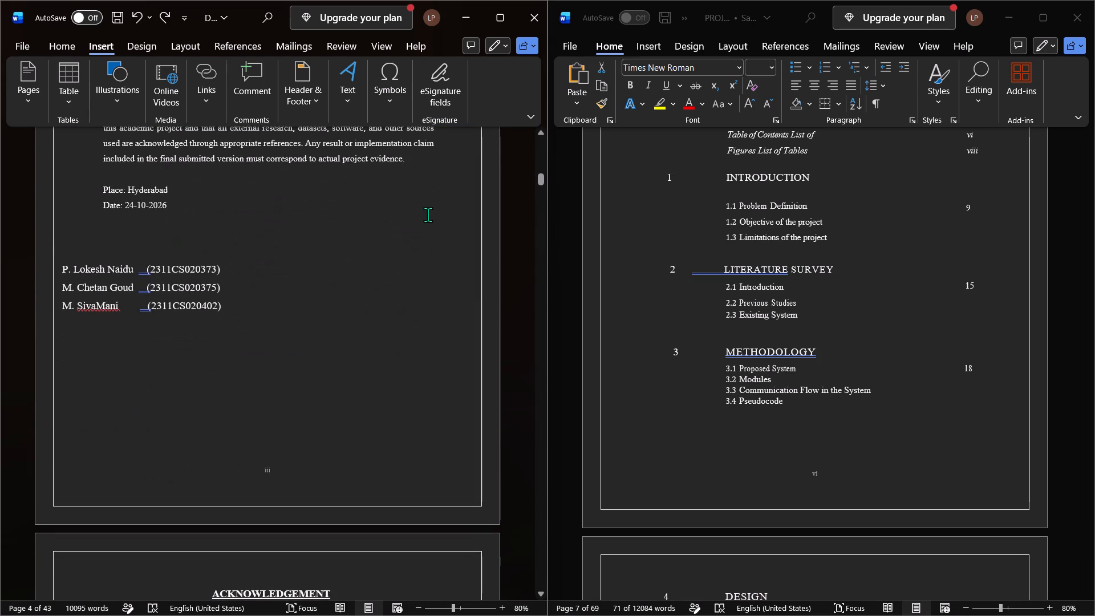
scroll(428, 214, "down", 4)
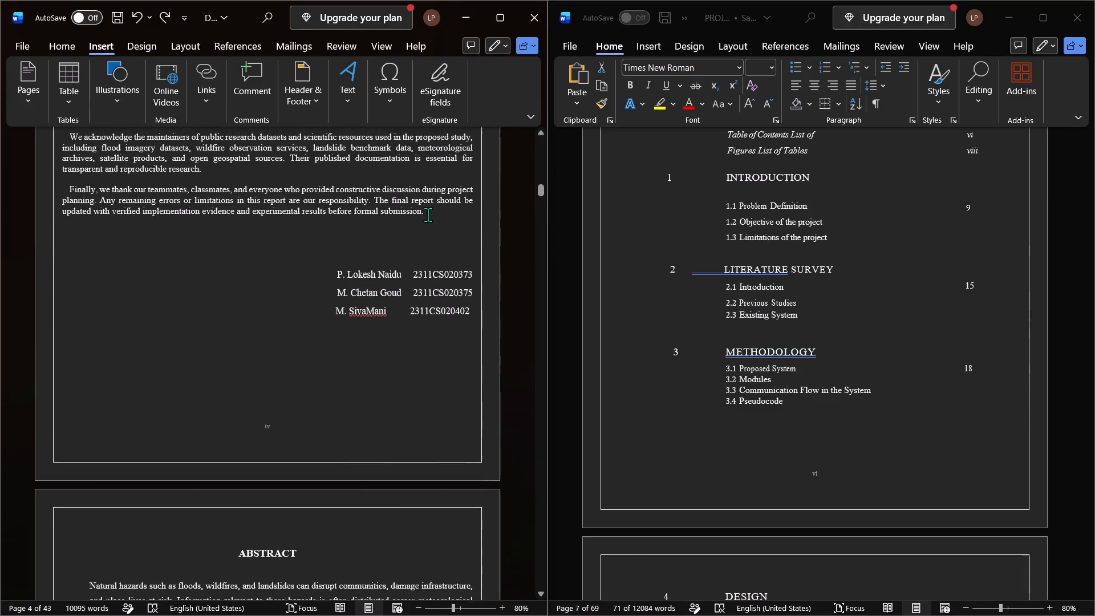
scroll(428, 214, "down", 2)
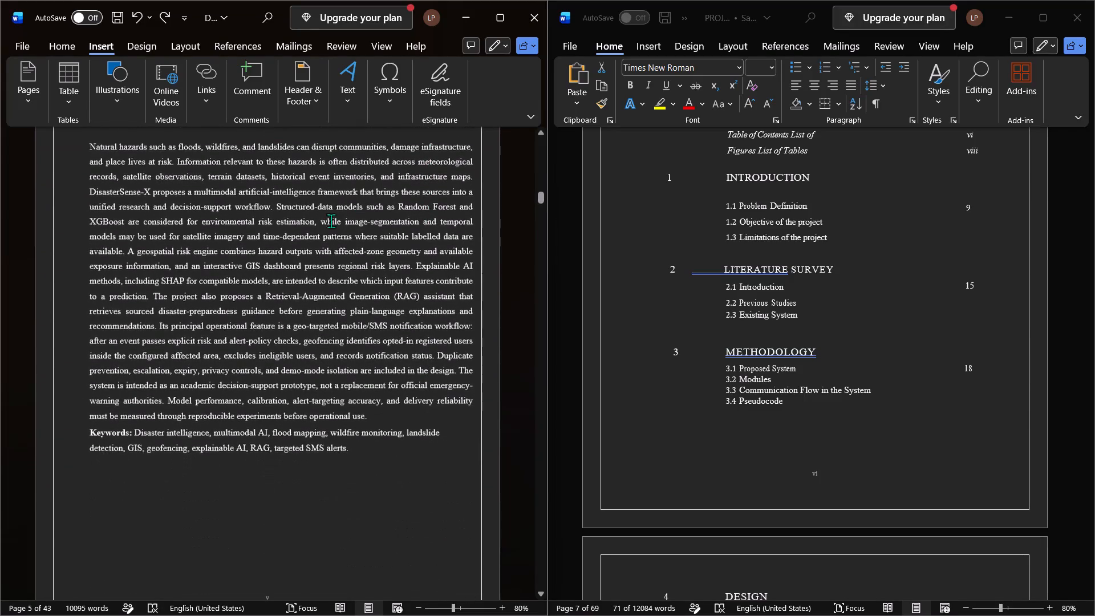
Turn on AutoSave for the DisasterSense-X report by uploading it to the personal OneDrive.
left_click(88, 12)
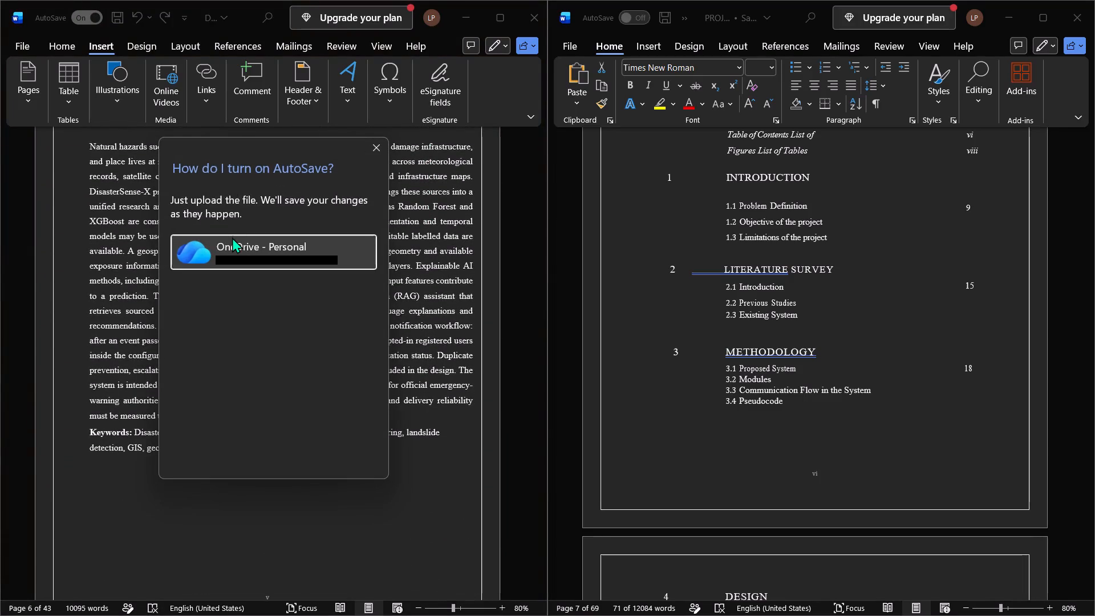
left_click(232, 240)
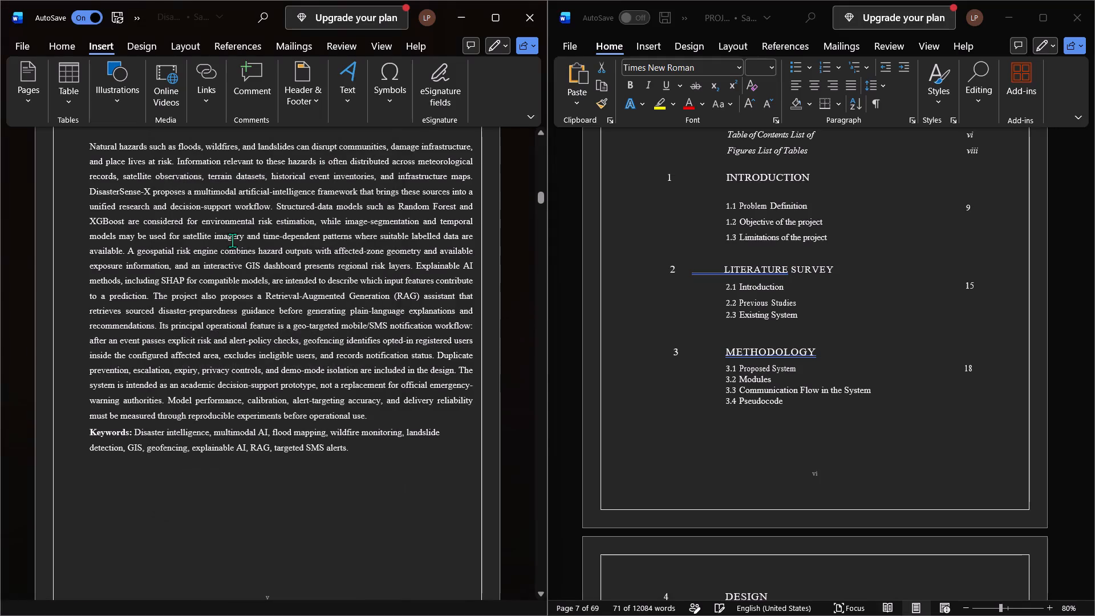
Review the DisasterSense-X report back to its cover page and compare it with the brain tumor template's cover.
scroll(270, 321, "up", 7)
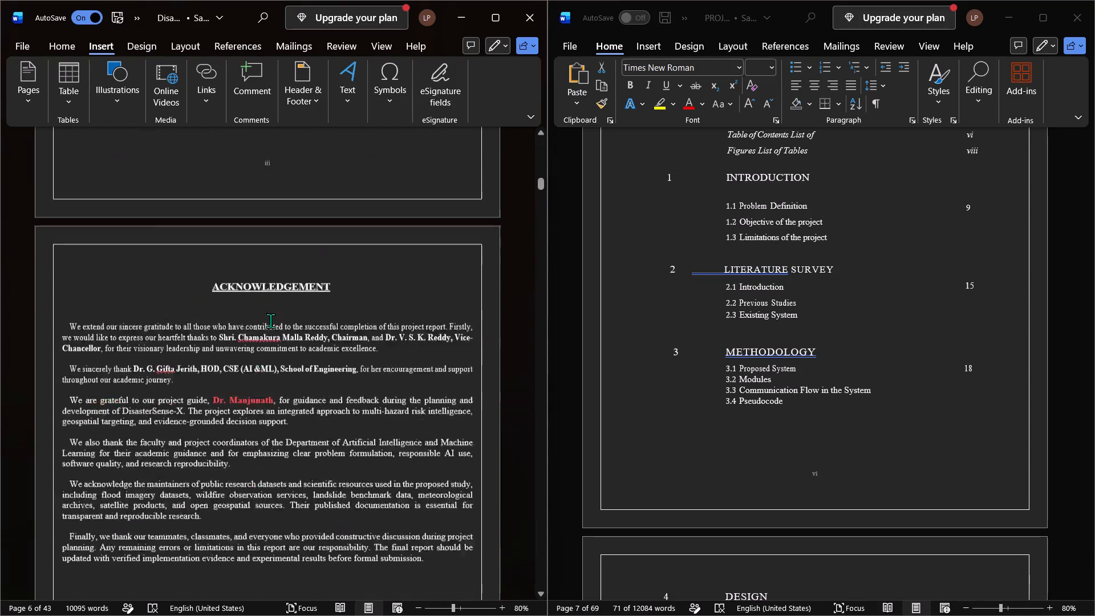
scroll(270, 321, "up", 9)
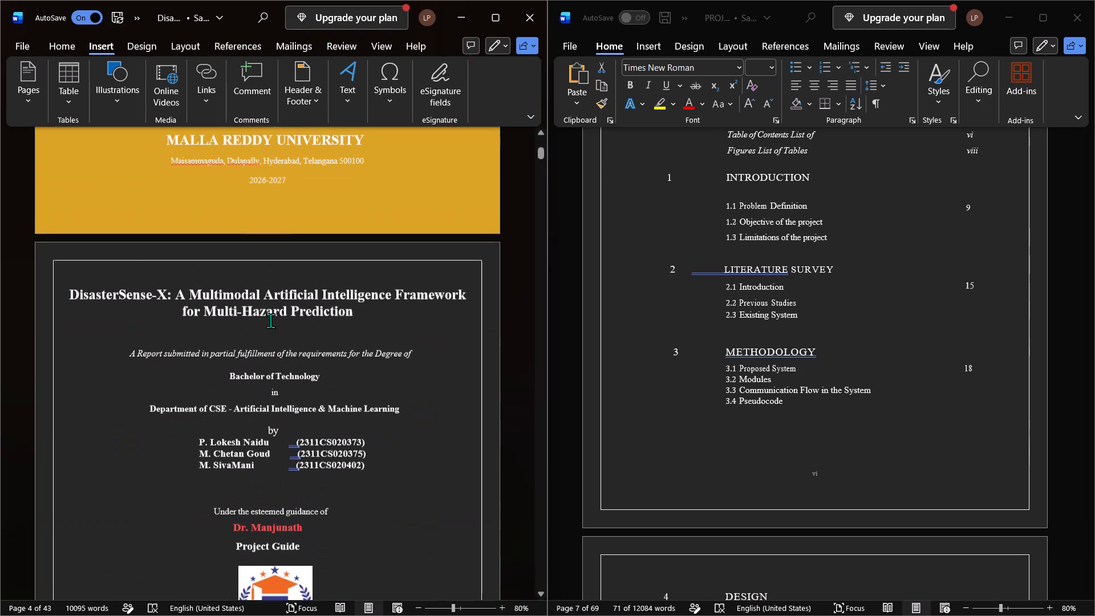
scroll(716, 319, "up", 19)
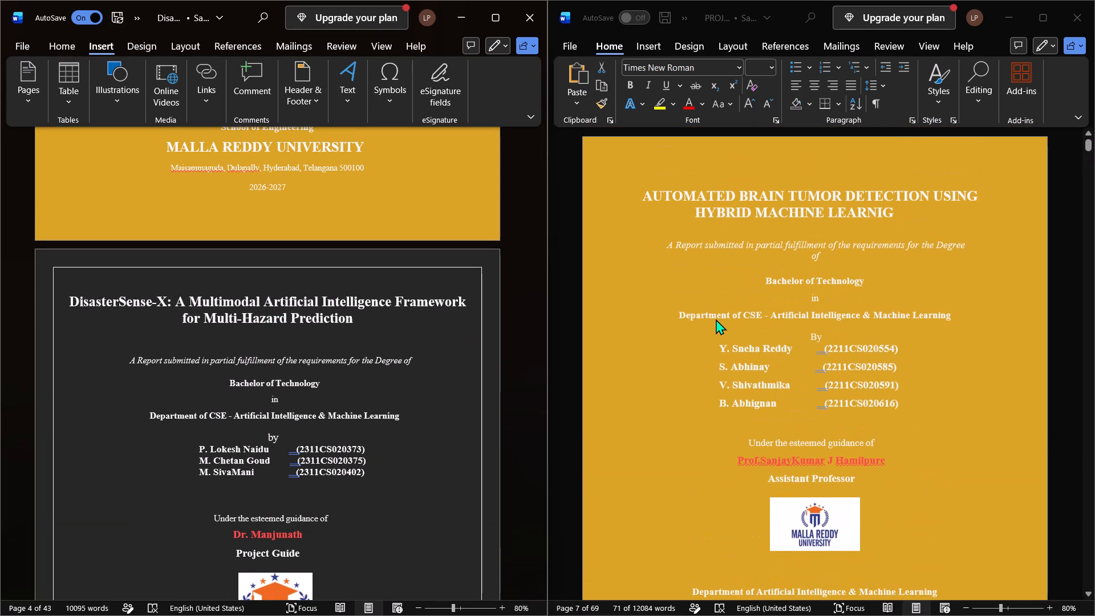
scroll(716, 319, "up", 1)
scroll(333, 317, "up", 6)
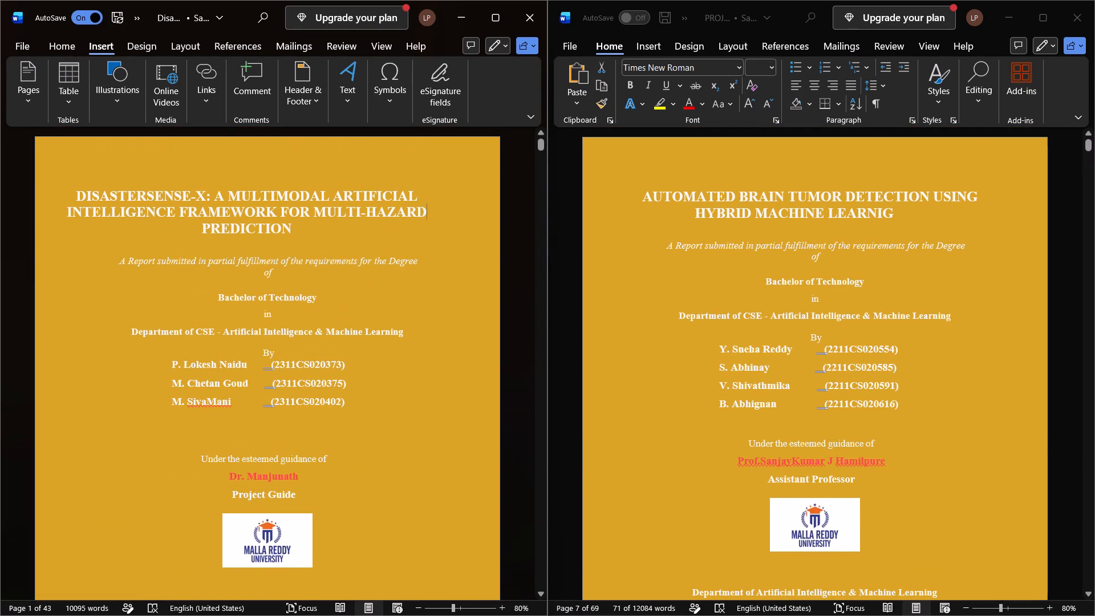
Review the DisasterSense-X front matter through to its contents page and compare that page with the template's contents layout.
scroll(333, 317, "down", 5)
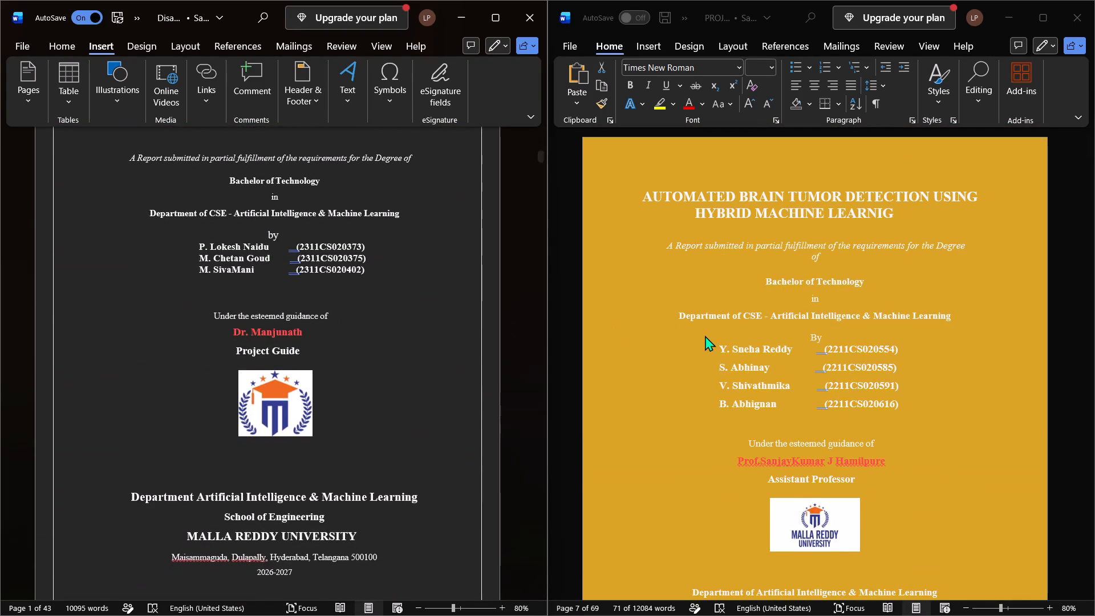
scroll(705, 335, "down", 4)
scroll(415, 366, "down", 3)
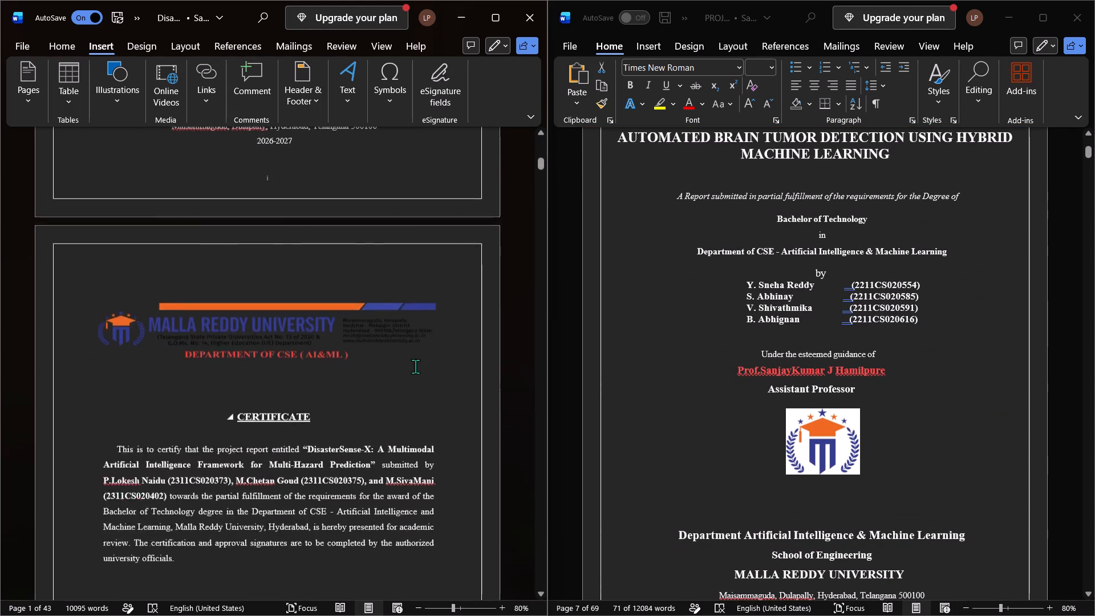
scroll(415, 366, "down", 2)
scroll(386, 440, "down", 1)
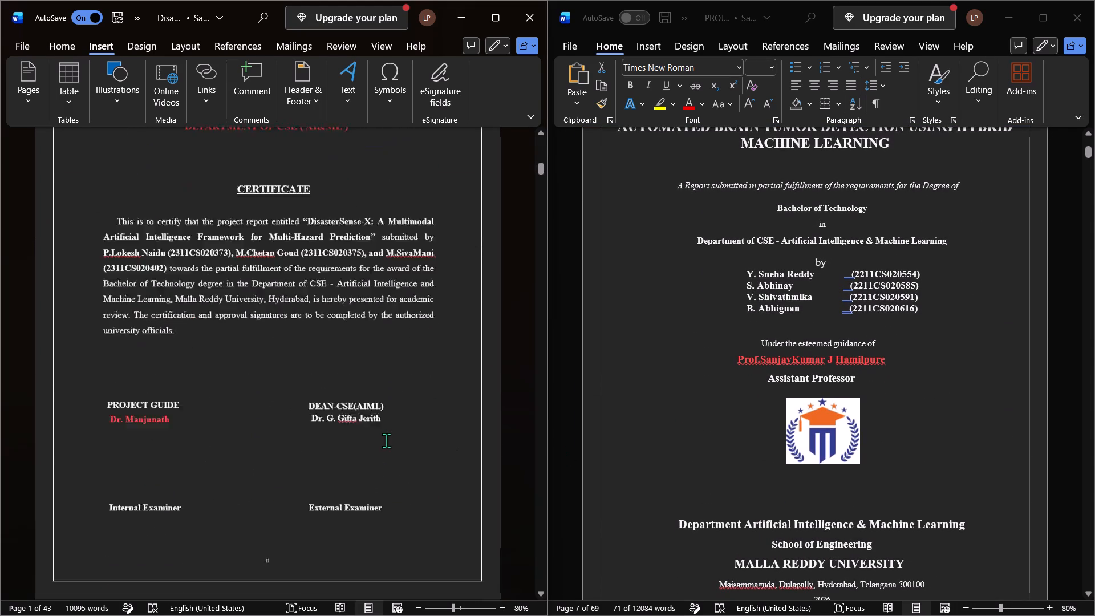
scroll(386, 440, "down", 9)
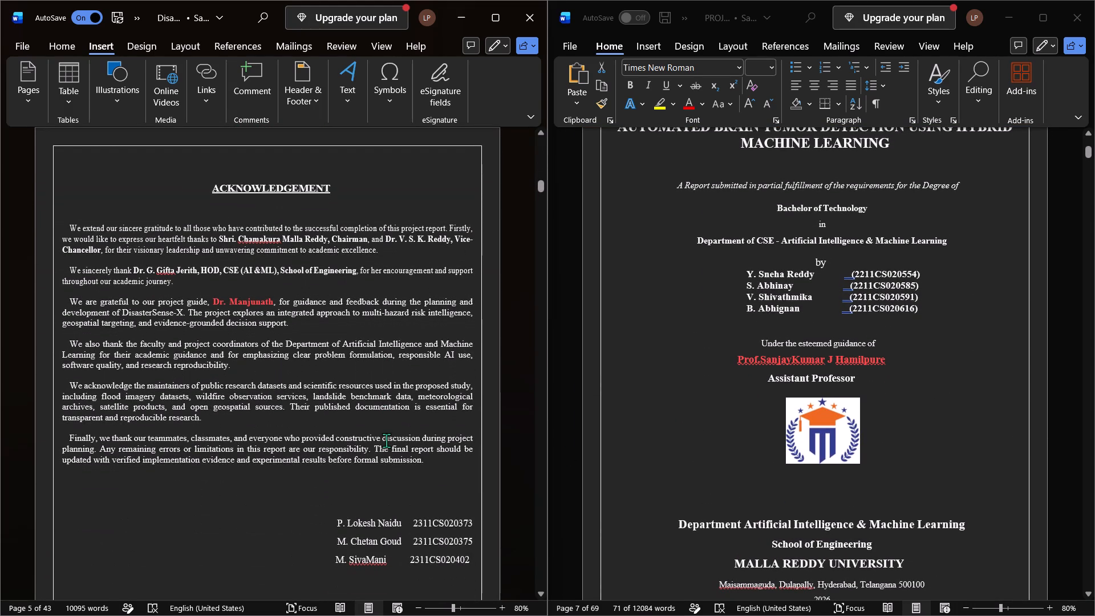
scroll(283, 347, "down", 4)
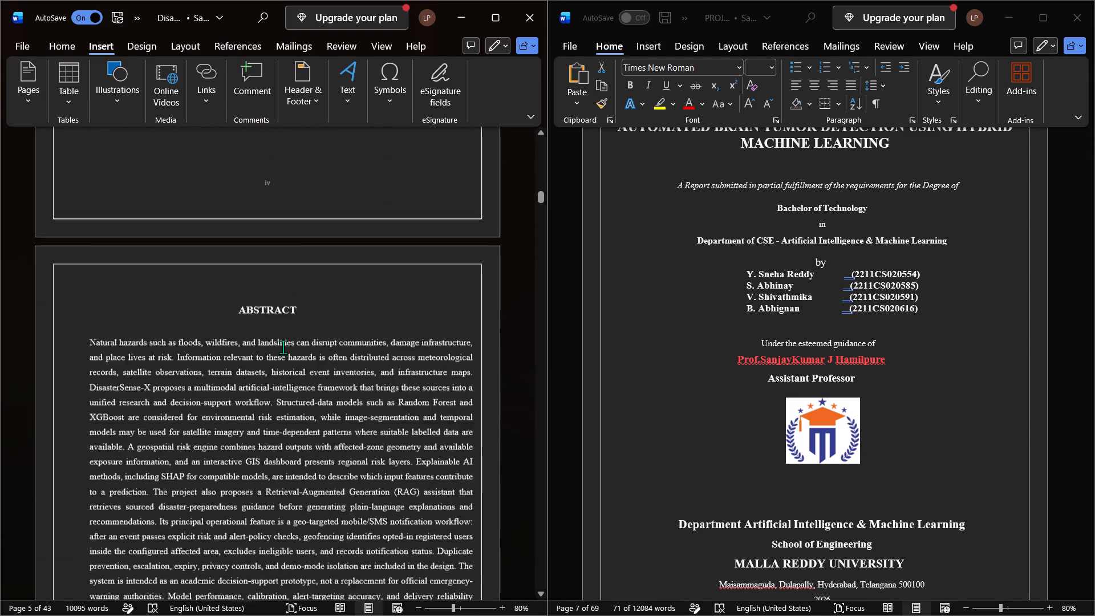
scroll(283, 347, "down", 3)
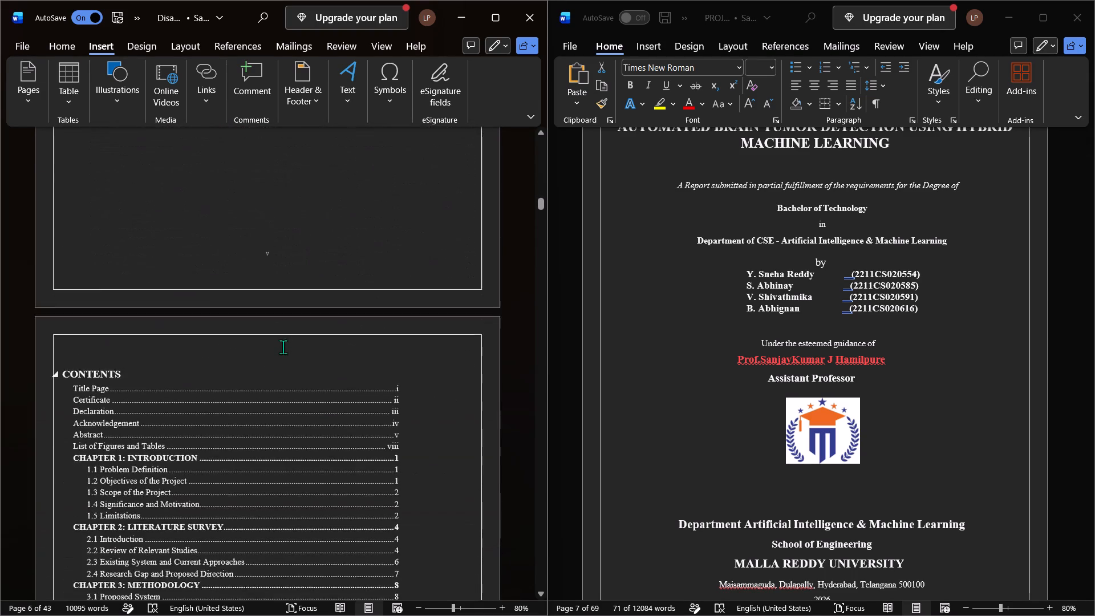
scroll(283, 347, "down", 2)
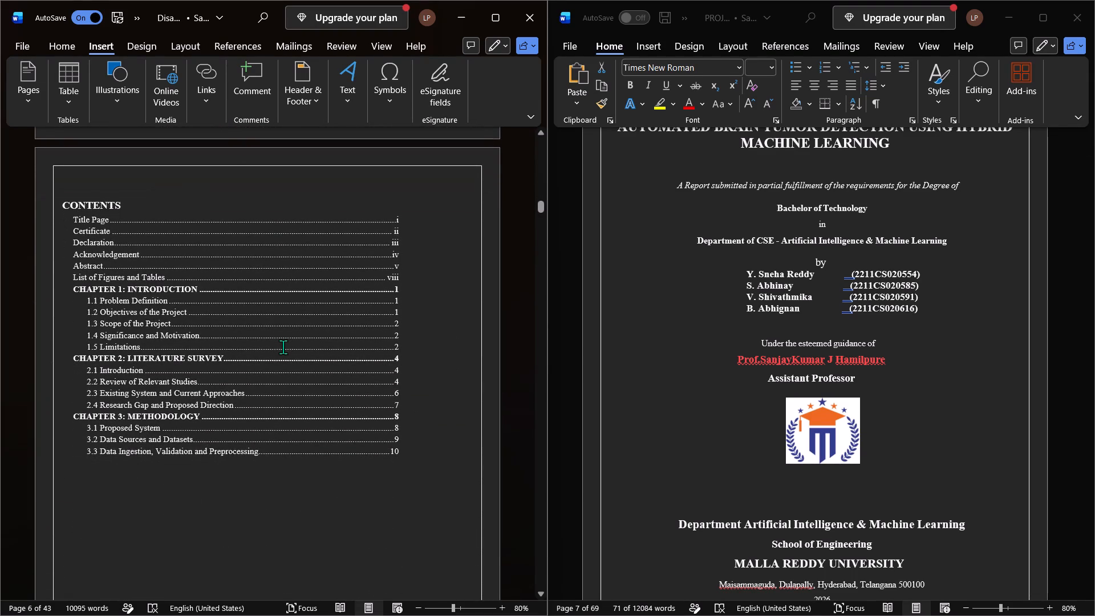
scroll(906, 396, "down", 7)
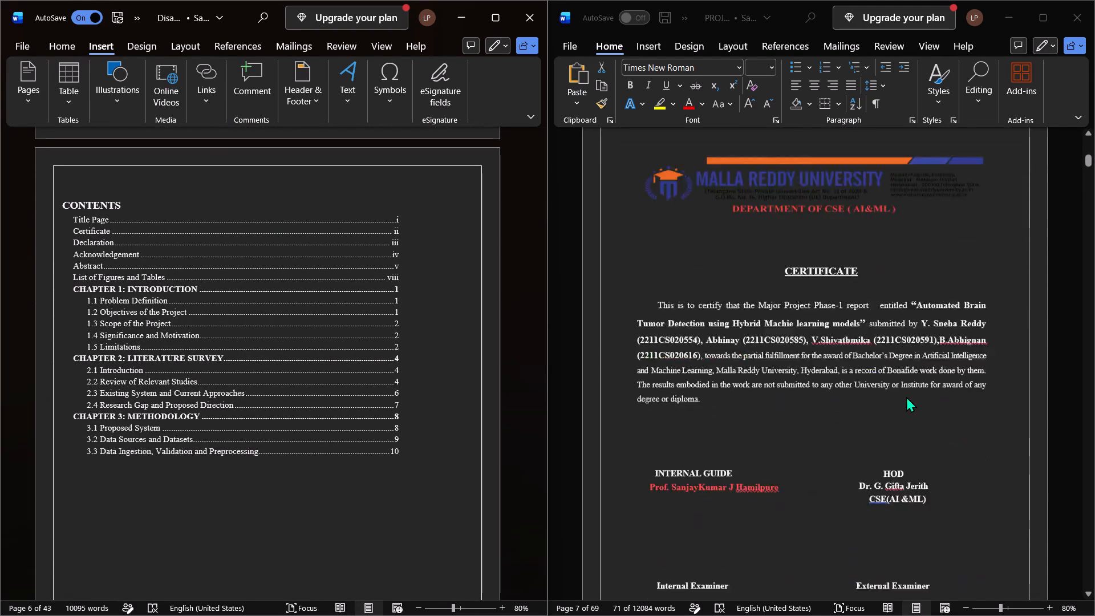
scroll(906, 396, "down", 9)
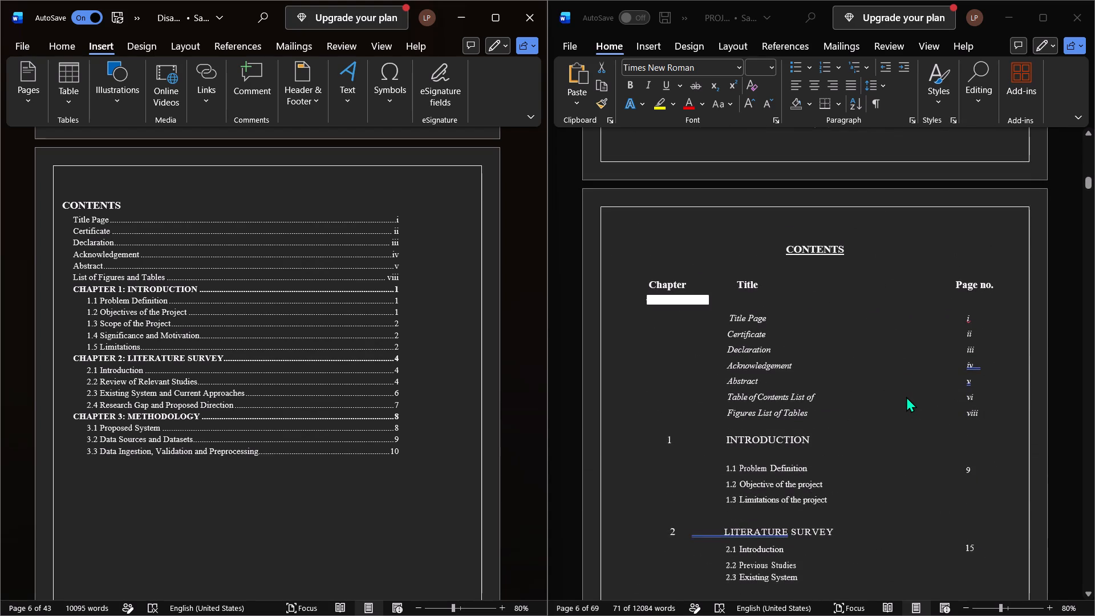
scroll(906, 396, "down", 1)
scroll(899, 416, "up", 1)
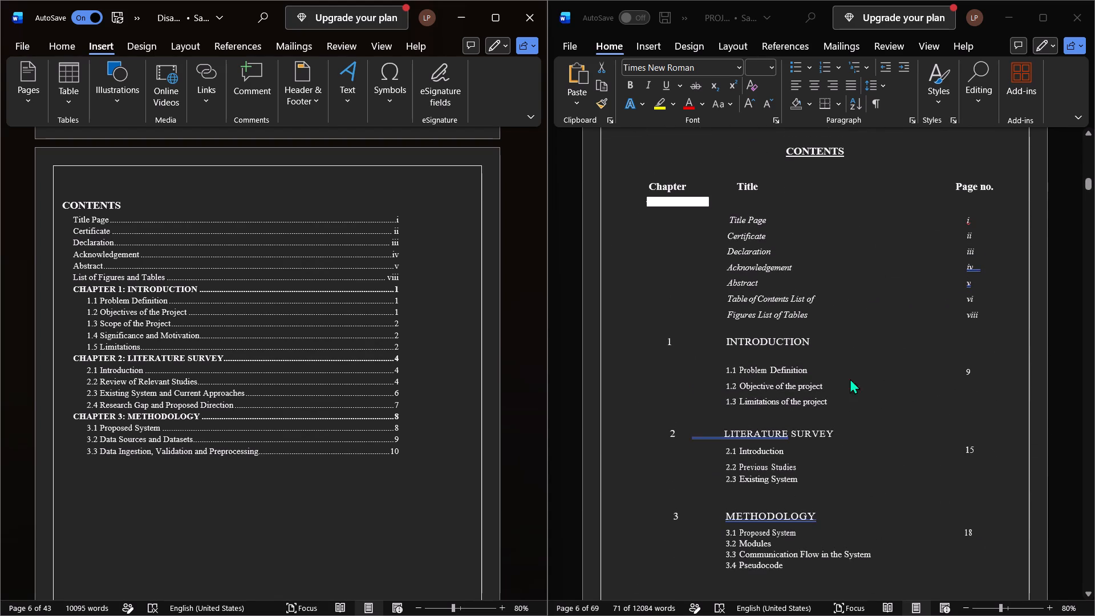
scroll(836, 352, "up", 1)
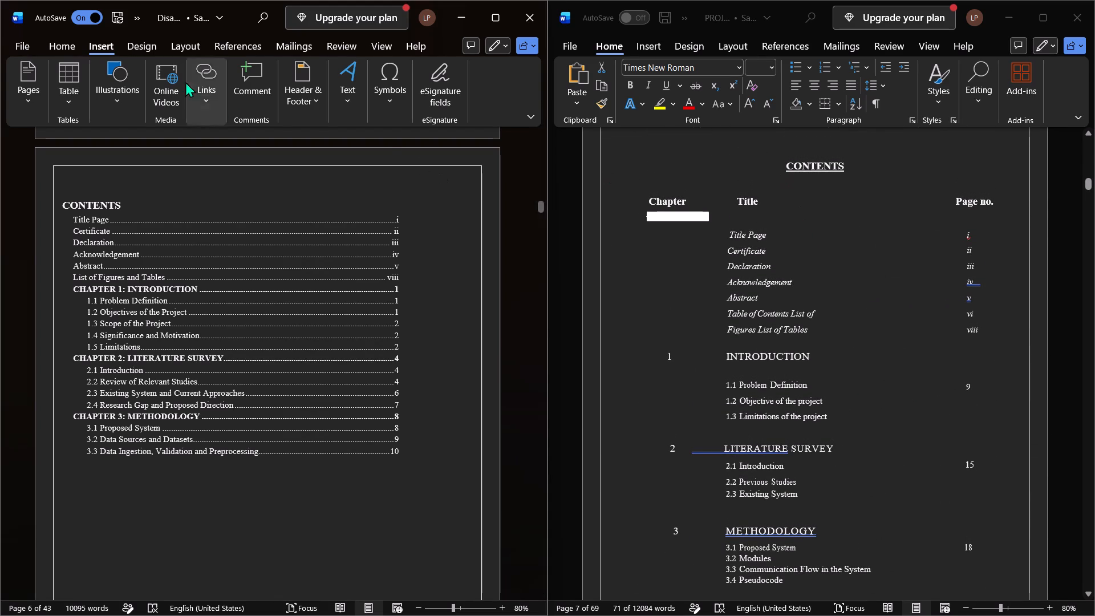
Insert a blank page directly after the CONTENTS heading in the DisasterSense-X report.
scroll(223, 161, "up", 1)
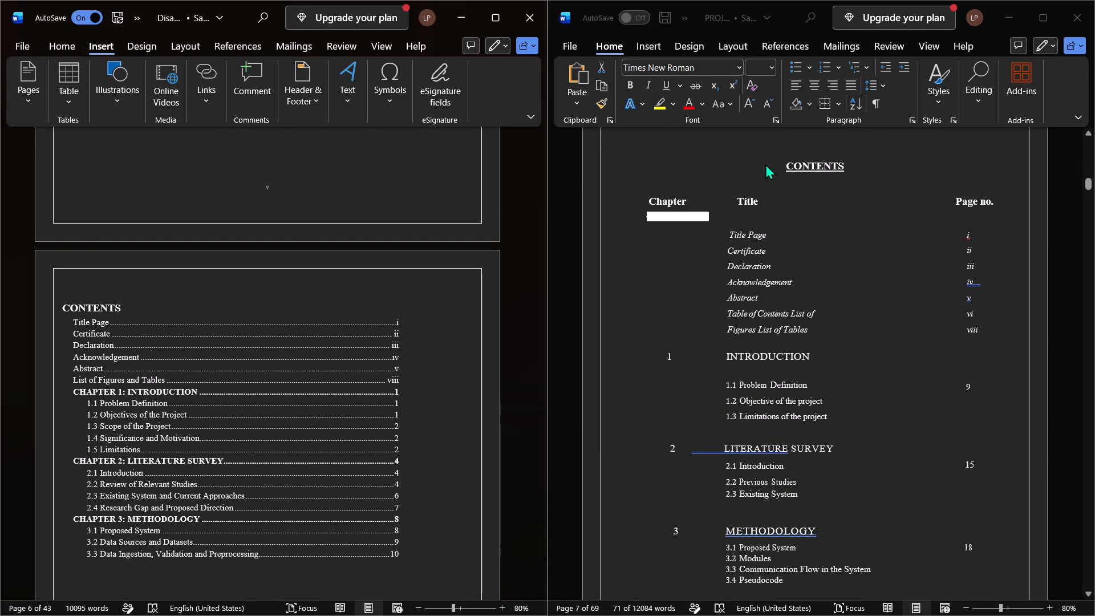
left_click(271, 246)
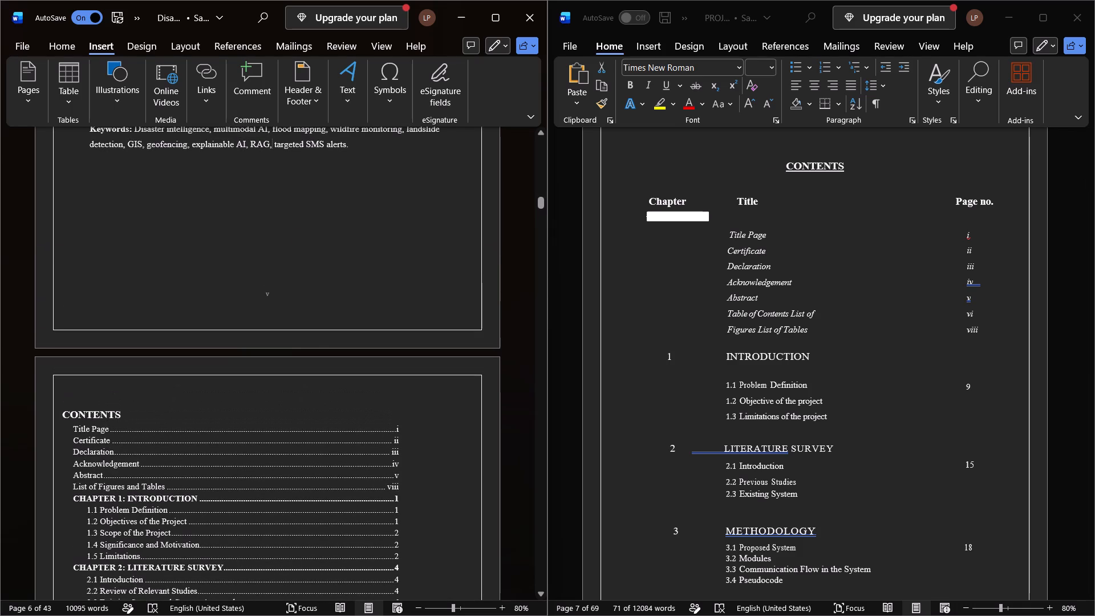
left_click(276, 357)
left_click(270, 412)
left_click(42, 67)
left_click(58, 127)
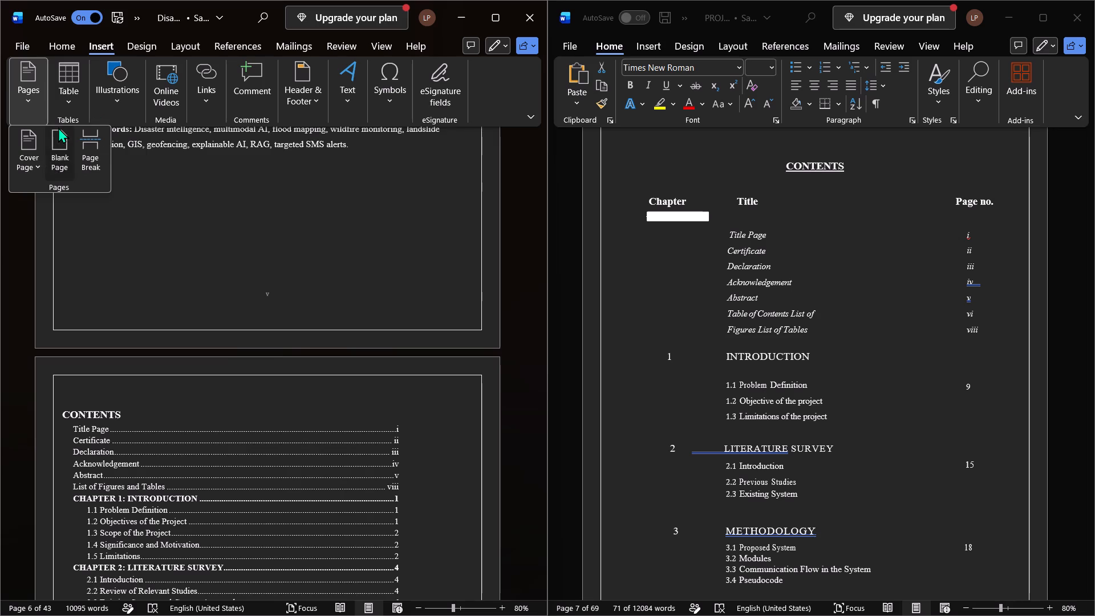
Examine the pages around the CONTENTS heading and the inserted blank page in the DisasterSense-X report.
scroll(270, 328, "up", 6)
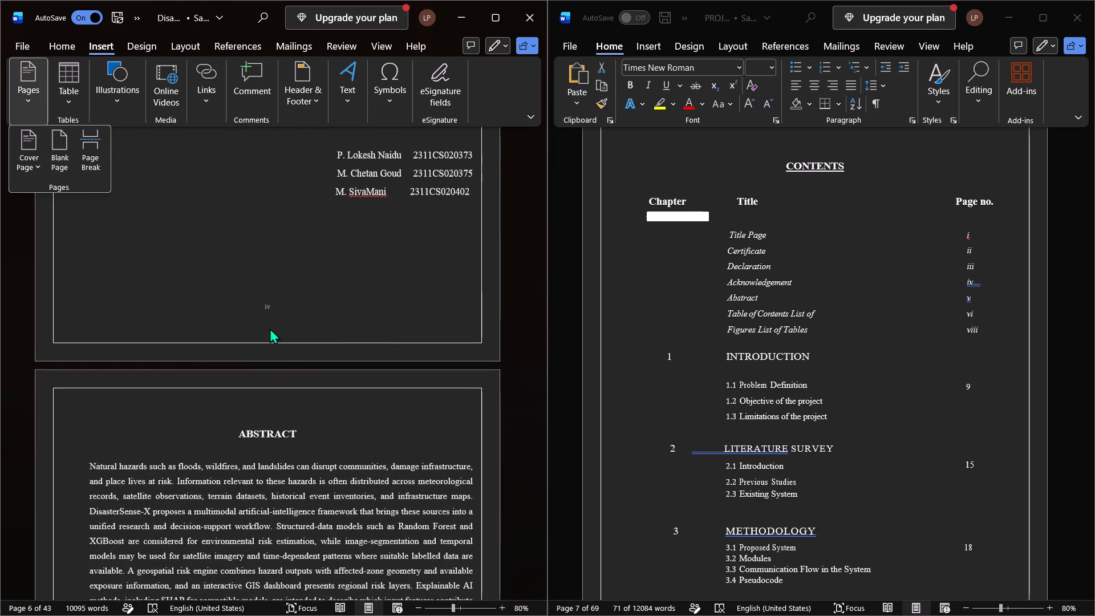
scroll(270, 328, "down", 9)
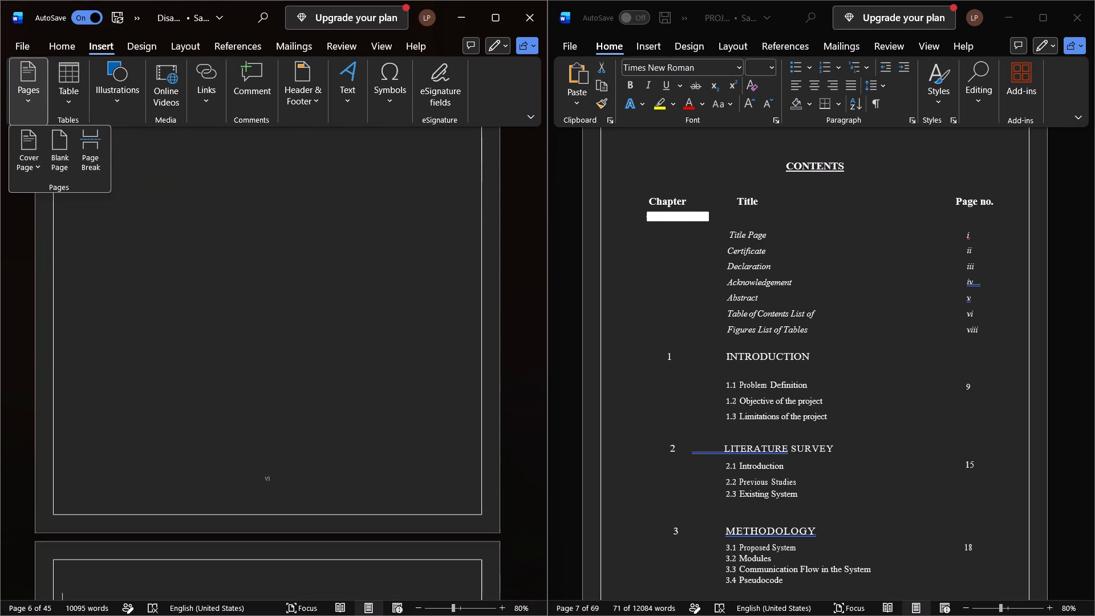
scroll(270, 318, "down", 3)
scroll(270, 318, "up", 4)
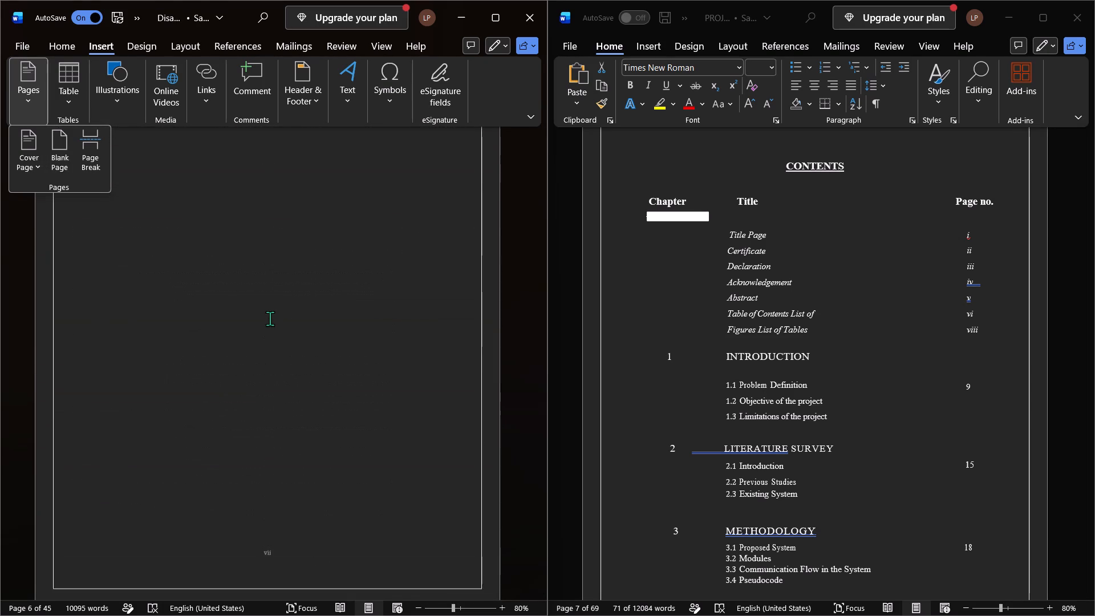
scroll(270, 318, "up", 3)
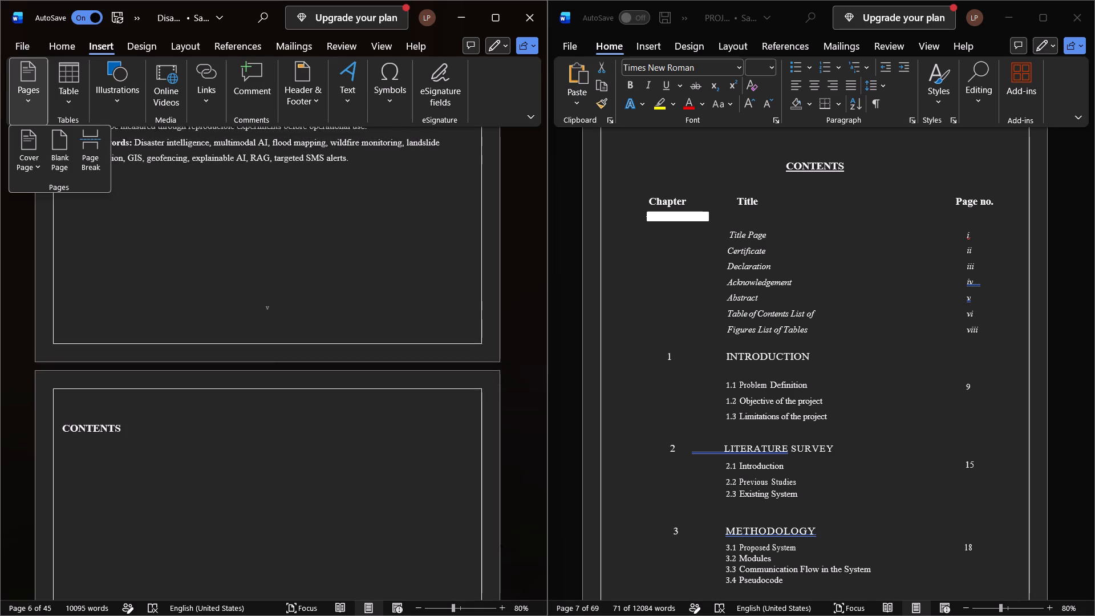
Compare the template's abstract page with the DisasterSense-X abstract and the page following it.
scroll(826, 301, "up", 3)
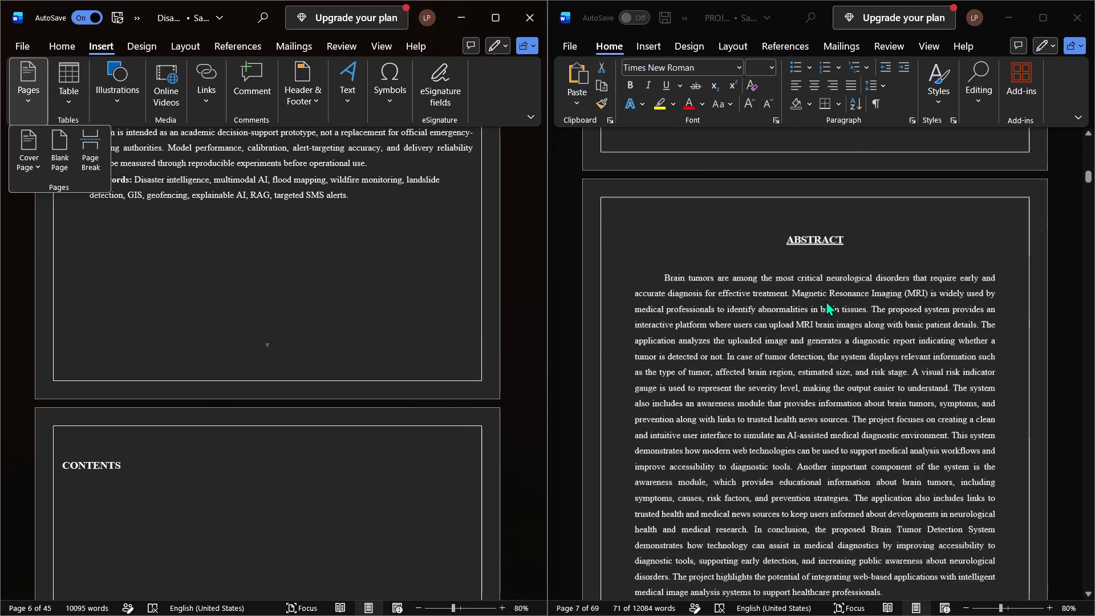
scroll(826, 301, "up", 2)
scroll(826, 301, "down", 1)
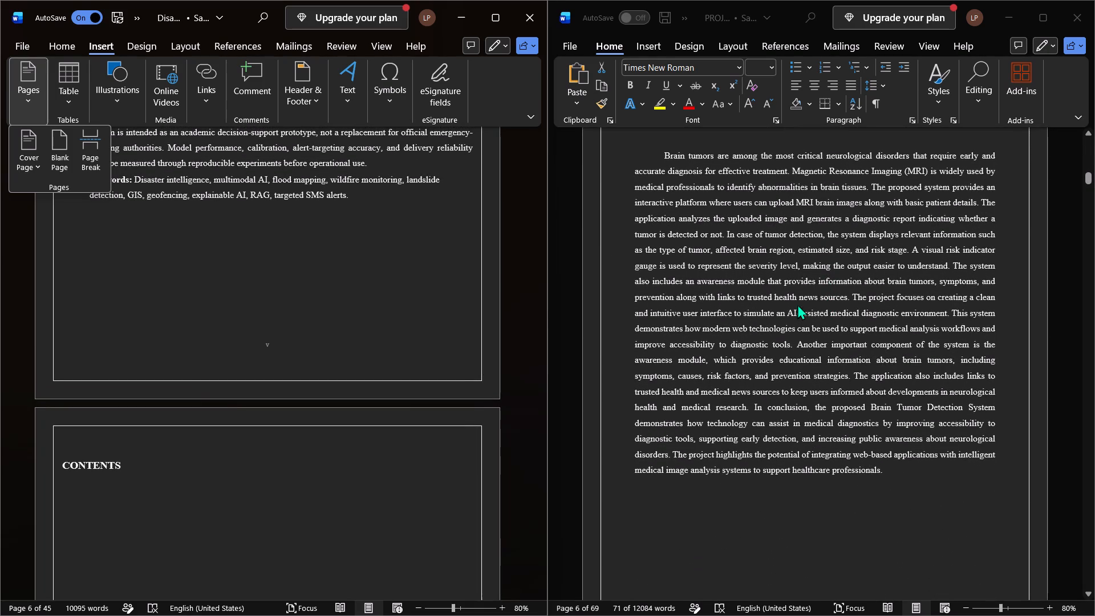
left_click(553, 305)
scroll(456, 282, "up", 2)
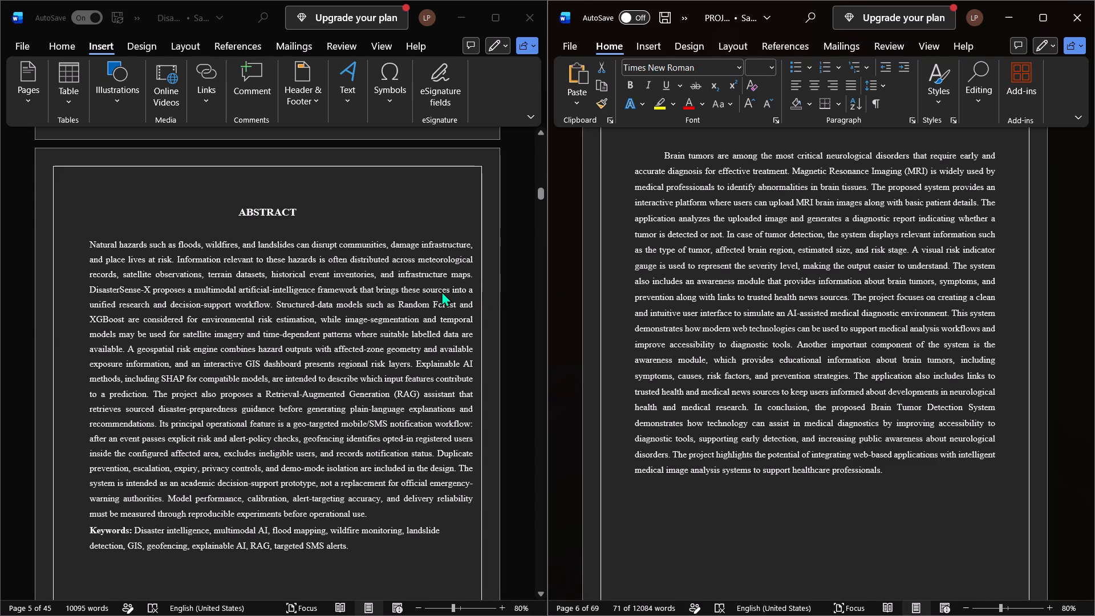
scroll(441, 291, "down", 1)
scroll(362, 337, "down", 1)
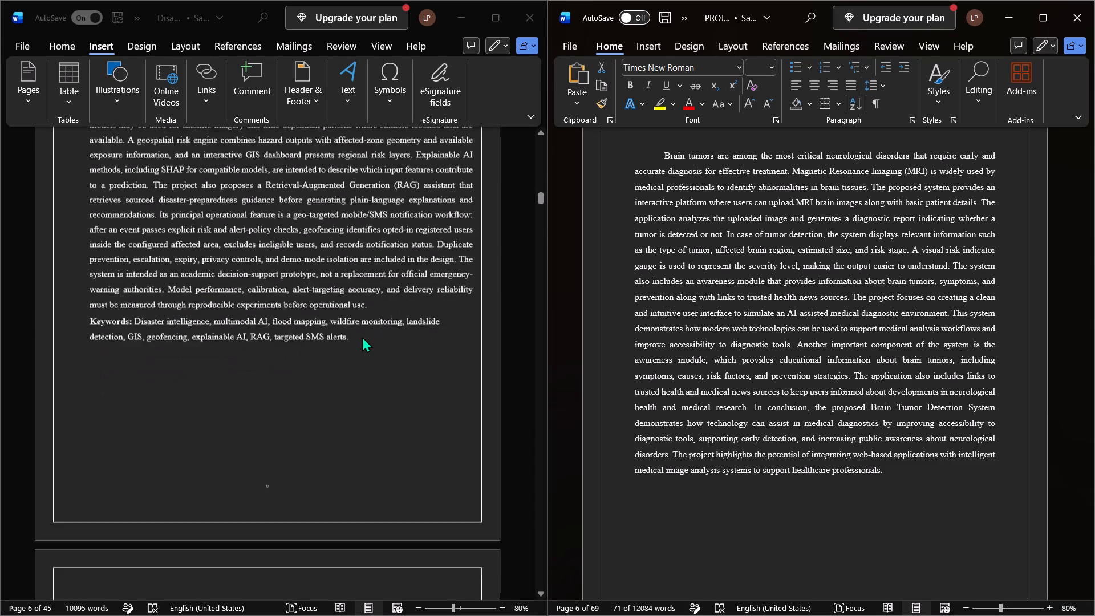
scroll(362, 337, "down", 1)
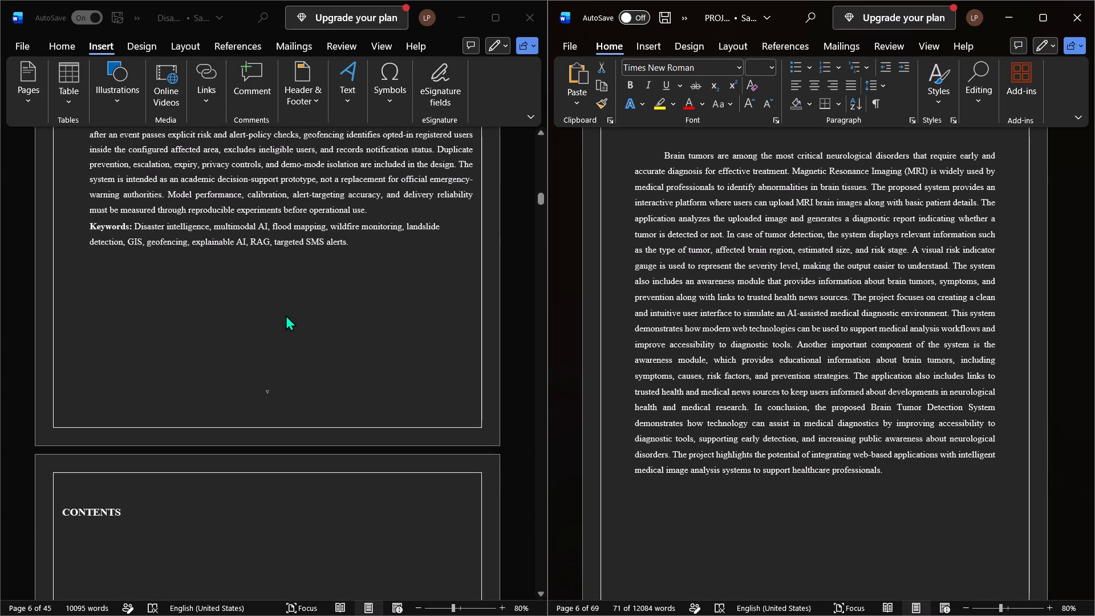
scroll(286, 315, "up", 3)
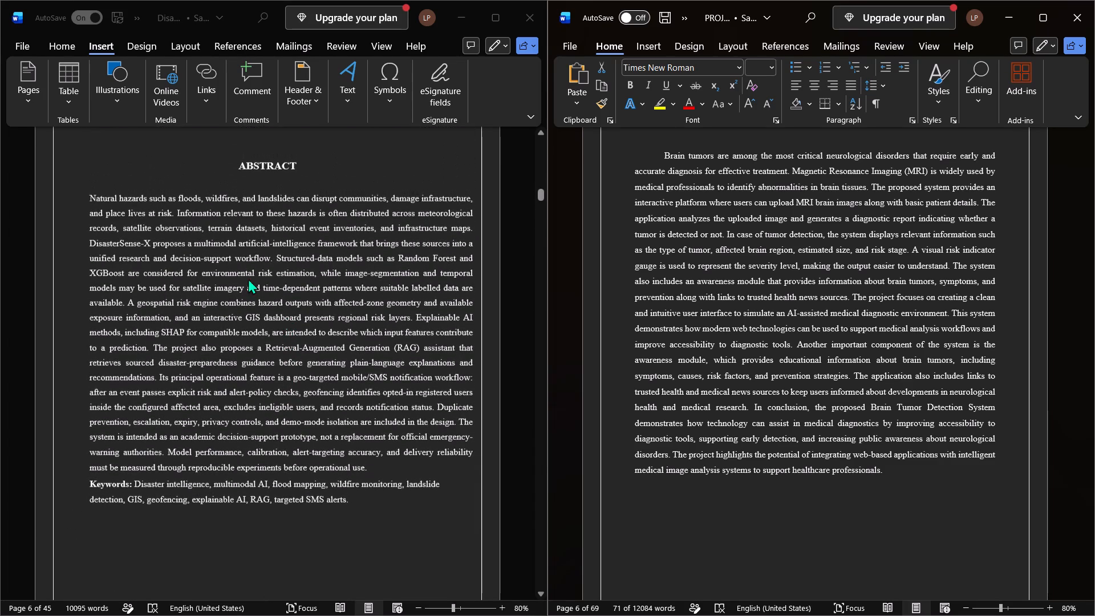
Justify the abstract text and its keywords lines in the DisasterSense-X report.
left_click(85, 190)
left_click_drag(87, 191, 350, 525)
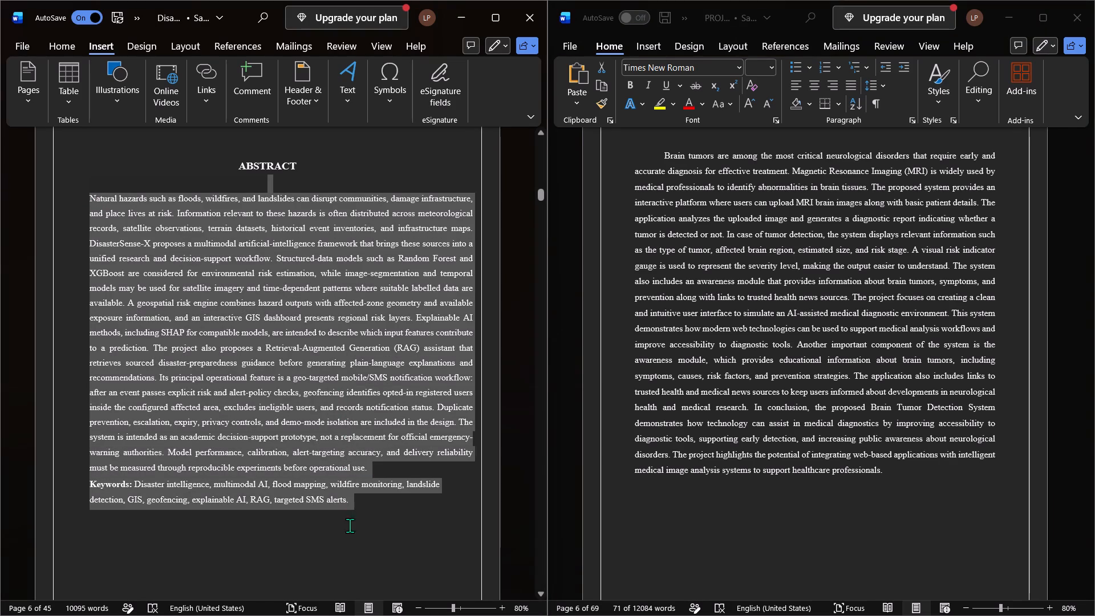
left_click_drag(350, 525, 346, 508)
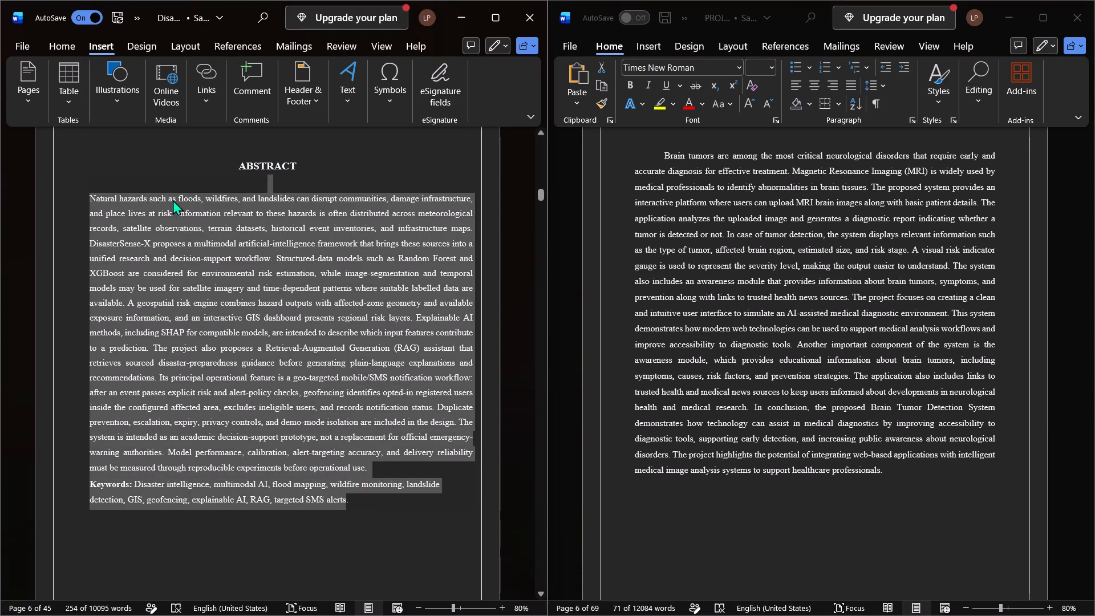
left_click(52, 39)
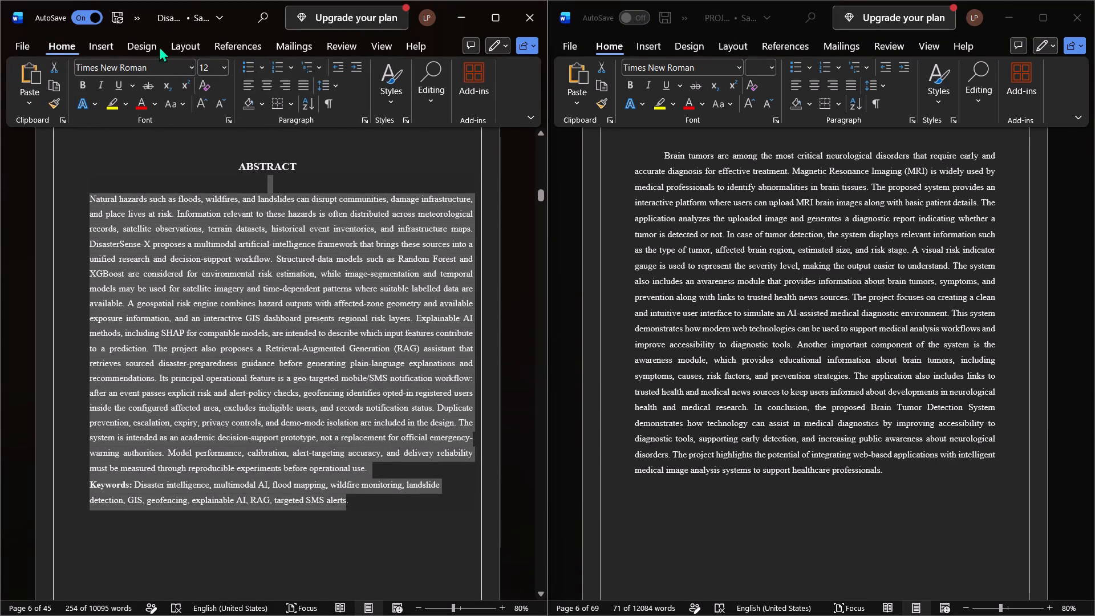
left_click(269, 84)
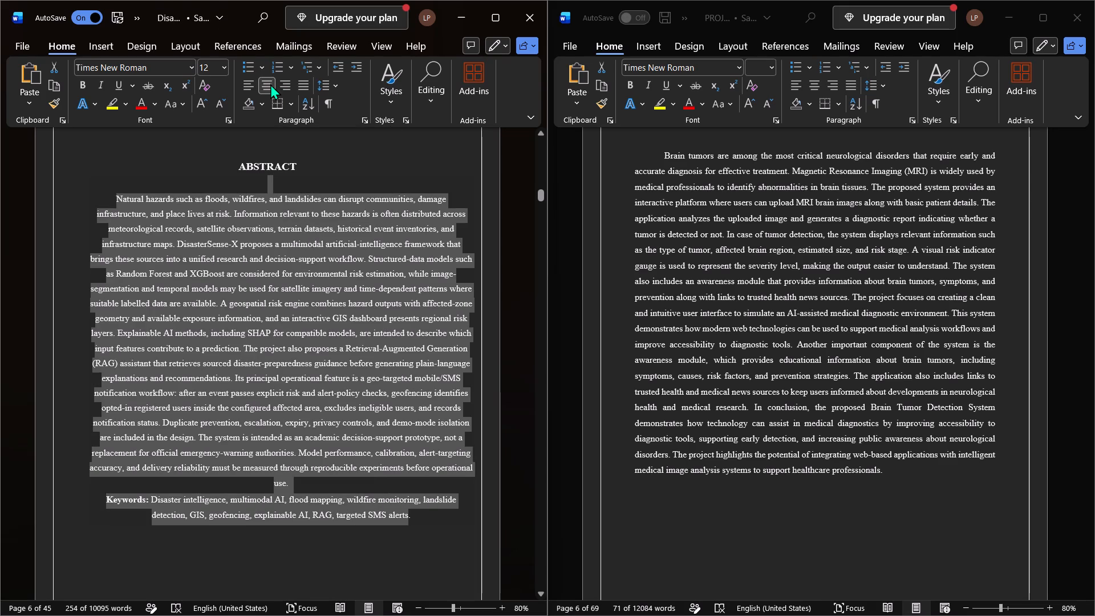
left_click(302, 80)
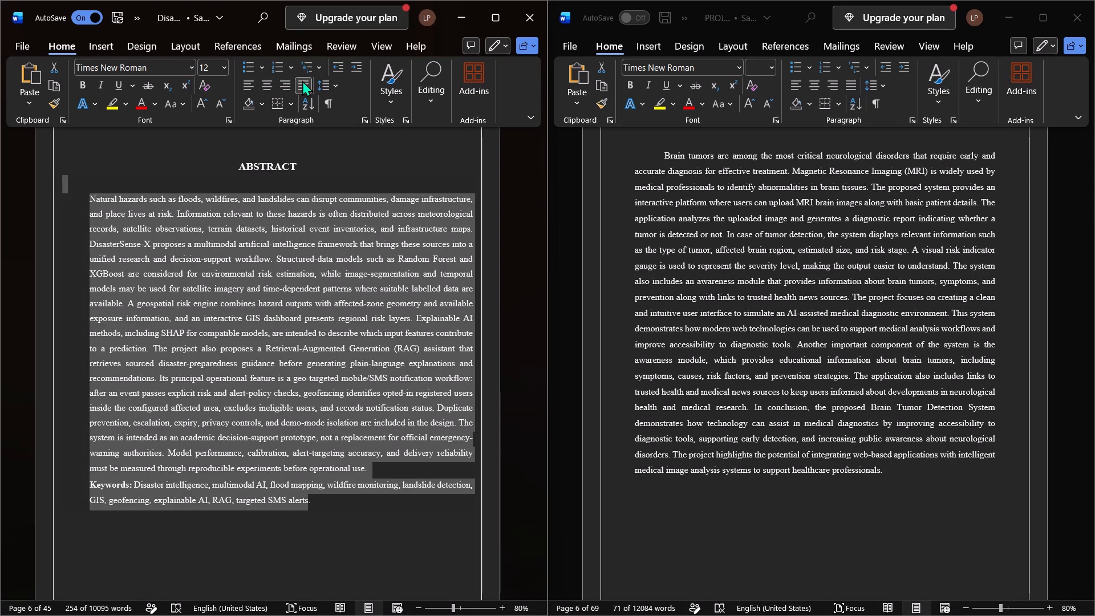
left_click(366, 445)
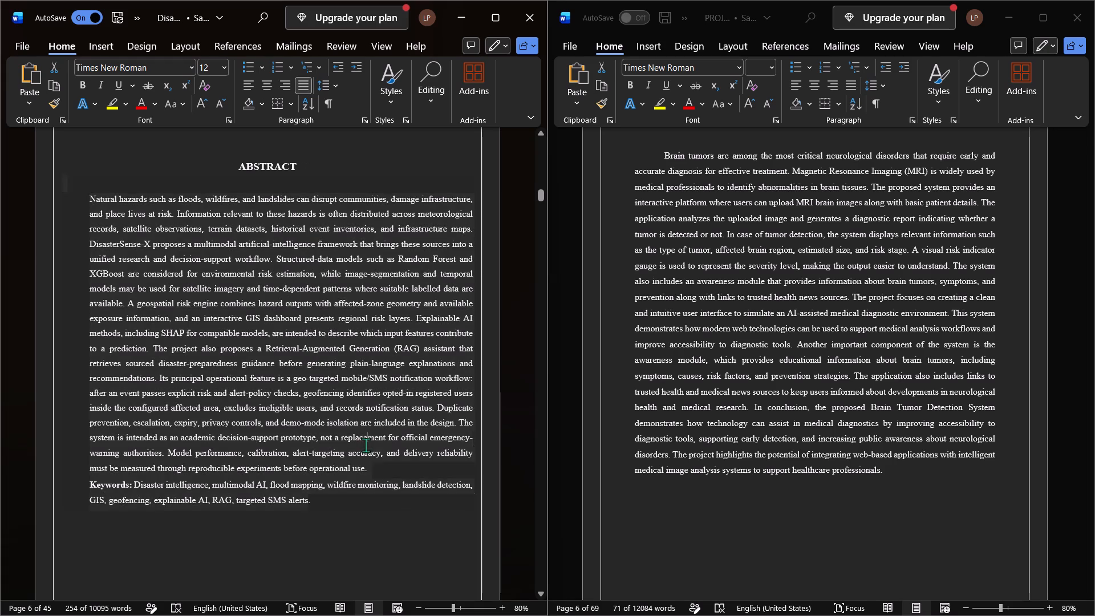
Replace the DisasterSense-X report's CONTENTS heading with a copy of the template's contents page, from its heading through 3.4 Pseudocode.
scroll(366, 445, "down", 5)
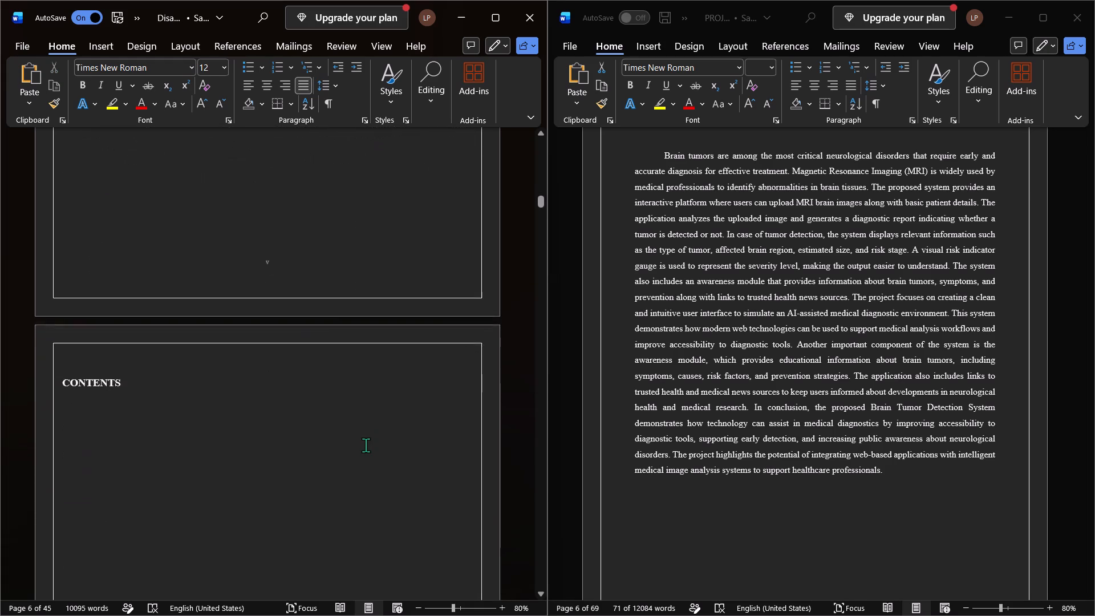
scroll(366, 445, "down", 1)
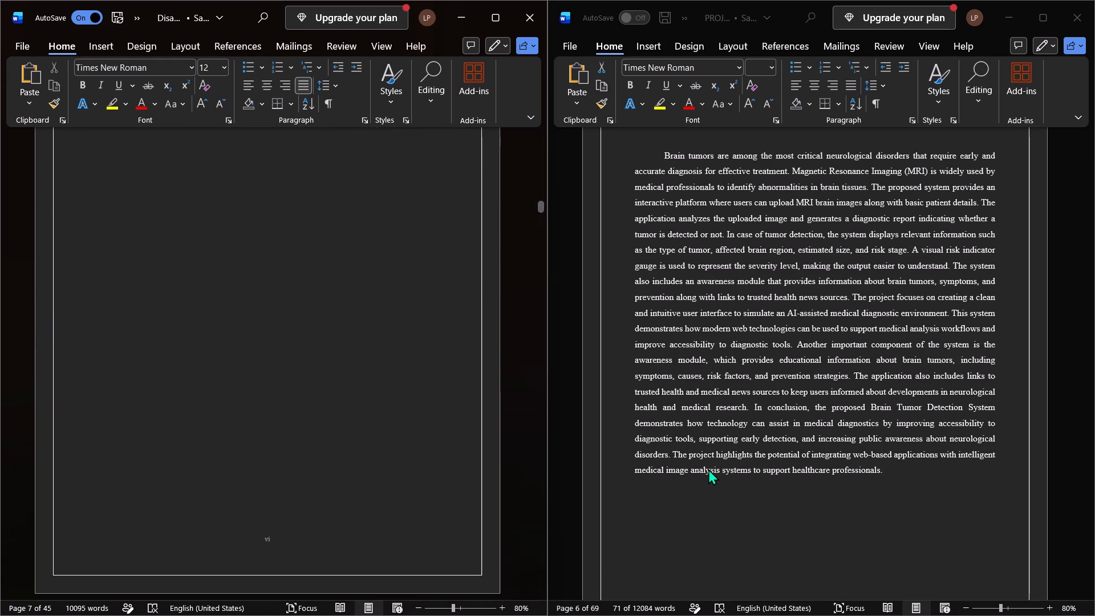
scroll(708, 469, "down", 4)
right_click(708, 469)
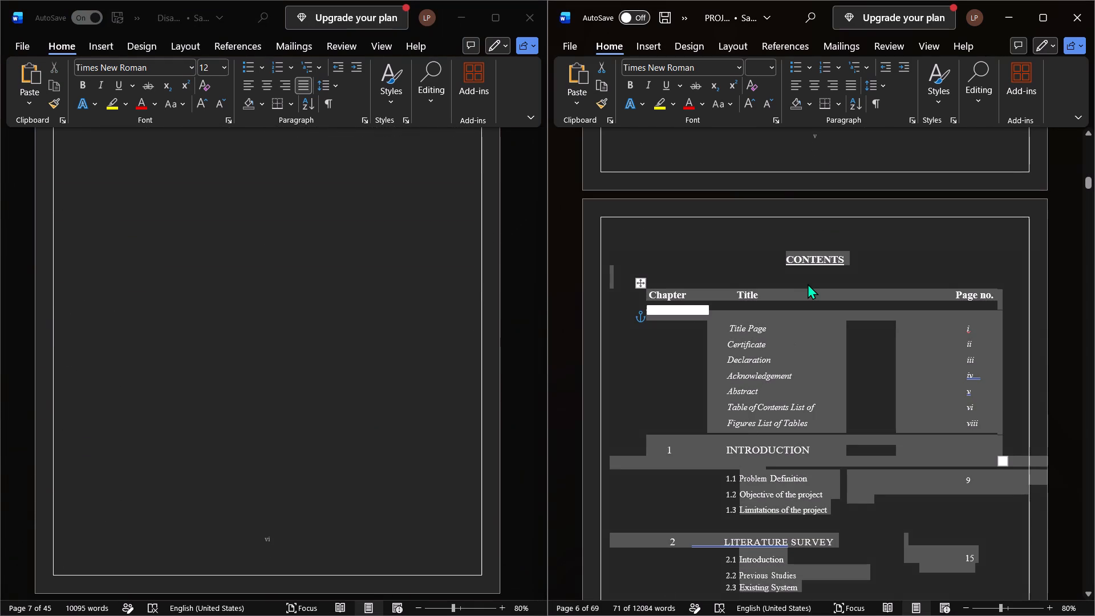
left_click(808, 283)
left_click_drag(783, 261, 899, 597)
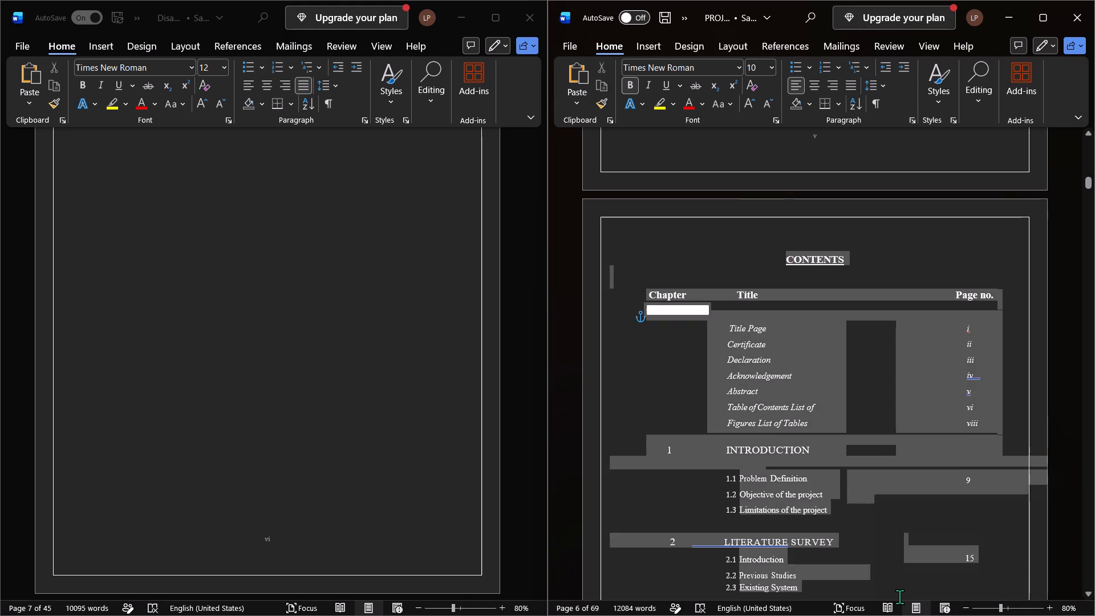
left_click_drag(899, 597, 845, 479)
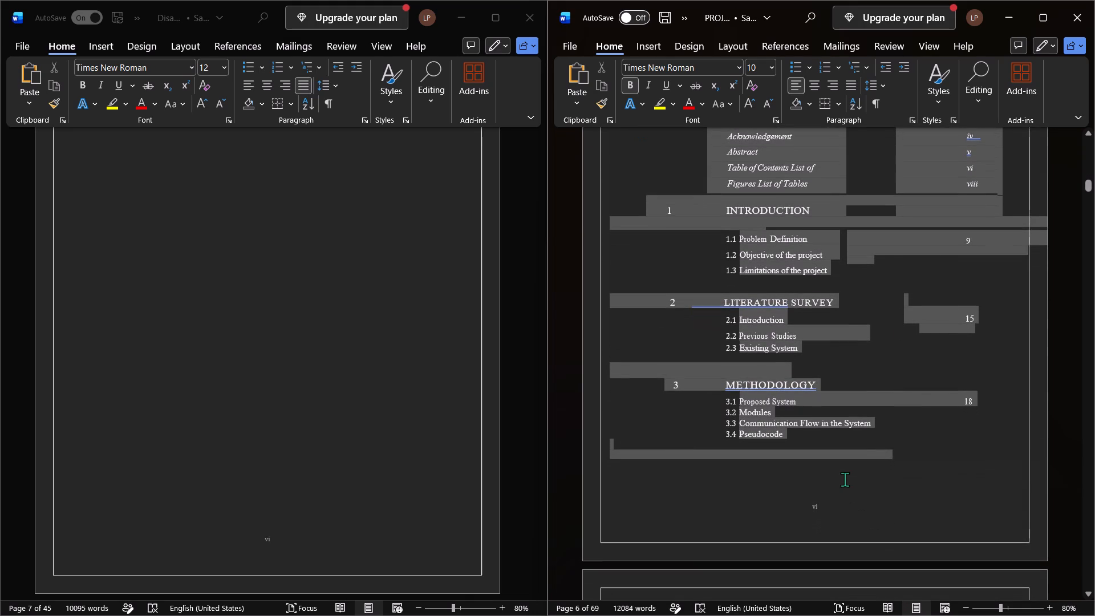
left_click_drag(845, 479, 830, 493)
key("ctrl+c")
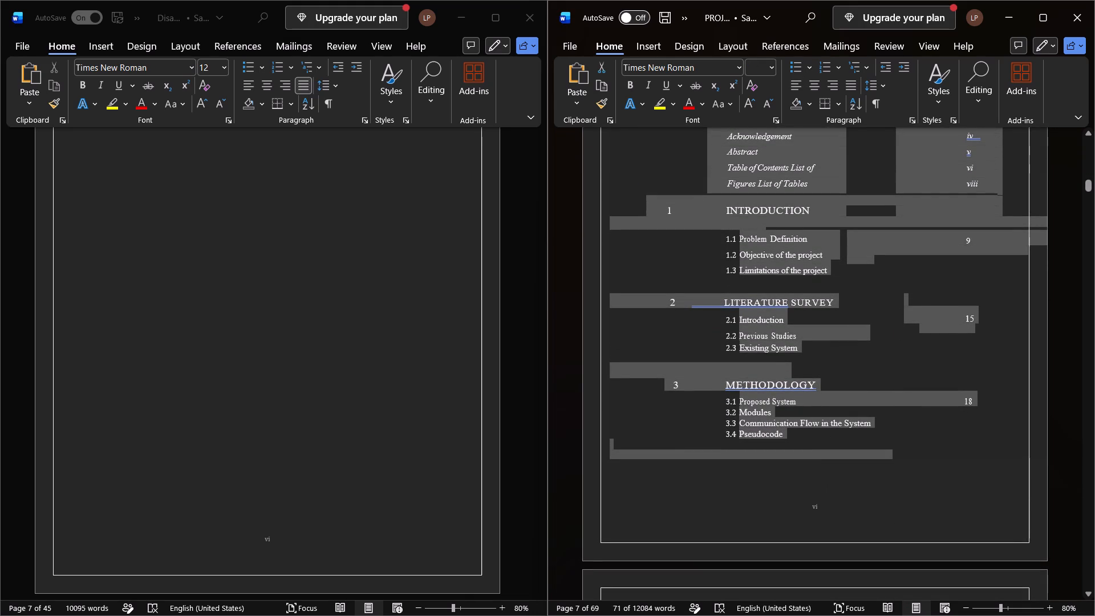
scroll(334, 380, "up", 2)
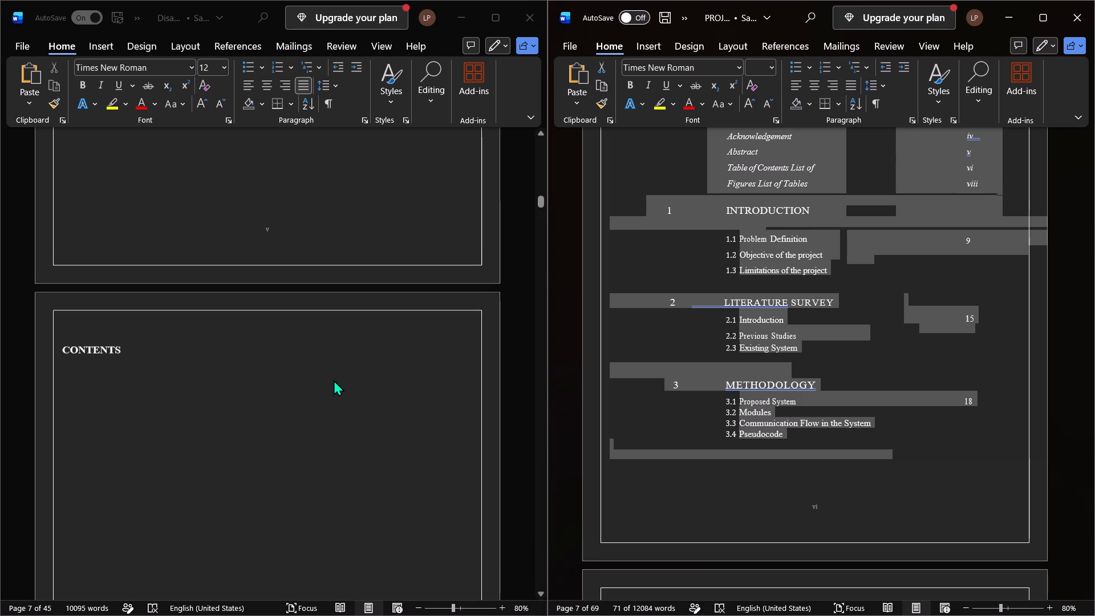
left_click(139, 347)
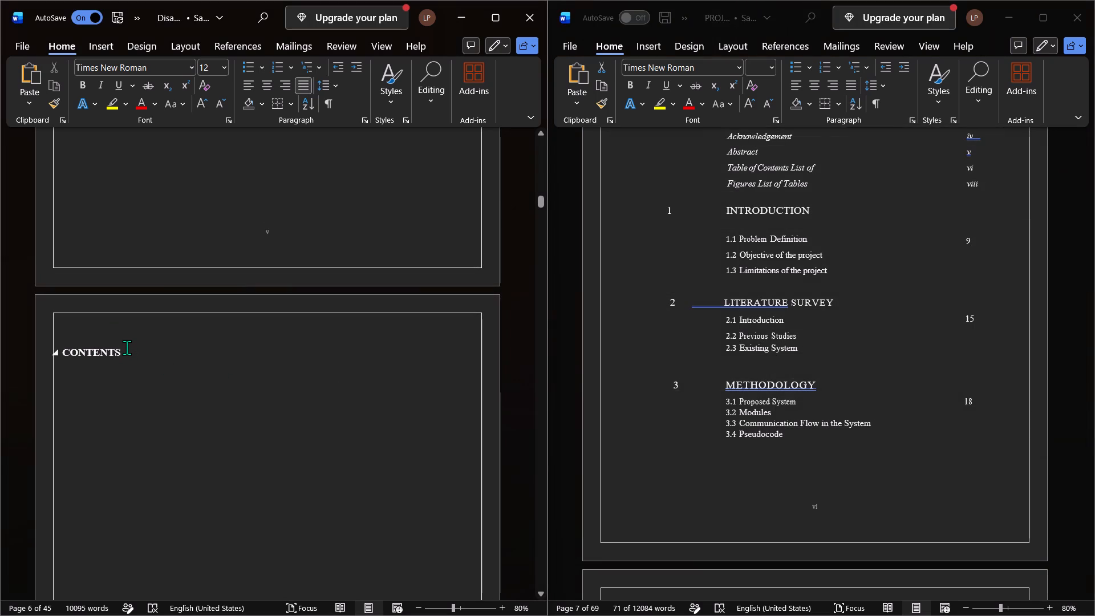
left_click_drag(127, 347, 64, 339)
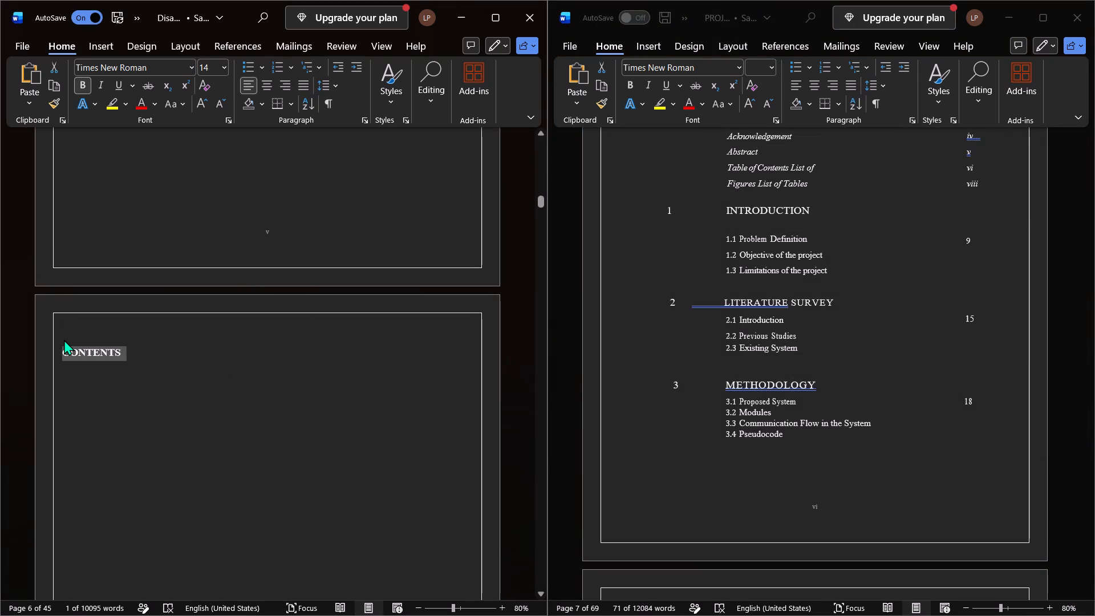
key("ctrl+v")
scroll(64, 339, "up", 1)
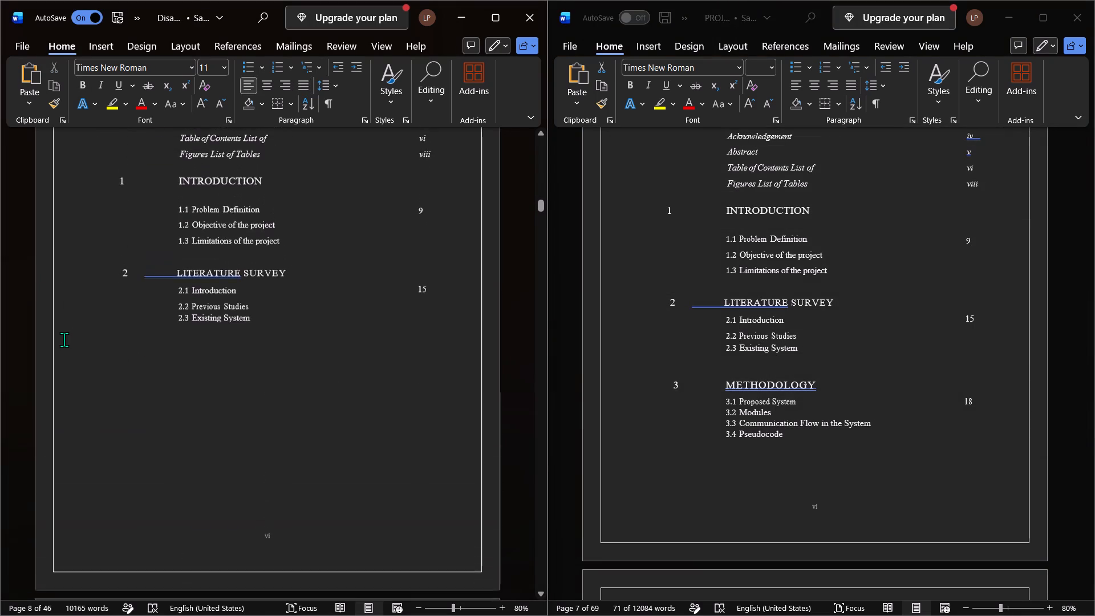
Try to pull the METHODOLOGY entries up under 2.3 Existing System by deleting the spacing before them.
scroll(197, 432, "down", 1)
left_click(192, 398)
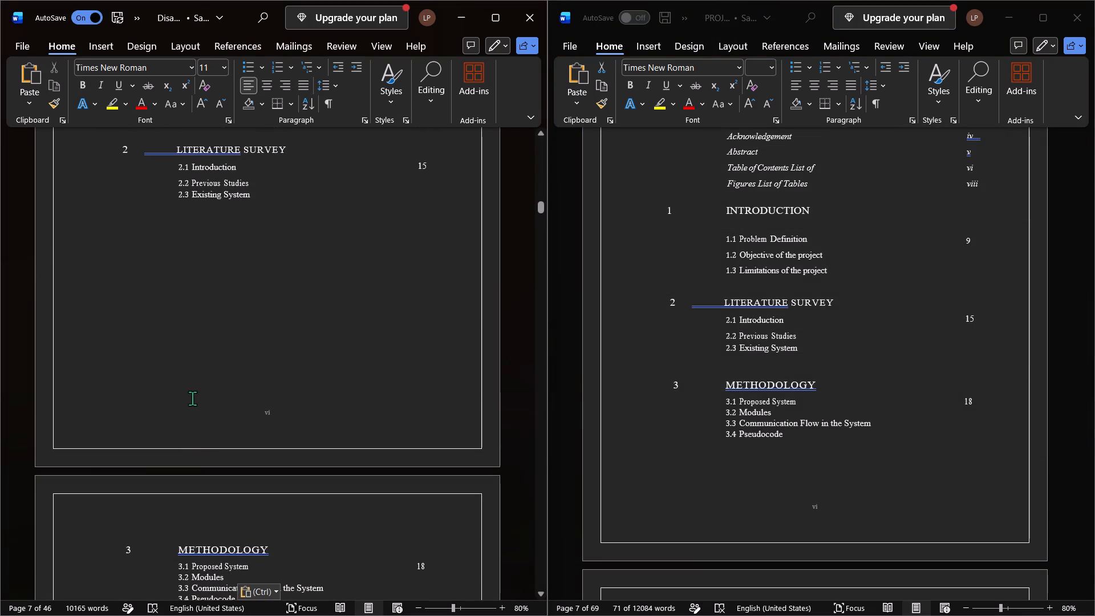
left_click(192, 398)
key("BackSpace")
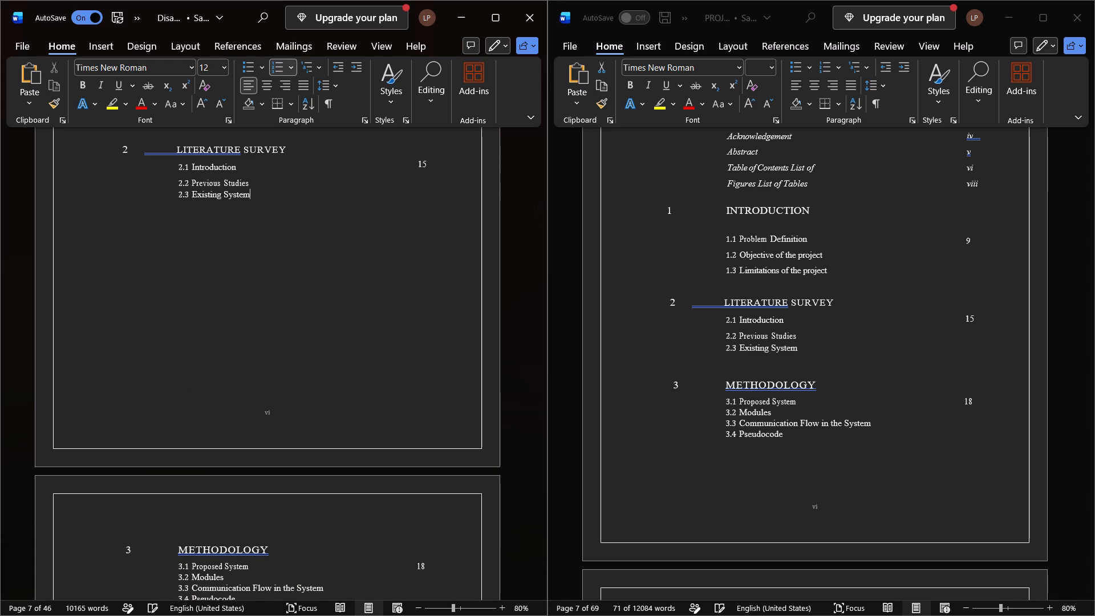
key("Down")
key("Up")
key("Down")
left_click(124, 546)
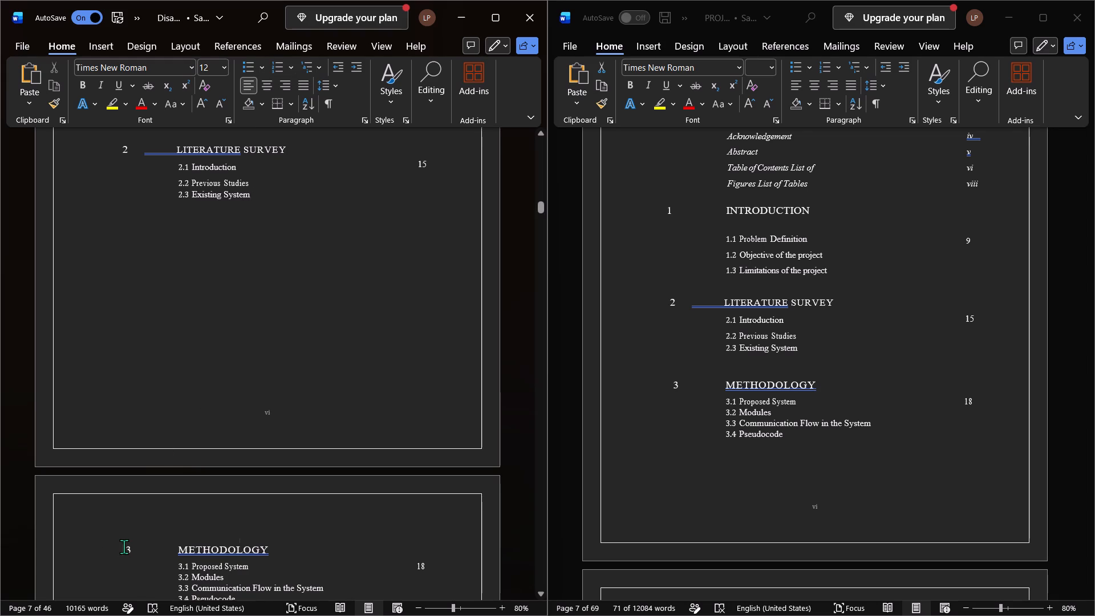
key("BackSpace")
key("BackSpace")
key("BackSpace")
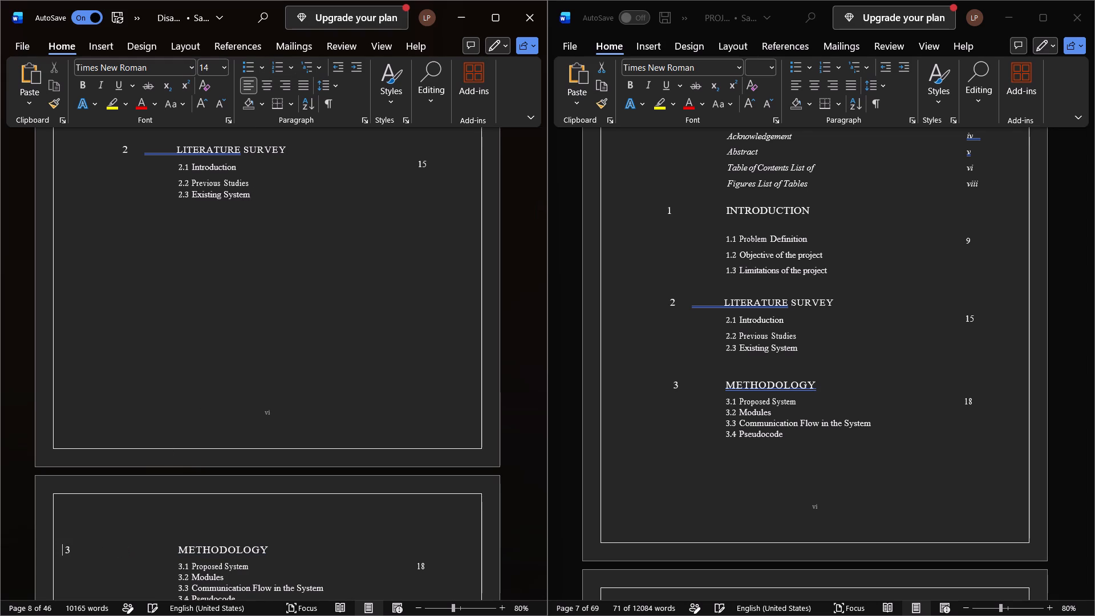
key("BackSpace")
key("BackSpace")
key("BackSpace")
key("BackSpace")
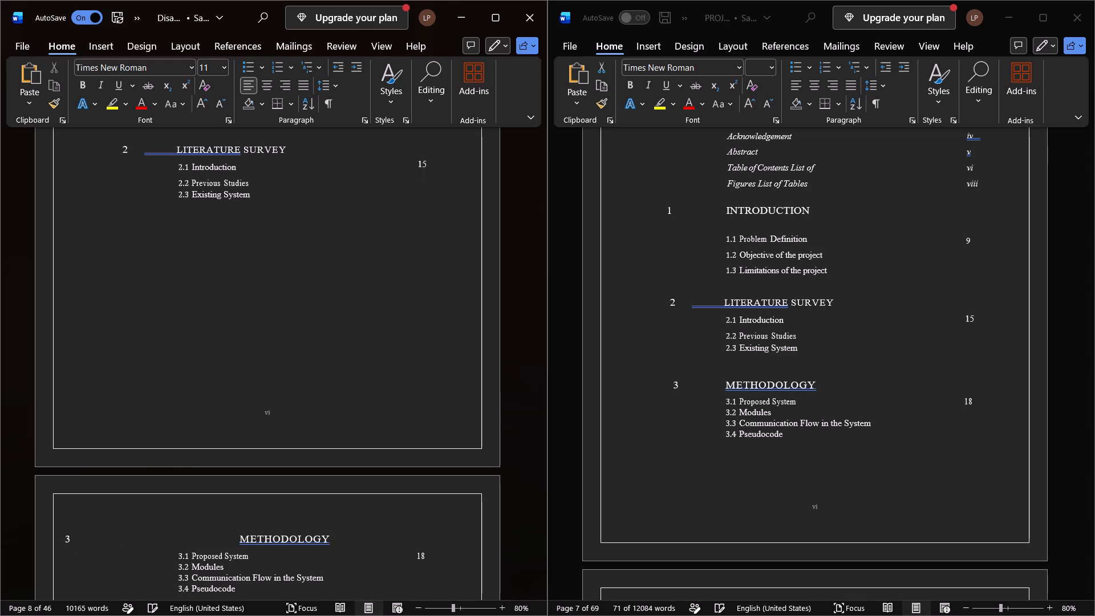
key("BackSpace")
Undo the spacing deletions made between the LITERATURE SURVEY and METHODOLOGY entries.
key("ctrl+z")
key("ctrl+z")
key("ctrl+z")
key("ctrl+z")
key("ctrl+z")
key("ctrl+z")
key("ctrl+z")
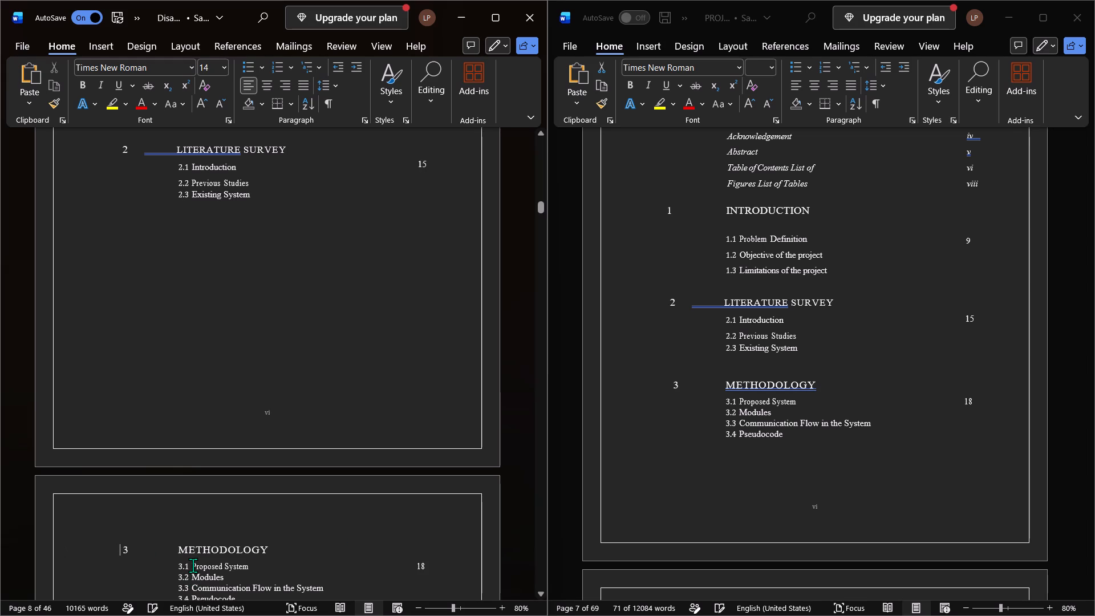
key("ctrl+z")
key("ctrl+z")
Insert nine blank lines before the pasted CONTENTS heading to move it onto the page after the abstract.
scroll(193, 565, "up", 3)
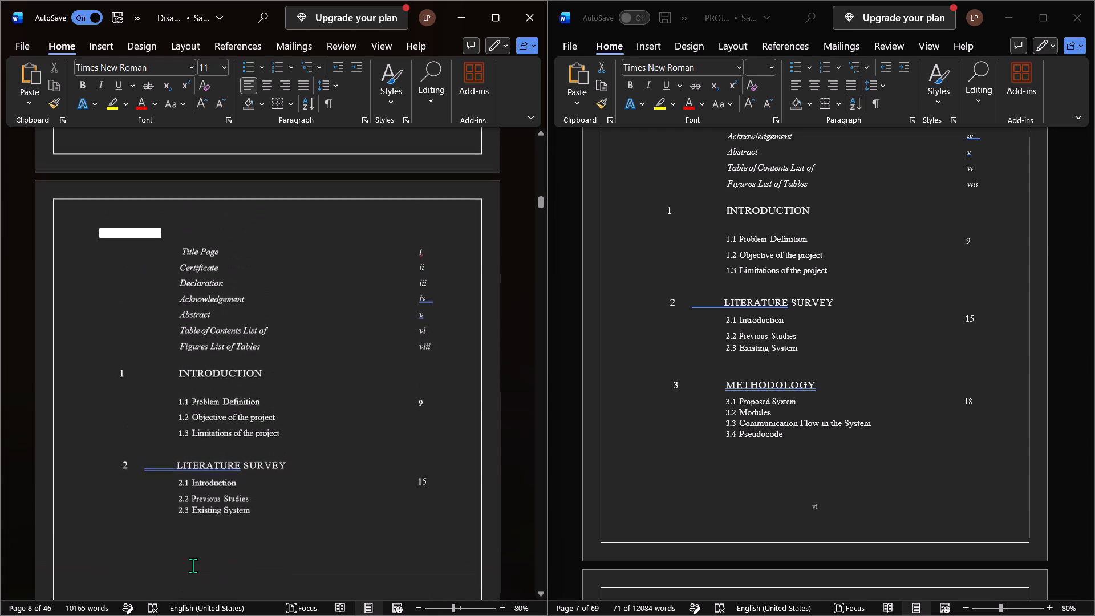
scroll(193, 565, "up", 3)
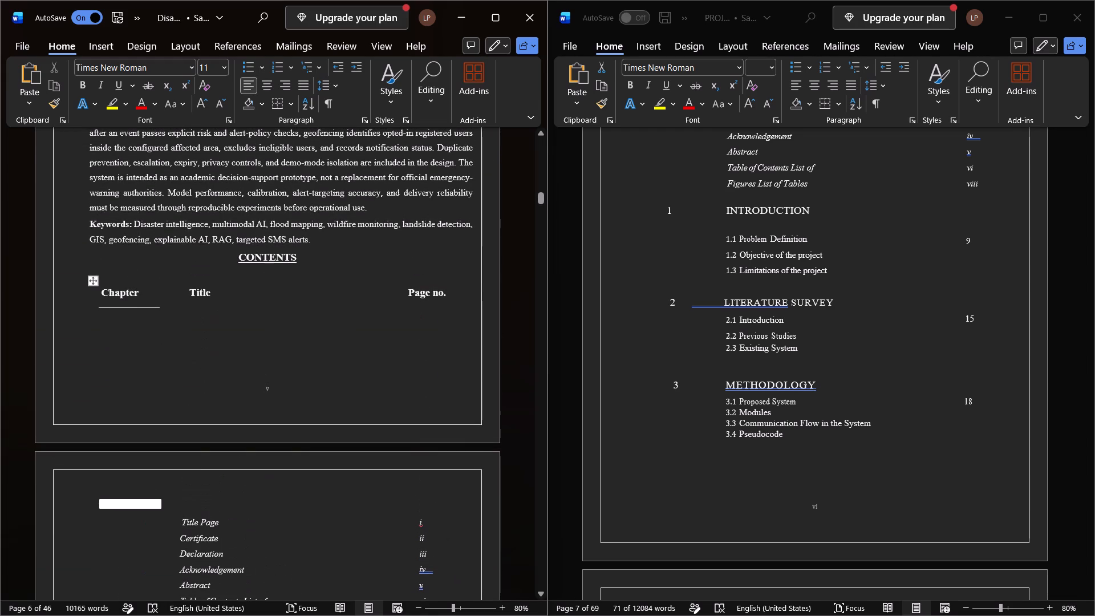
left_click(240, 261)
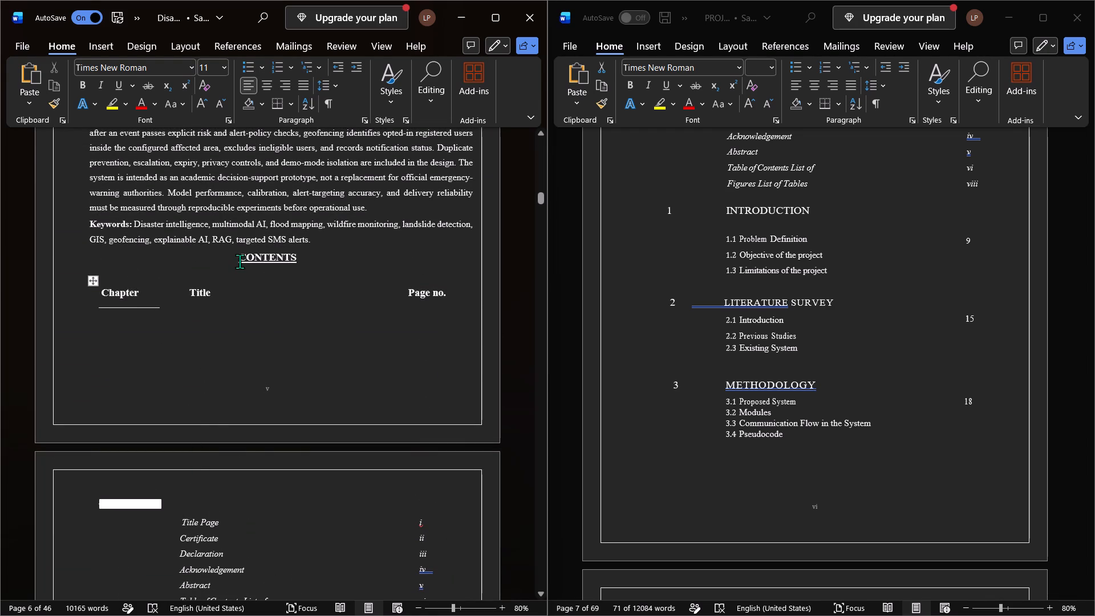
key("Return")
key("Return")
key("Return")
key("Return")
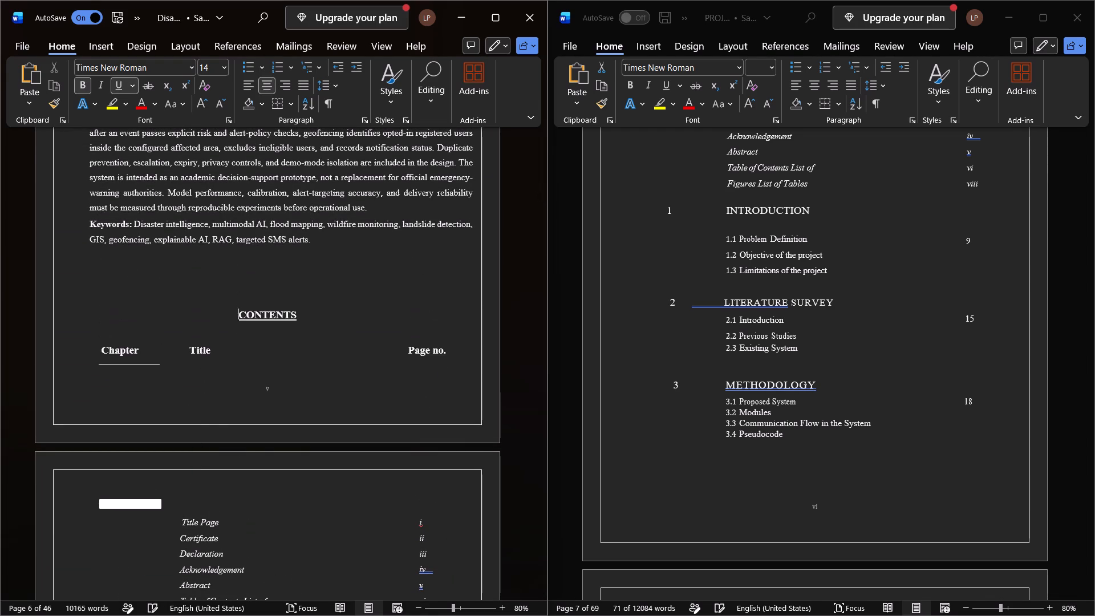
key("Return")
key("Return")
key("Return")
key("Return")
key("Return")
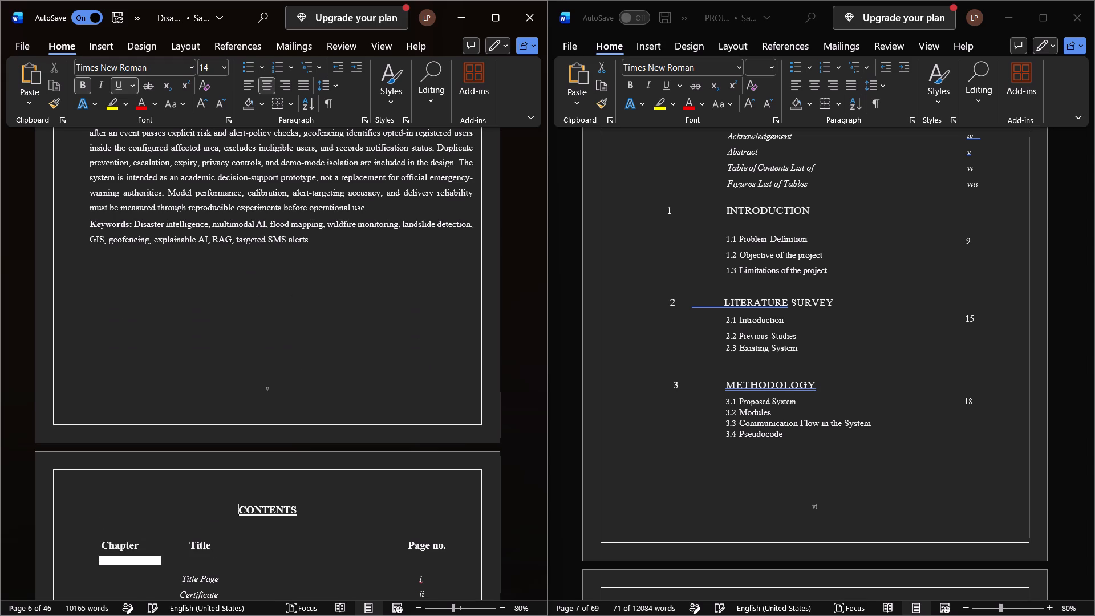
Copy the METHODOLOGY block with entries 3.1 to 3.4 from the next page and paste it below 2.3 Existing System.
scroll(240, 261, "down", 4)
scroll(294, 281, "down", 2)
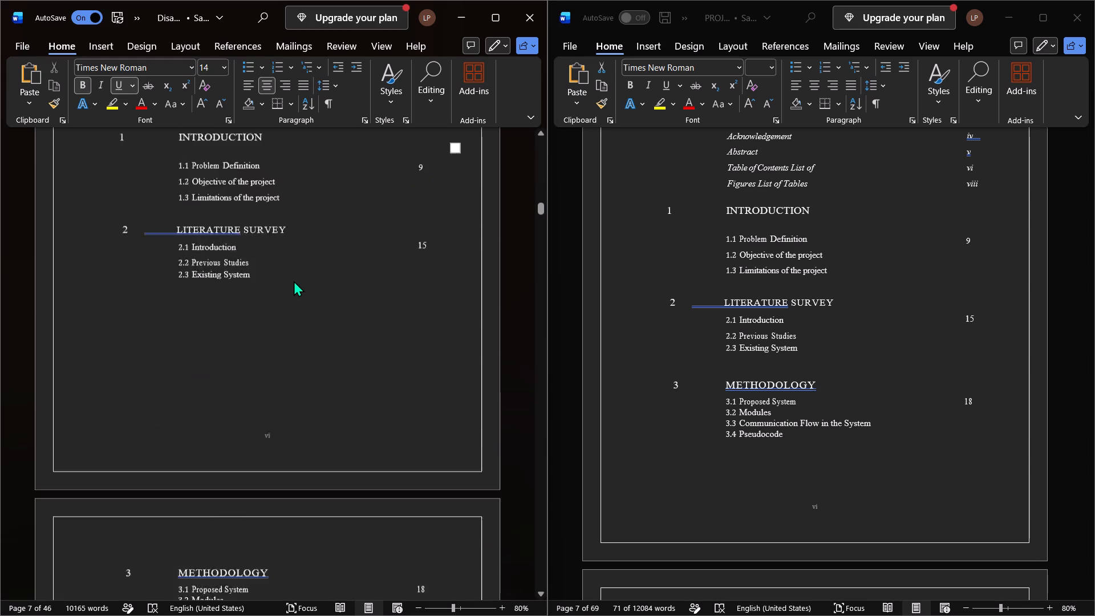
scroll(294, 281, "down", 1)
scroll(290, 499, "down", 3)
scroll(290, 499, "up", 2)
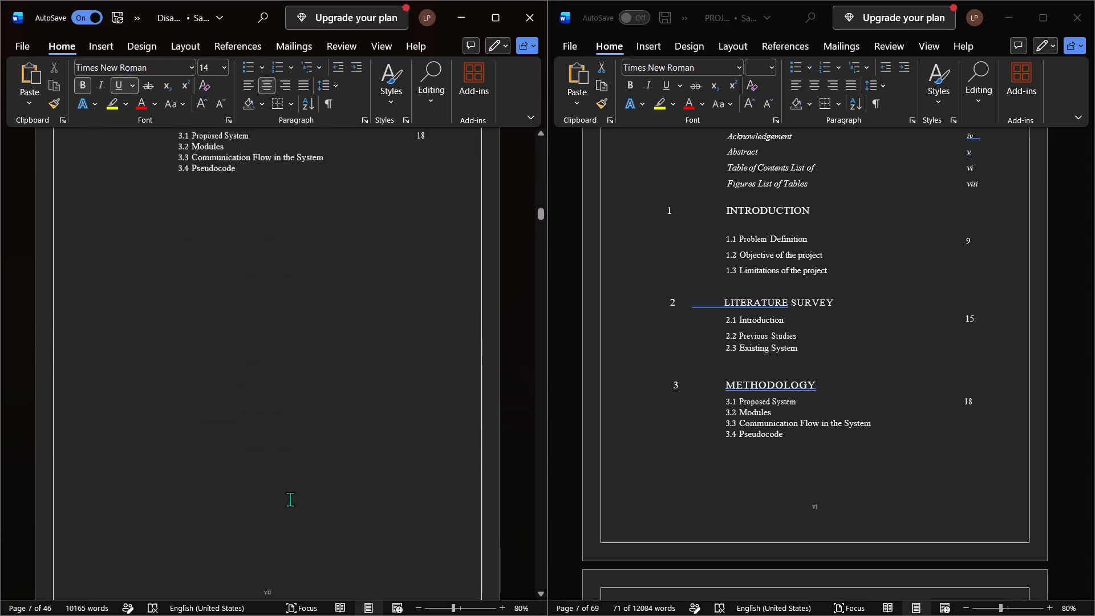
scroll(290, 499, "up", 1)
left_click_drag(244, 405, 190, 384)
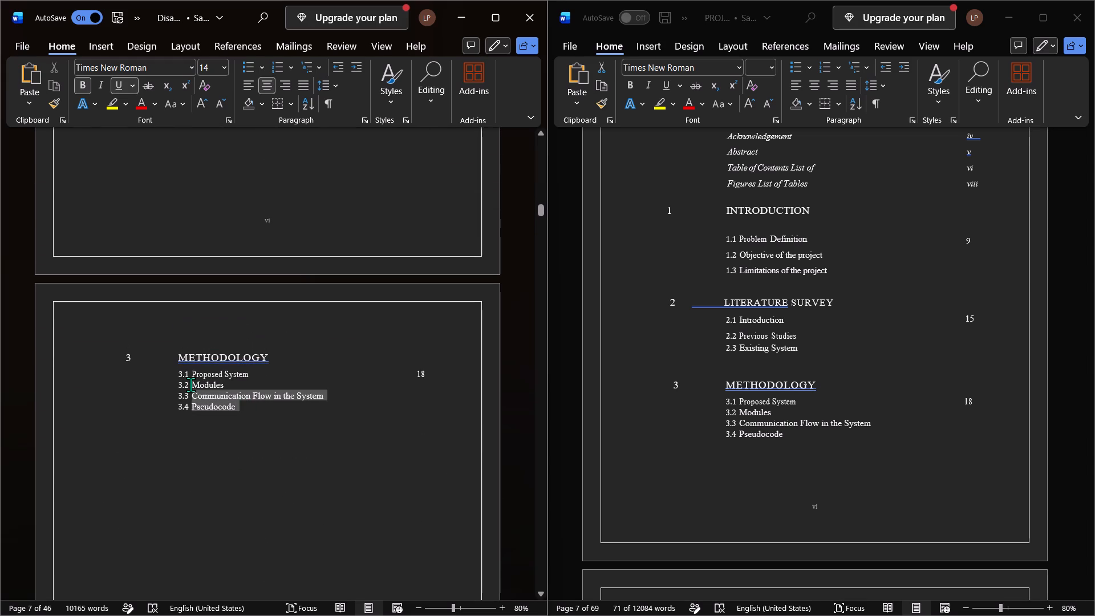
left_click_drag(190, 384, 124, 351)
key("ctrl+c")
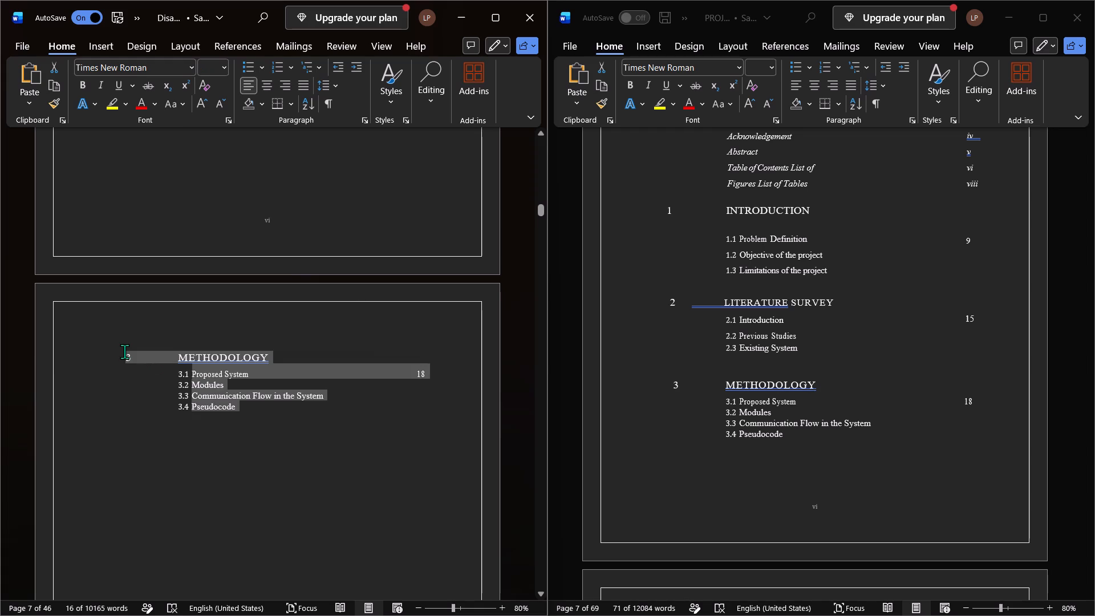
scroll(124, 351, "up", 1)
left_click(210, 247)
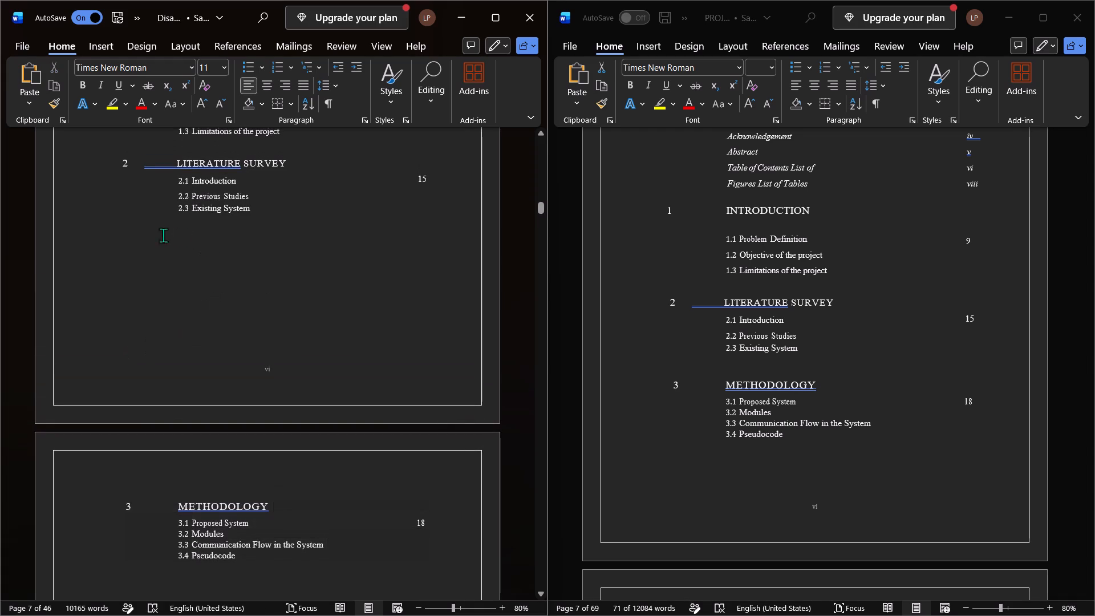
left_click(157, 234)
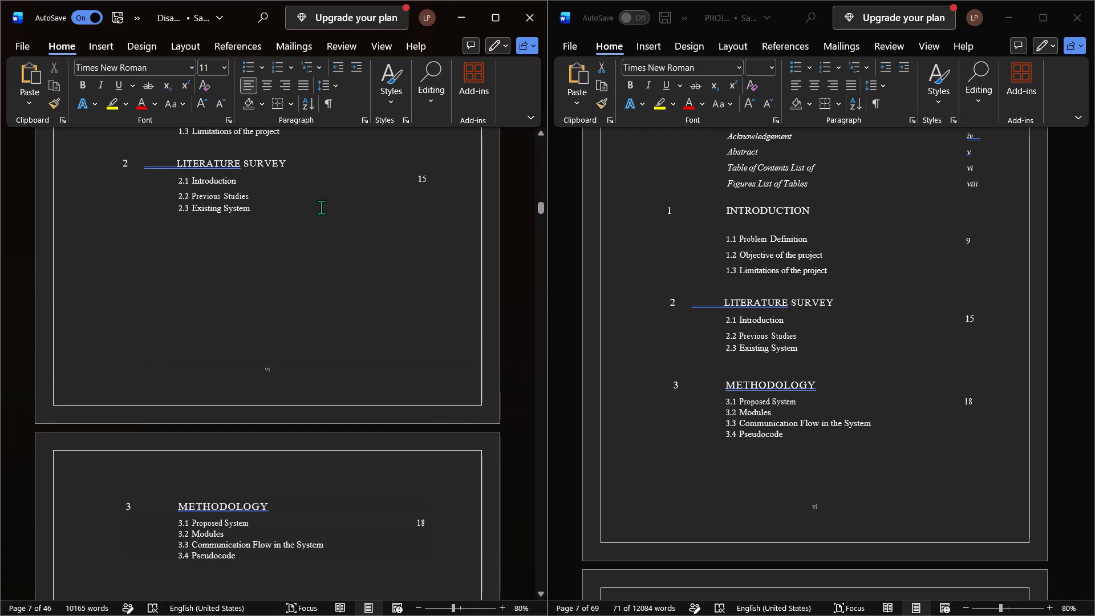
left_click(321, 207)
key("Return")
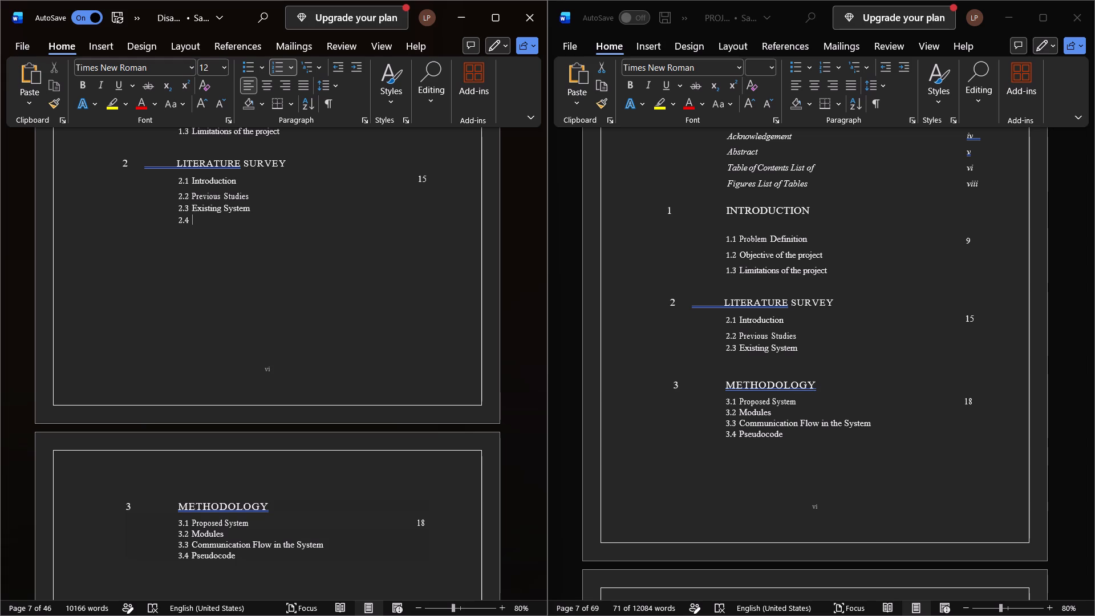
key("BackSpace")
key("BackSpace")
key("Return")
key("ctrl+BackSpace")
key("ctrl+v")
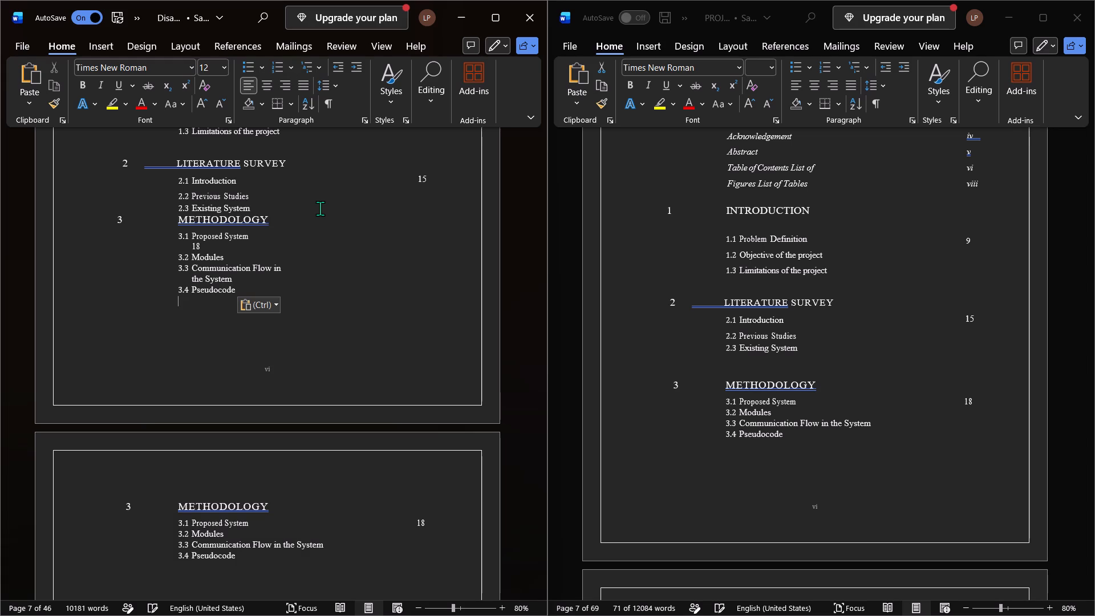
Insert two blank unnumbered lines between 2.3 Existing System and the pasted METHODOLOGY heading.
left_click(272, 208)
key("Return")
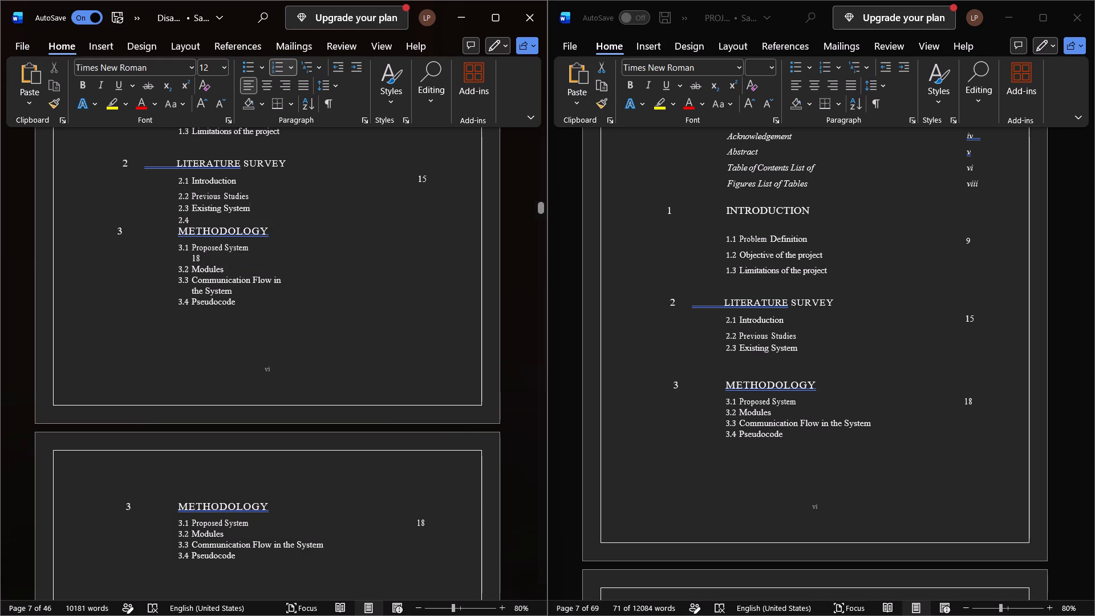
key("BackSpace")
key("BackSpace")
key("BackSpace")
key("Return")
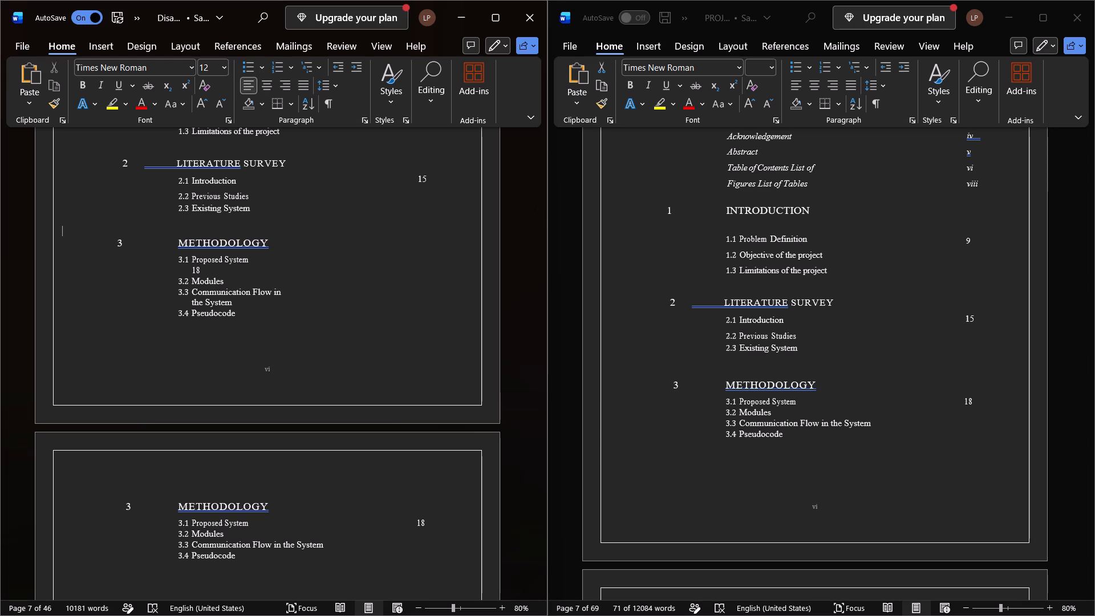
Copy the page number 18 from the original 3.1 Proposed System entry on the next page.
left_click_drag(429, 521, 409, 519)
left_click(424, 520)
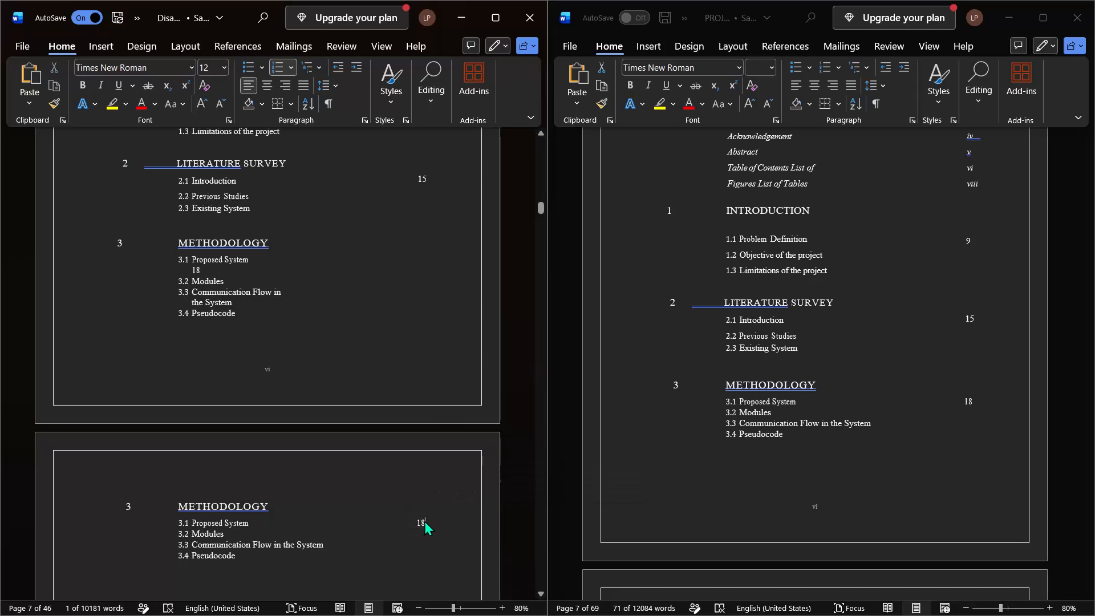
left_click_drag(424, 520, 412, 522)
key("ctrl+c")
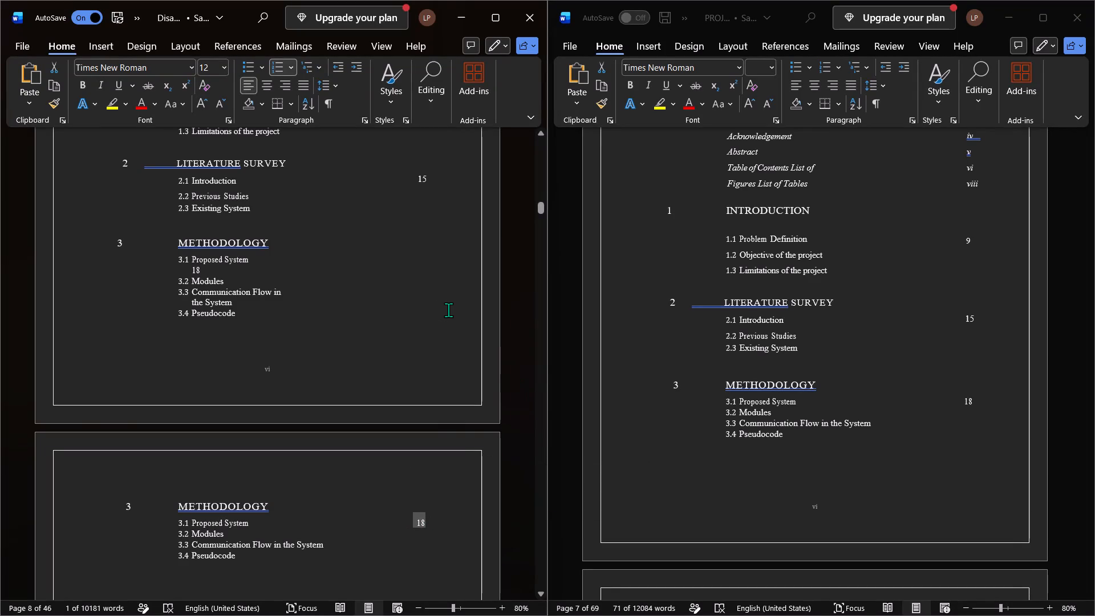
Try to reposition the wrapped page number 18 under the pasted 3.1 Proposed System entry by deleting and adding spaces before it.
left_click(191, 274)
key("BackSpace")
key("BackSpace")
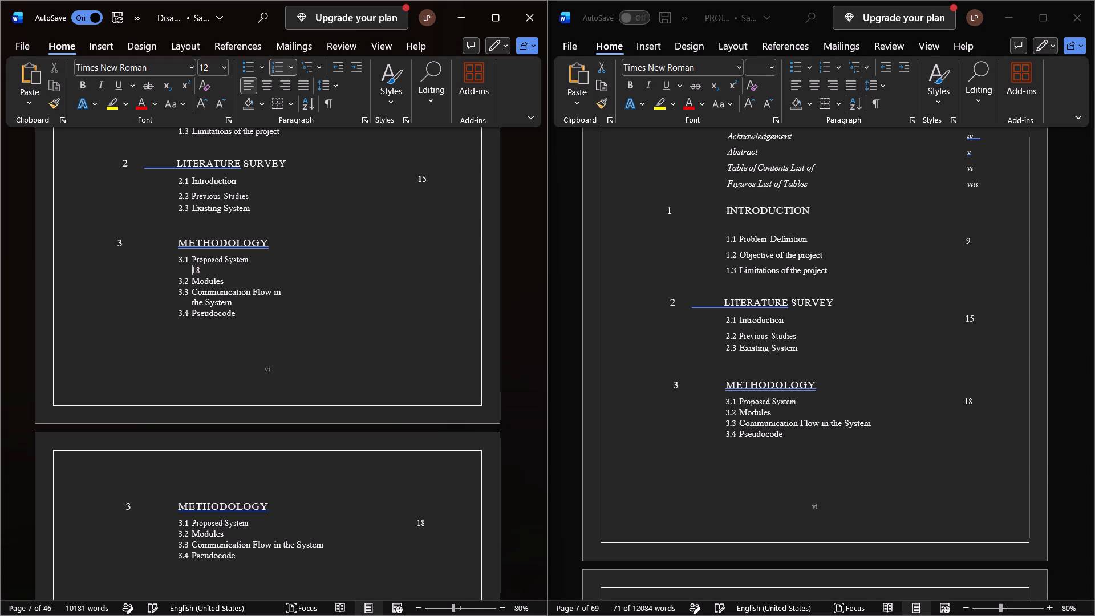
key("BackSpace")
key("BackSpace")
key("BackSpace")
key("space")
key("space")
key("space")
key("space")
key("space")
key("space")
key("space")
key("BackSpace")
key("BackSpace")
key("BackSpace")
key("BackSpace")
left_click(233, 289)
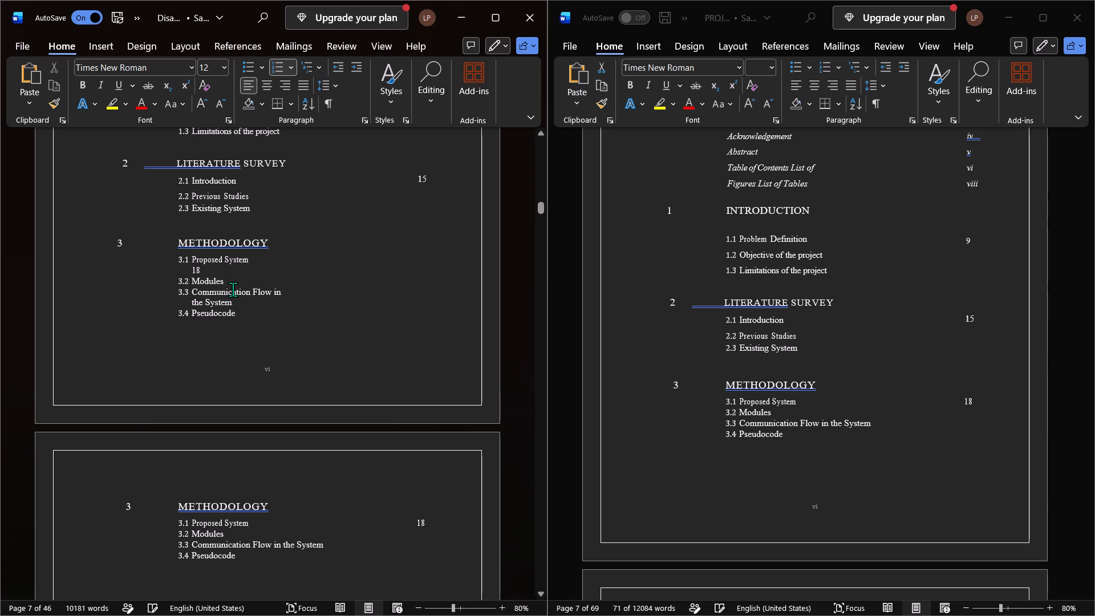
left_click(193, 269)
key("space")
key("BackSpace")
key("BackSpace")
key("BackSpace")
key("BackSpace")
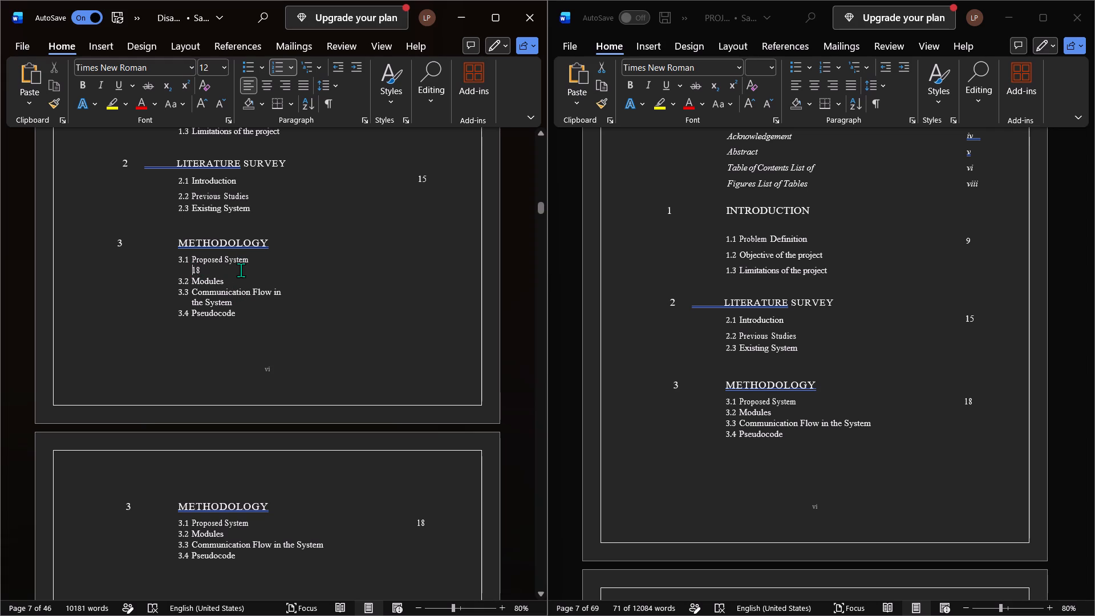
Delete the wrapped page number 18 and its leading gap from the pasted 3.1 Proposed System entry.
left_click_drag(241, 270, 258, 260)
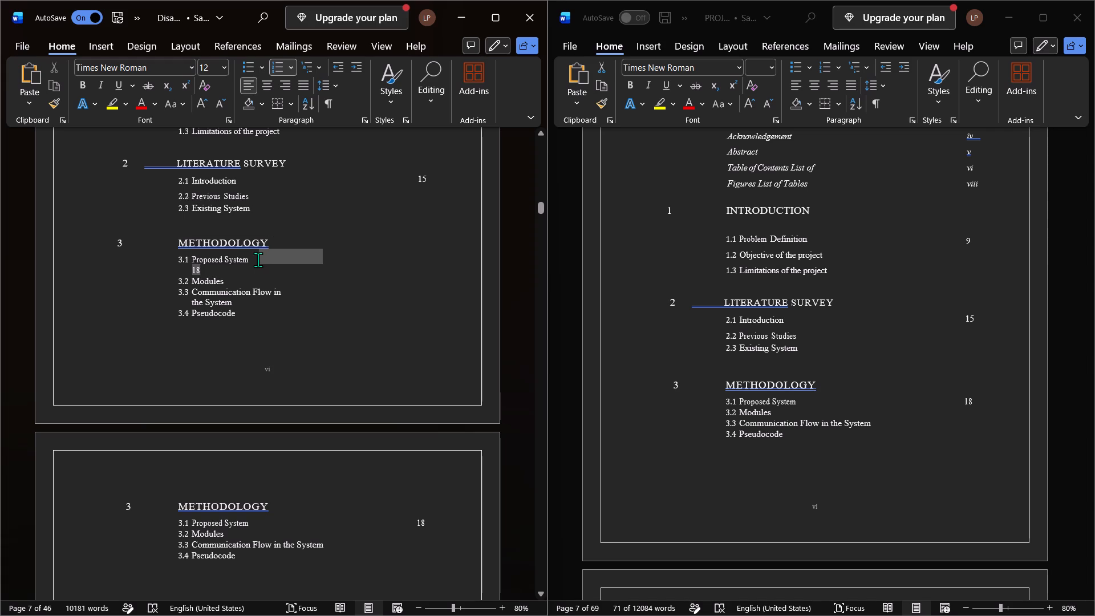
left_click_drag(258, 260, 251, 263)
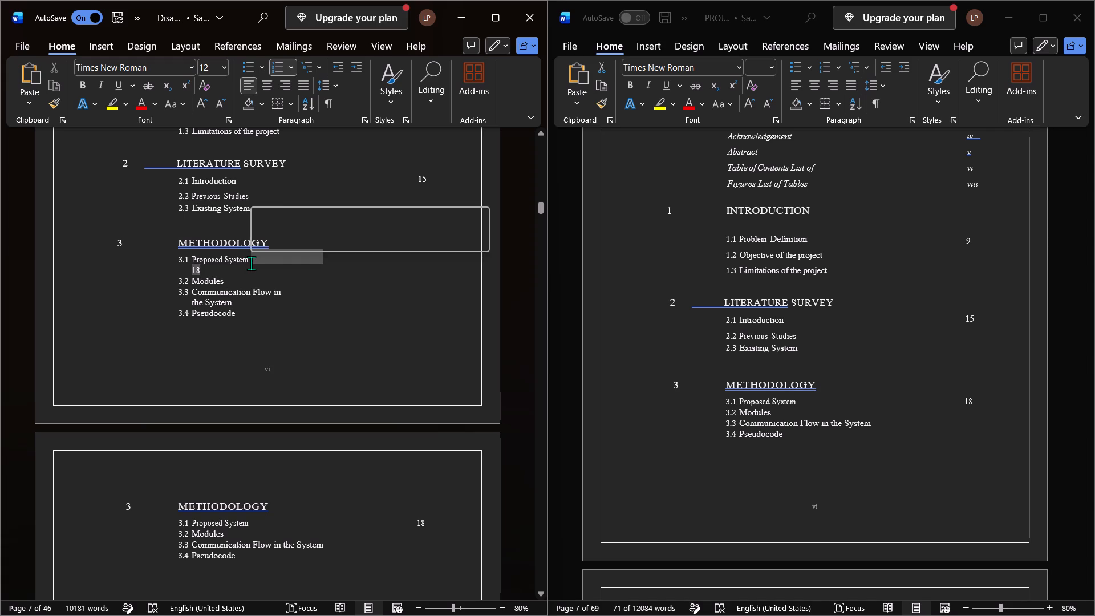
key("BackSpace")
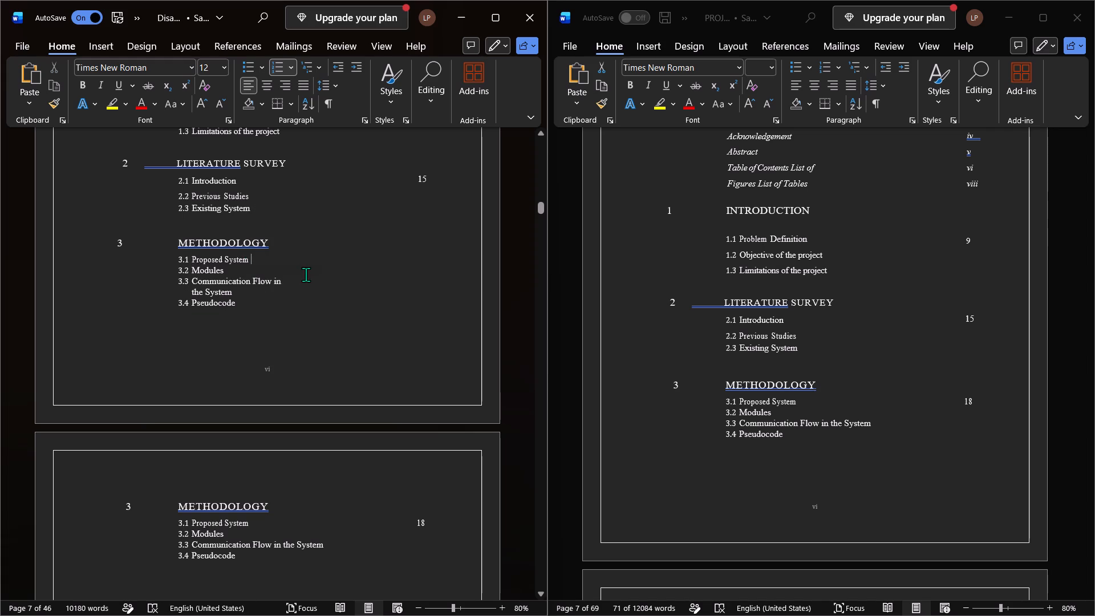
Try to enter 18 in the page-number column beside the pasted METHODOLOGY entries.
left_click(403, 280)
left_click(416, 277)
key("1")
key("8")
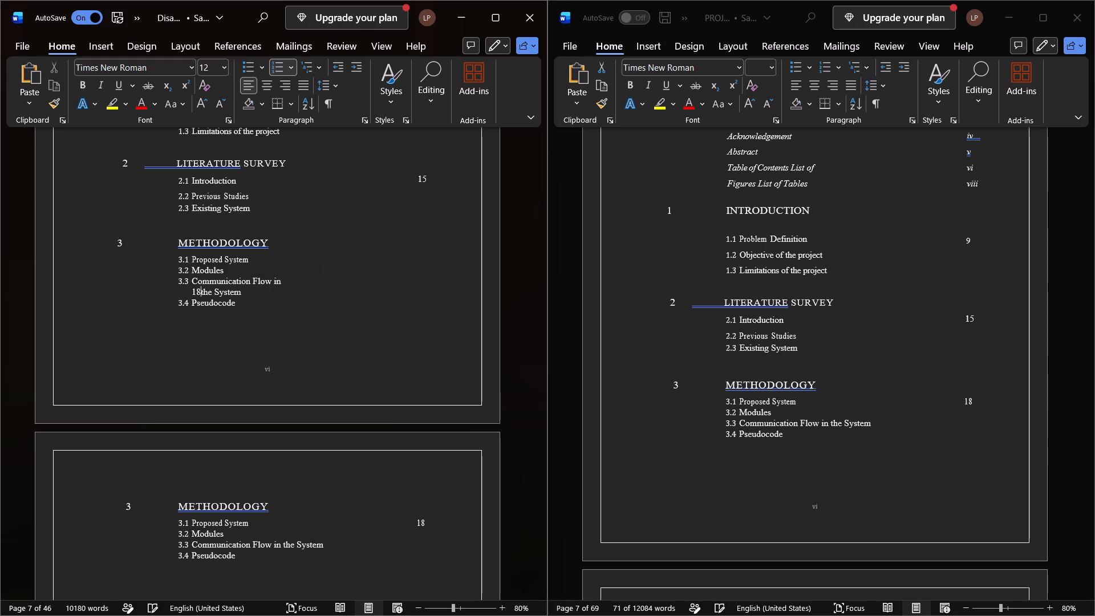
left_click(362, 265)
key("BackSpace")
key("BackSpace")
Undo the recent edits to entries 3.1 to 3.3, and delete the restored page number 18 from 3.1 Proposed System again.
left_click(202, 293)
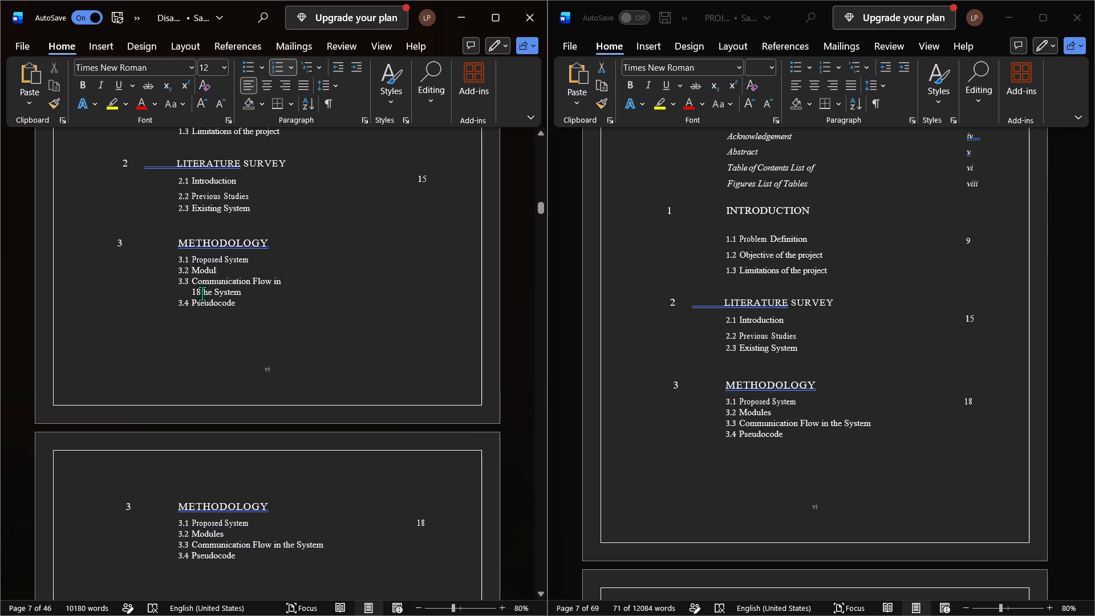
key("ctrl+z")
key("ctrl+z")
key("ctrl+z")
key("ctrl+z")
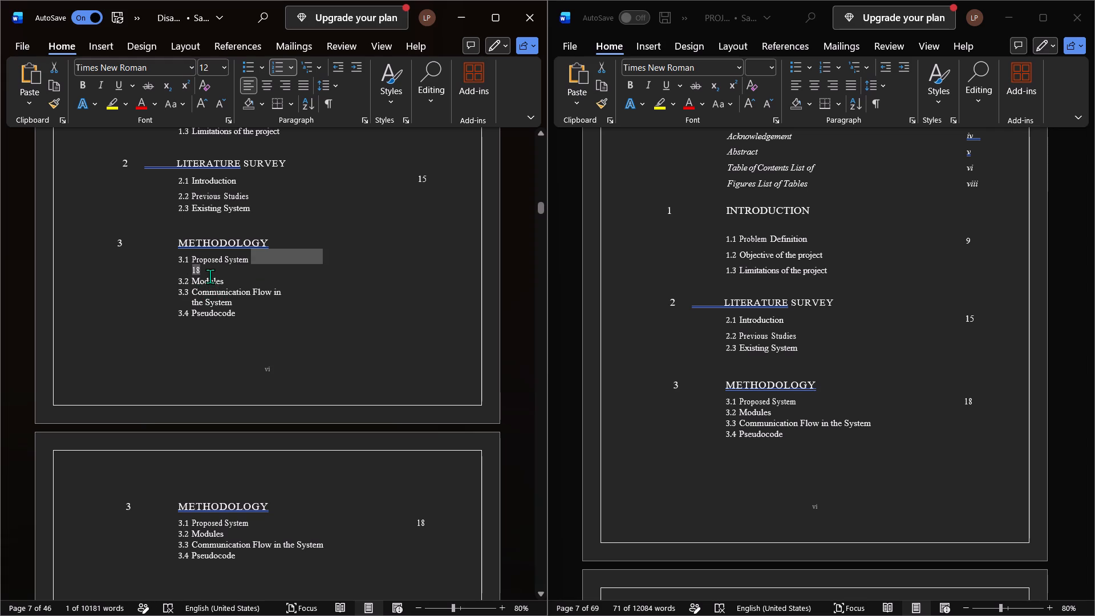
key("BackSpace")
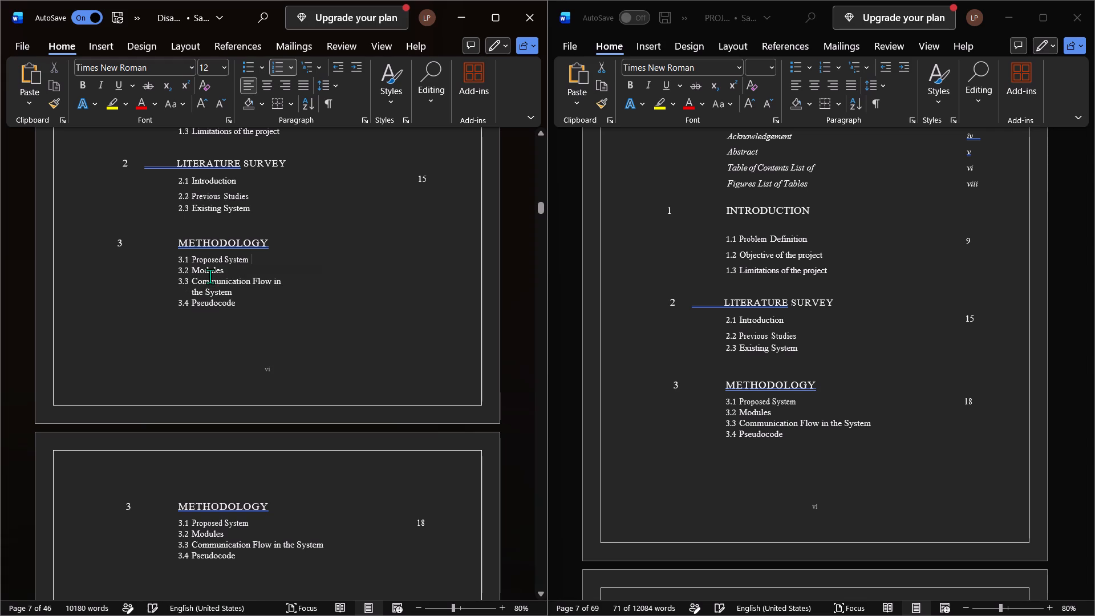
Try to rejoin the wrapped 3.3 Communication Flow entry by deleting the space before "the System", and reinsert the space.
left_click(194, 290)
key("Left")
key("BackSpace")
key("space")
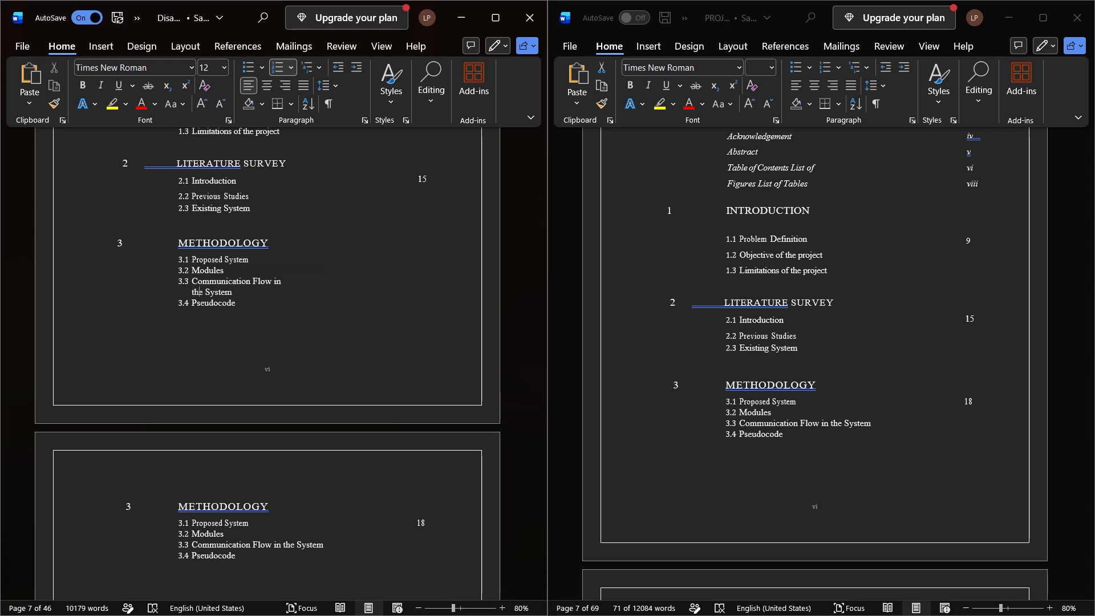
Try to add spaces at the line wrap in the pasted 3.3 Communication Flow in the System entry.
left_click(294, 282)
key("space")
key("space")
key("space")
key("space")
Copy the METHODOLOGY block, from chapter number 3 through 3.4 Pseudocode, from the template over the report's page vi METHODOLOGY block.
left_click(670, 382)
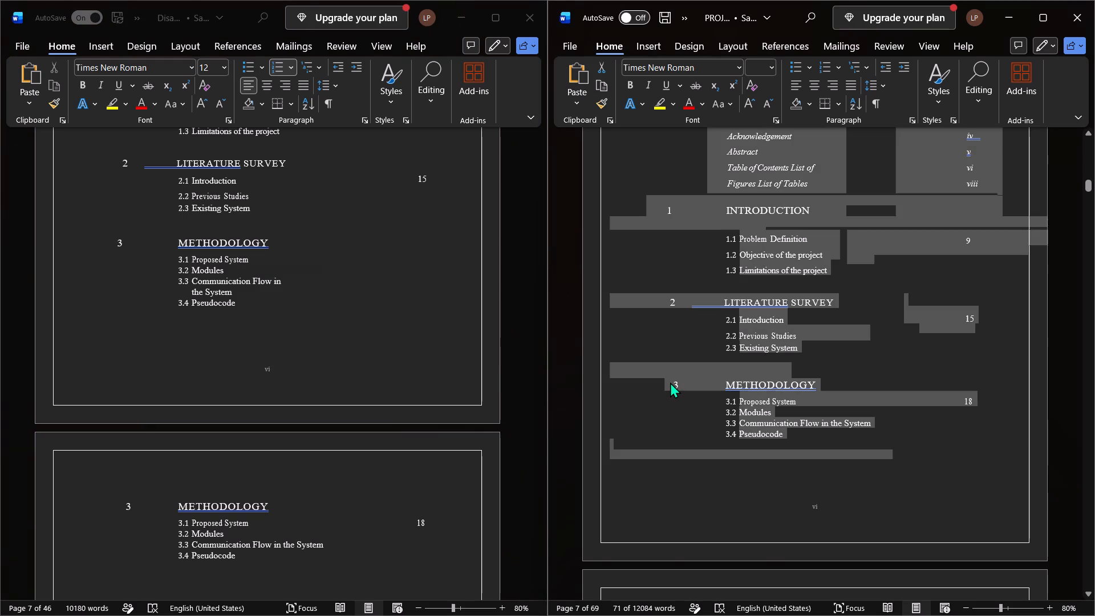
left_click(674, 382)
left_click(674, 382)
left_click_drag(674, 382, 820, 394)
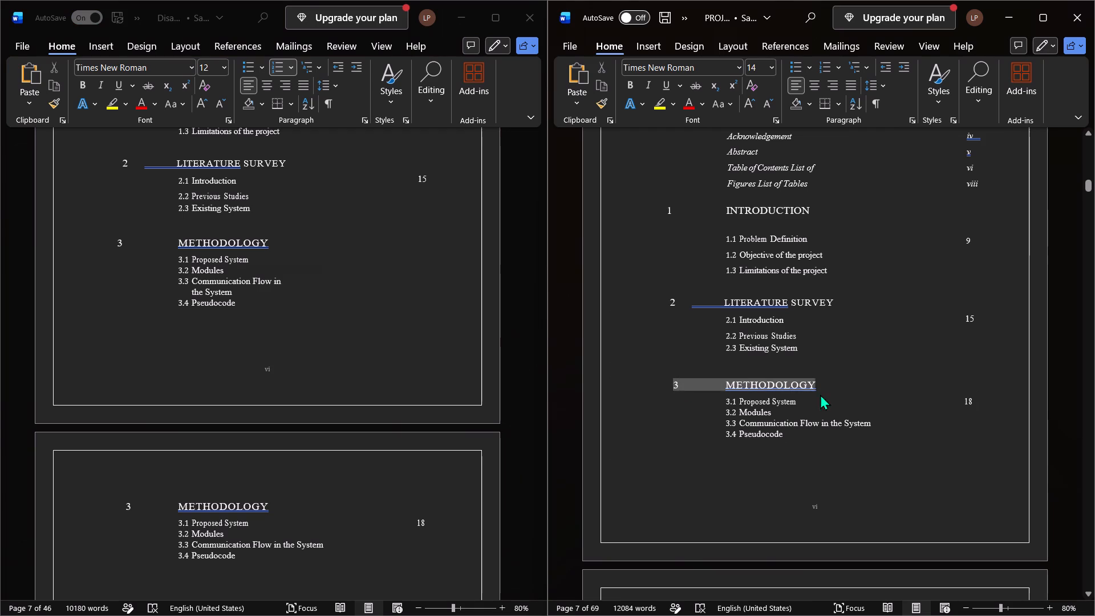
left_click_drag(820, 394, 918, 443)
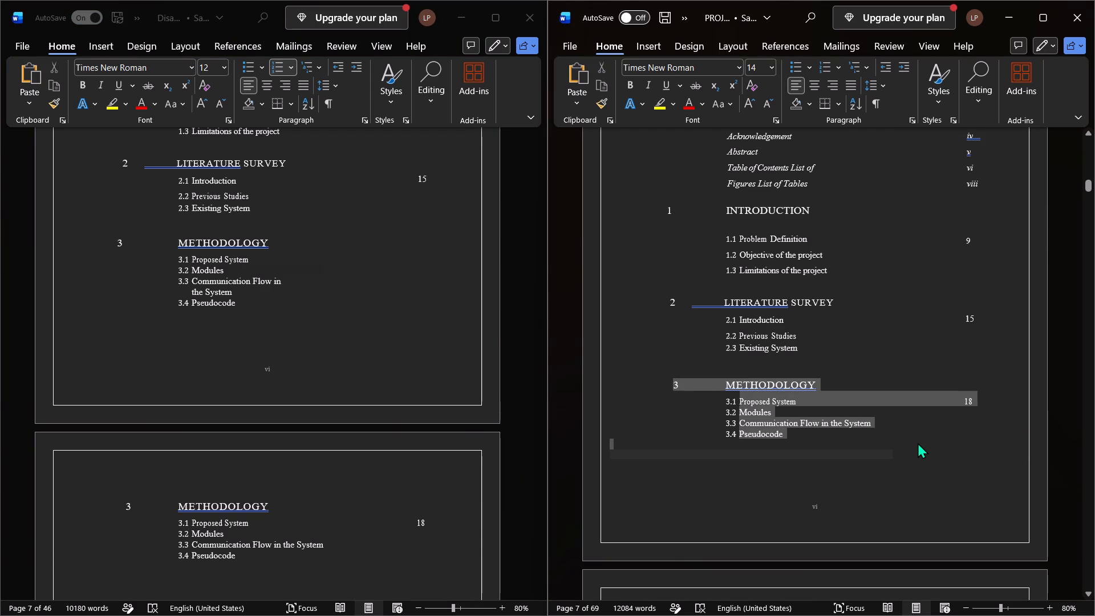
left_click_drag(918, 443, 916, 440)
key("ctrl+c")
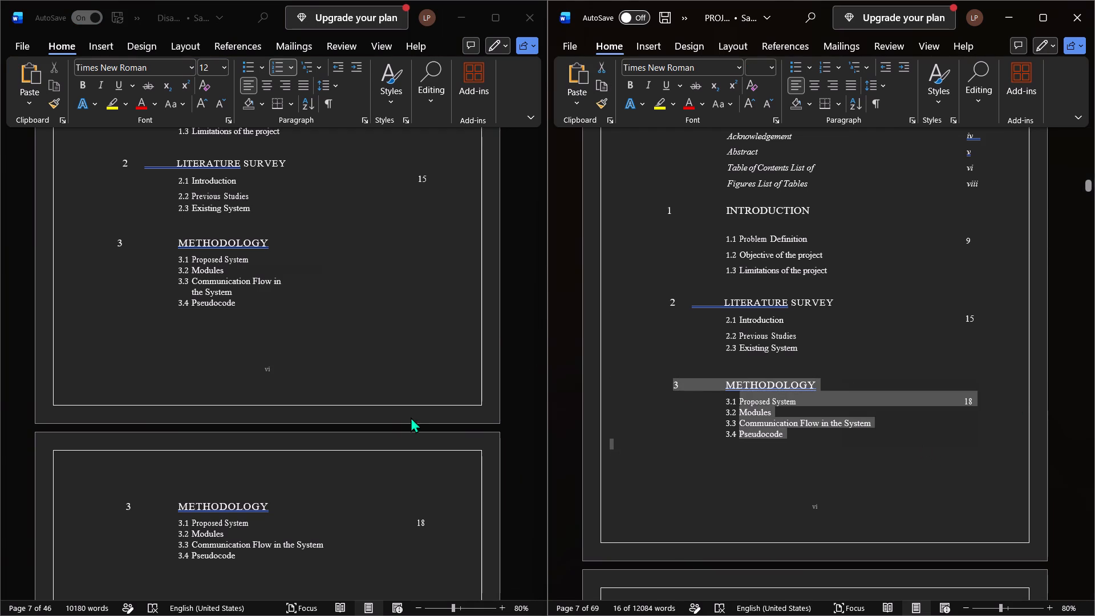
left_click(111, 244)
left_click_drag(115, 243, 284, 308)
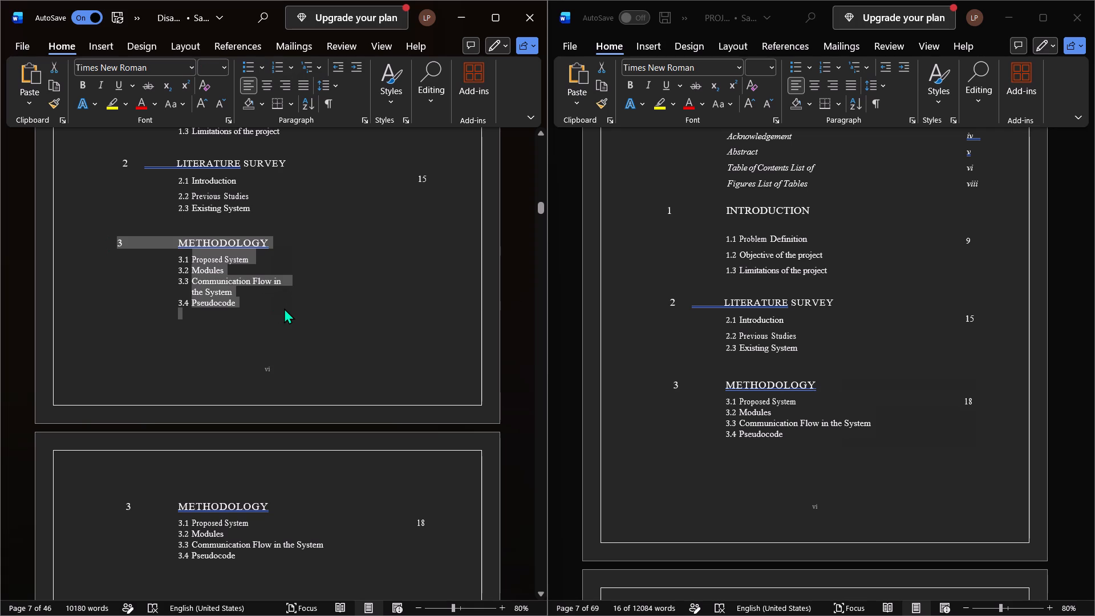
key("ctrl+v")
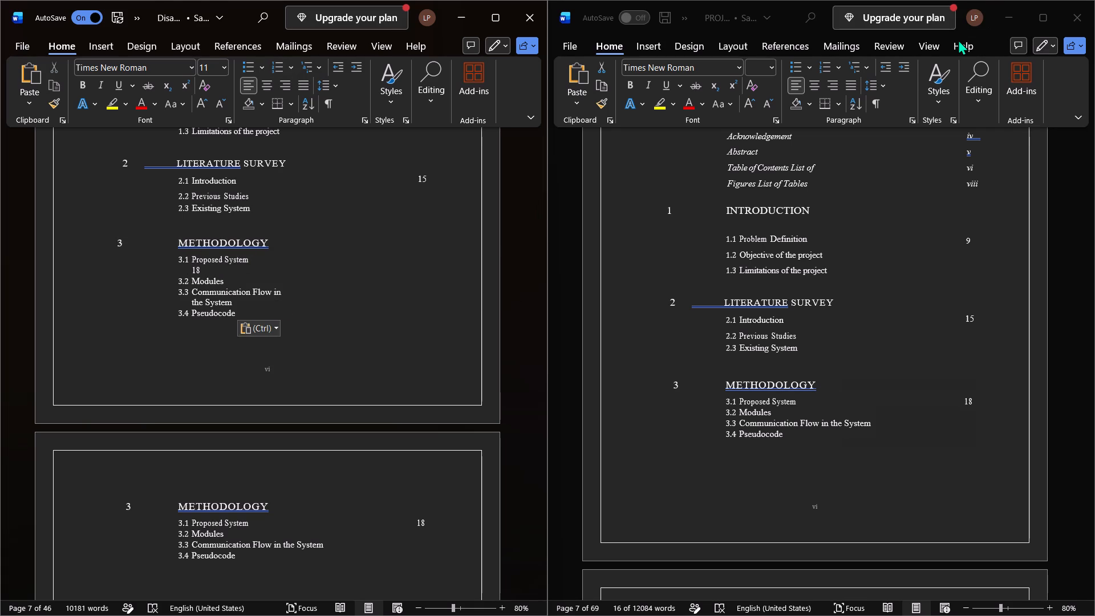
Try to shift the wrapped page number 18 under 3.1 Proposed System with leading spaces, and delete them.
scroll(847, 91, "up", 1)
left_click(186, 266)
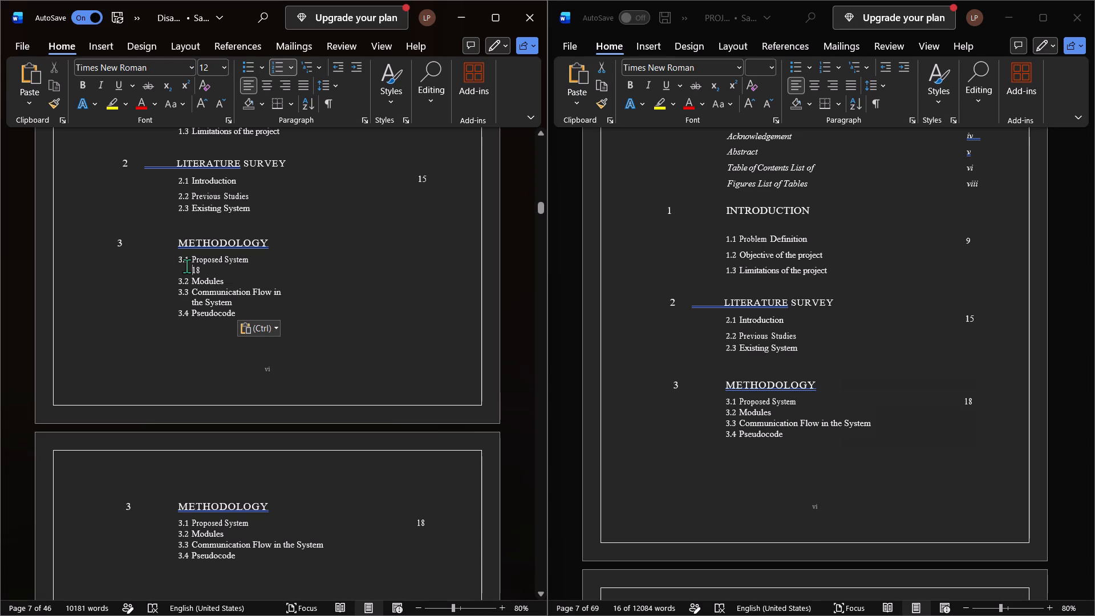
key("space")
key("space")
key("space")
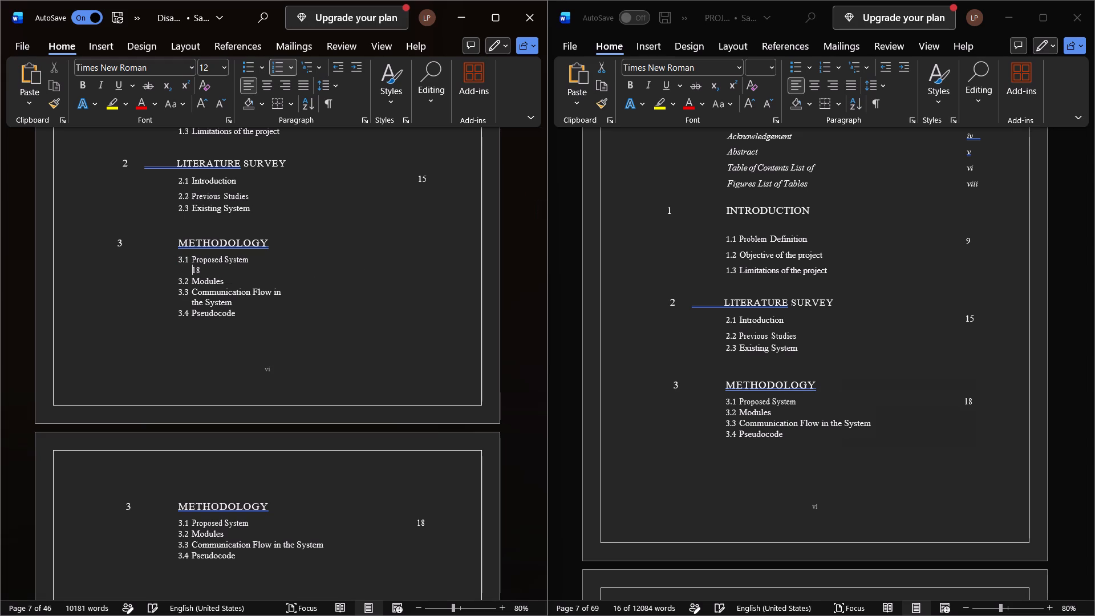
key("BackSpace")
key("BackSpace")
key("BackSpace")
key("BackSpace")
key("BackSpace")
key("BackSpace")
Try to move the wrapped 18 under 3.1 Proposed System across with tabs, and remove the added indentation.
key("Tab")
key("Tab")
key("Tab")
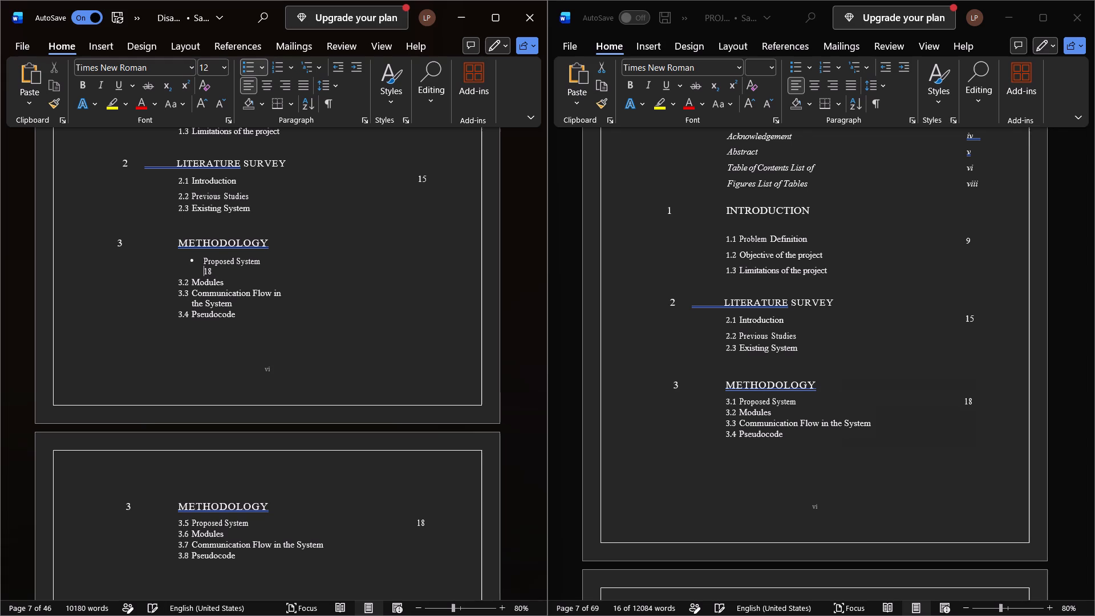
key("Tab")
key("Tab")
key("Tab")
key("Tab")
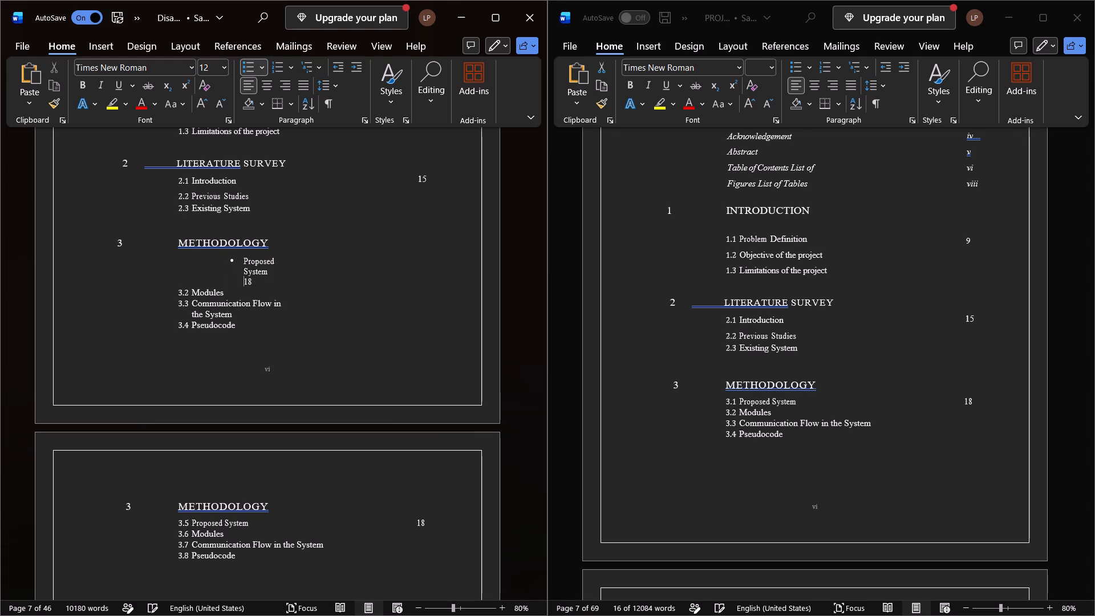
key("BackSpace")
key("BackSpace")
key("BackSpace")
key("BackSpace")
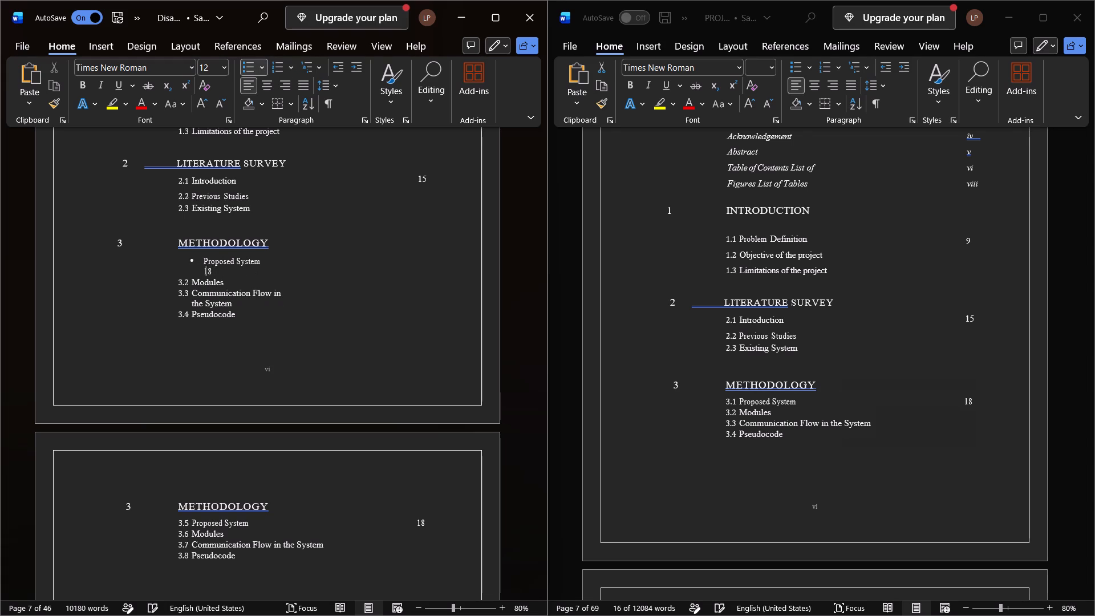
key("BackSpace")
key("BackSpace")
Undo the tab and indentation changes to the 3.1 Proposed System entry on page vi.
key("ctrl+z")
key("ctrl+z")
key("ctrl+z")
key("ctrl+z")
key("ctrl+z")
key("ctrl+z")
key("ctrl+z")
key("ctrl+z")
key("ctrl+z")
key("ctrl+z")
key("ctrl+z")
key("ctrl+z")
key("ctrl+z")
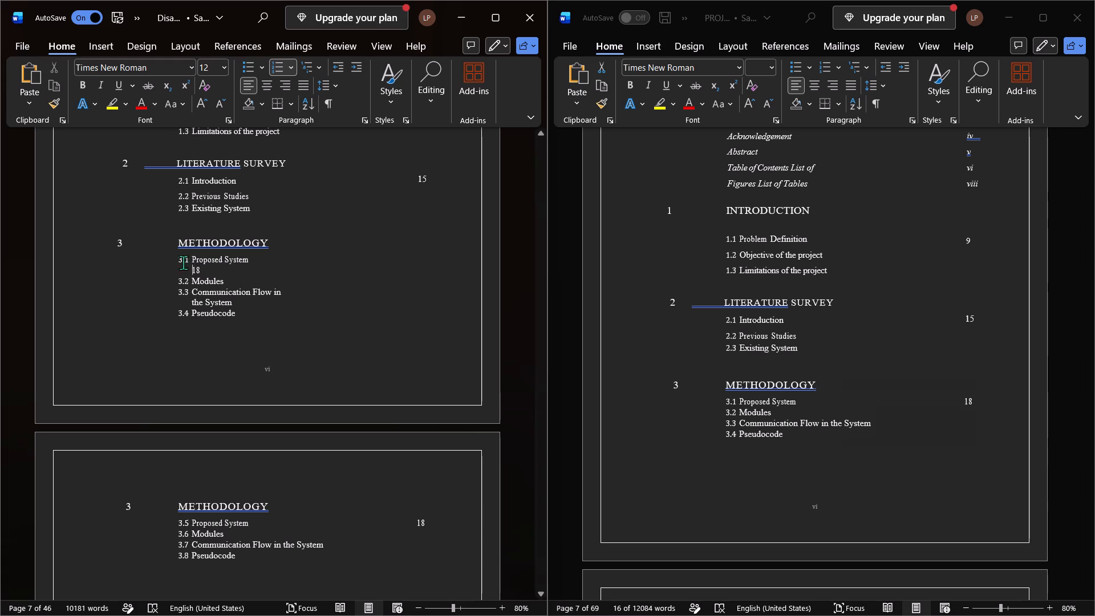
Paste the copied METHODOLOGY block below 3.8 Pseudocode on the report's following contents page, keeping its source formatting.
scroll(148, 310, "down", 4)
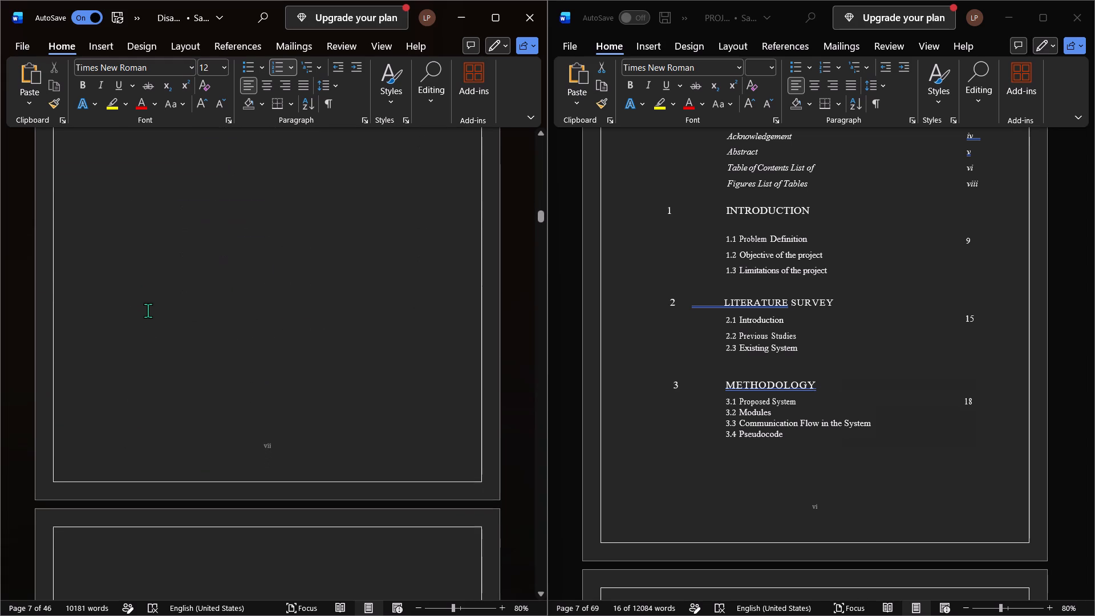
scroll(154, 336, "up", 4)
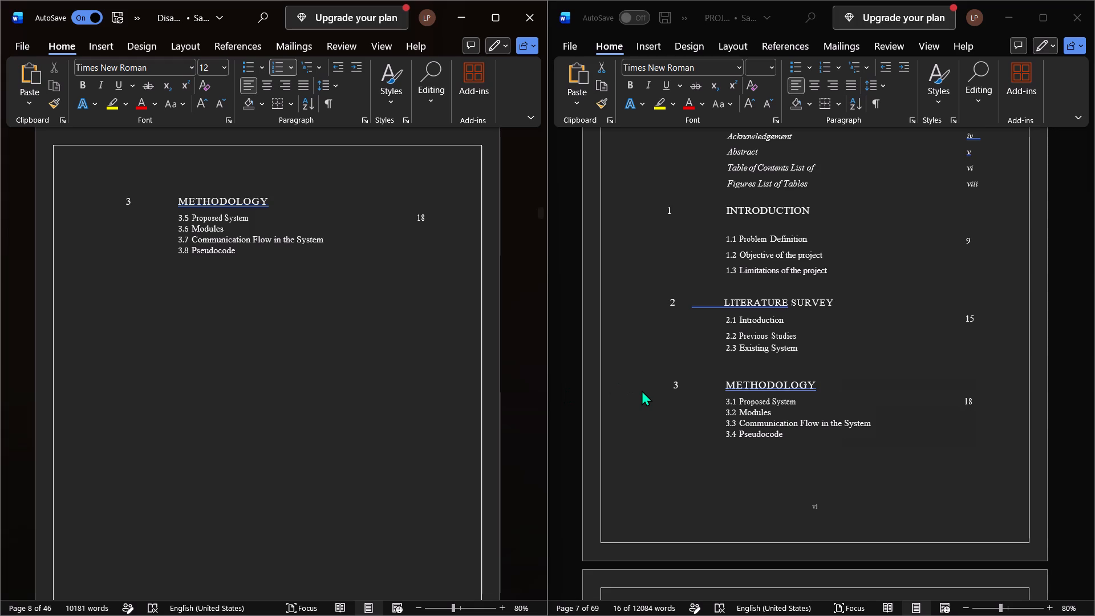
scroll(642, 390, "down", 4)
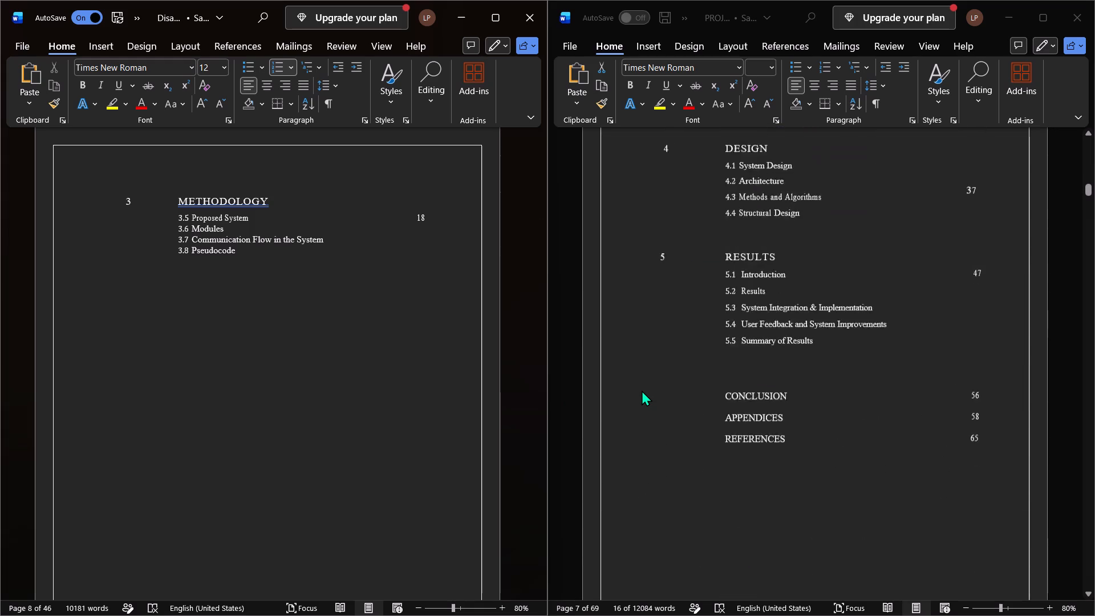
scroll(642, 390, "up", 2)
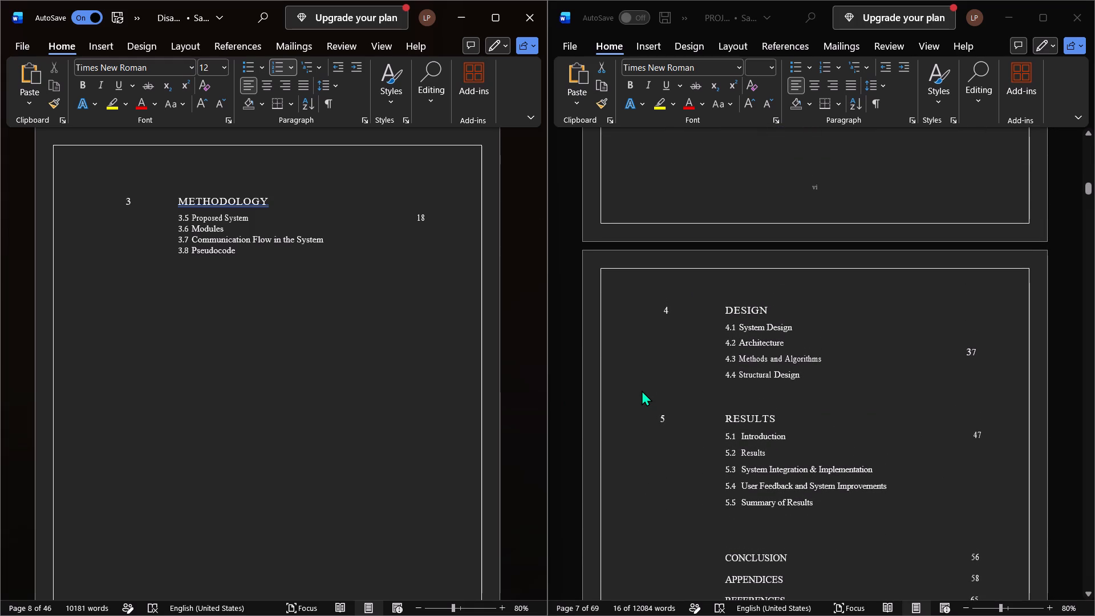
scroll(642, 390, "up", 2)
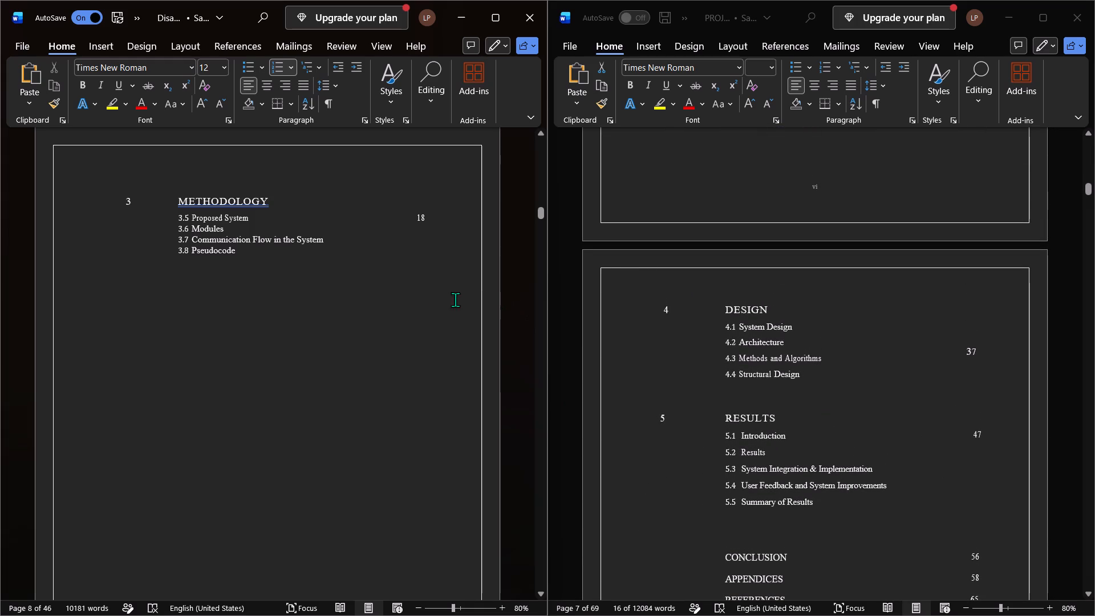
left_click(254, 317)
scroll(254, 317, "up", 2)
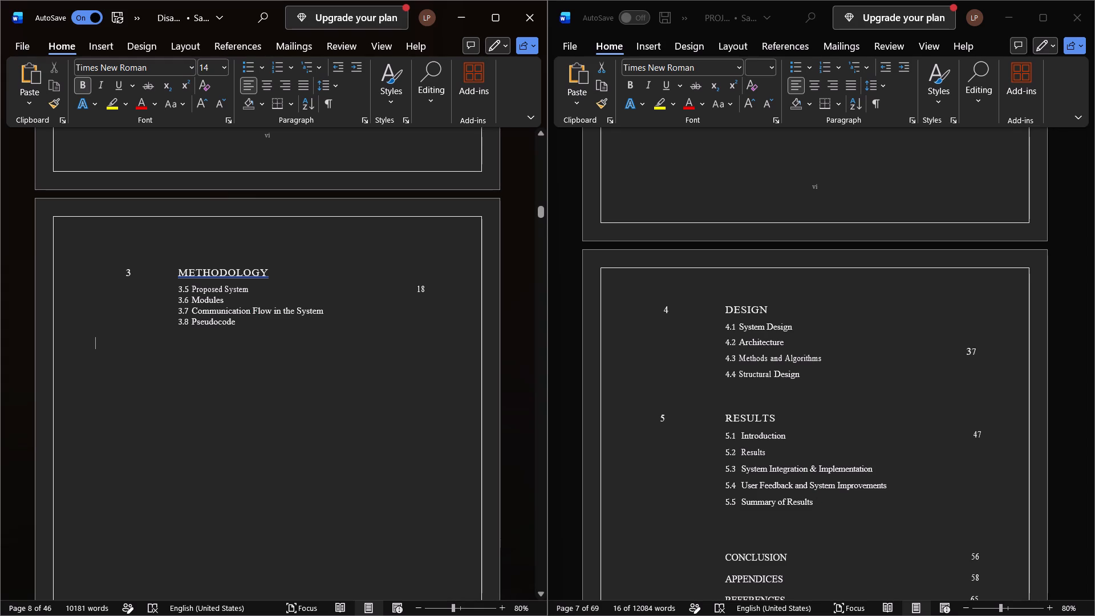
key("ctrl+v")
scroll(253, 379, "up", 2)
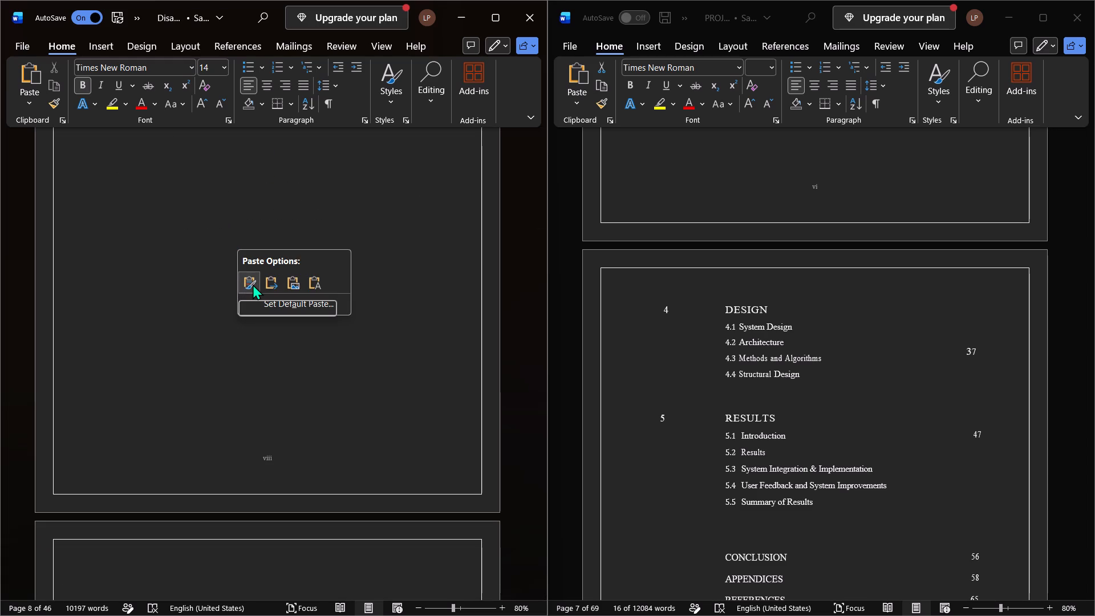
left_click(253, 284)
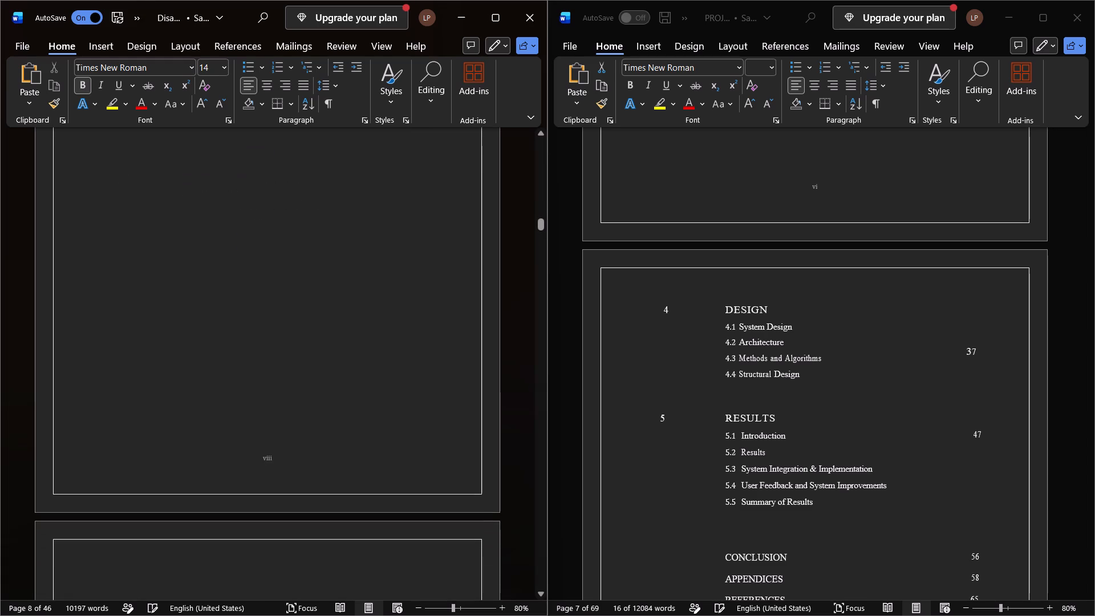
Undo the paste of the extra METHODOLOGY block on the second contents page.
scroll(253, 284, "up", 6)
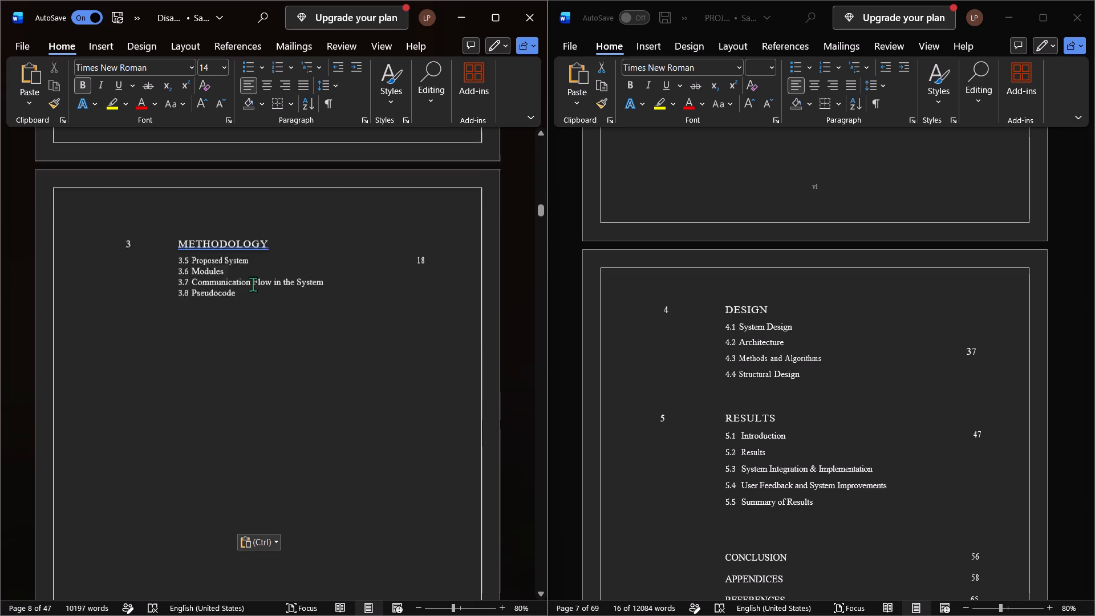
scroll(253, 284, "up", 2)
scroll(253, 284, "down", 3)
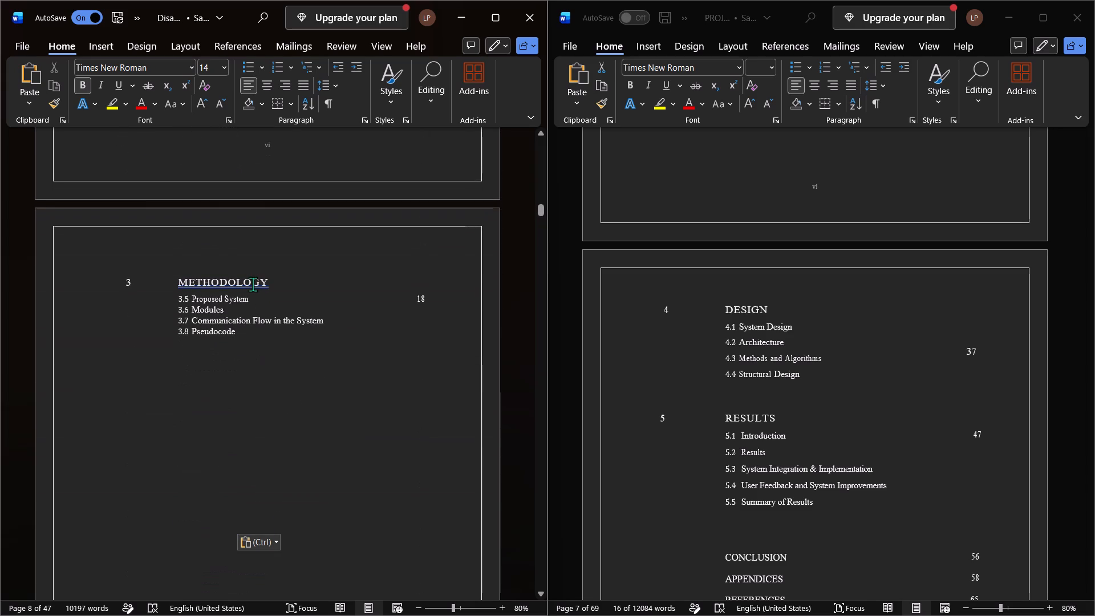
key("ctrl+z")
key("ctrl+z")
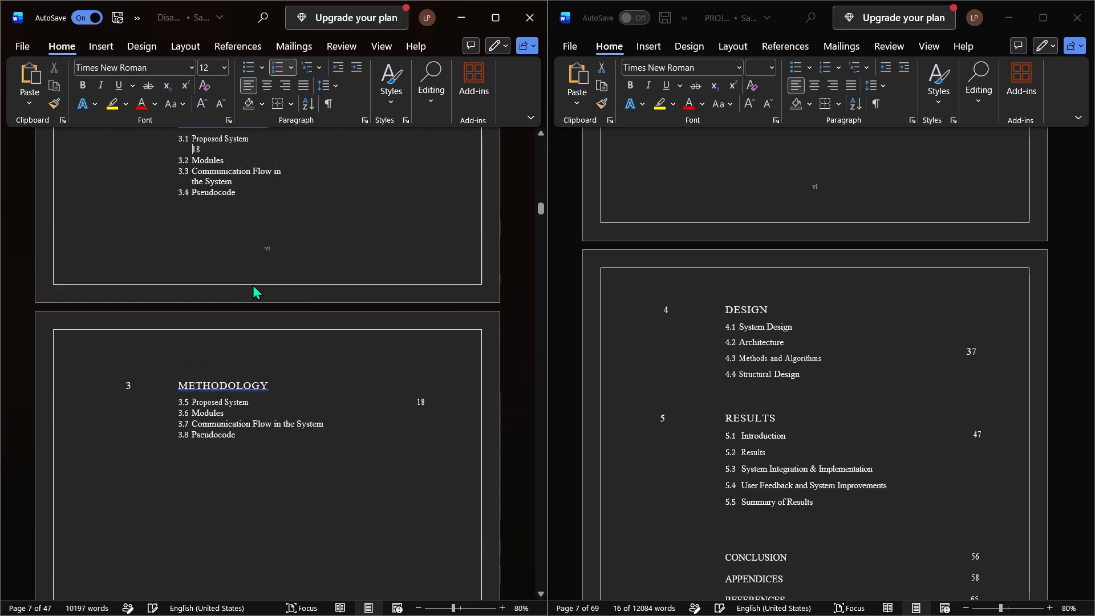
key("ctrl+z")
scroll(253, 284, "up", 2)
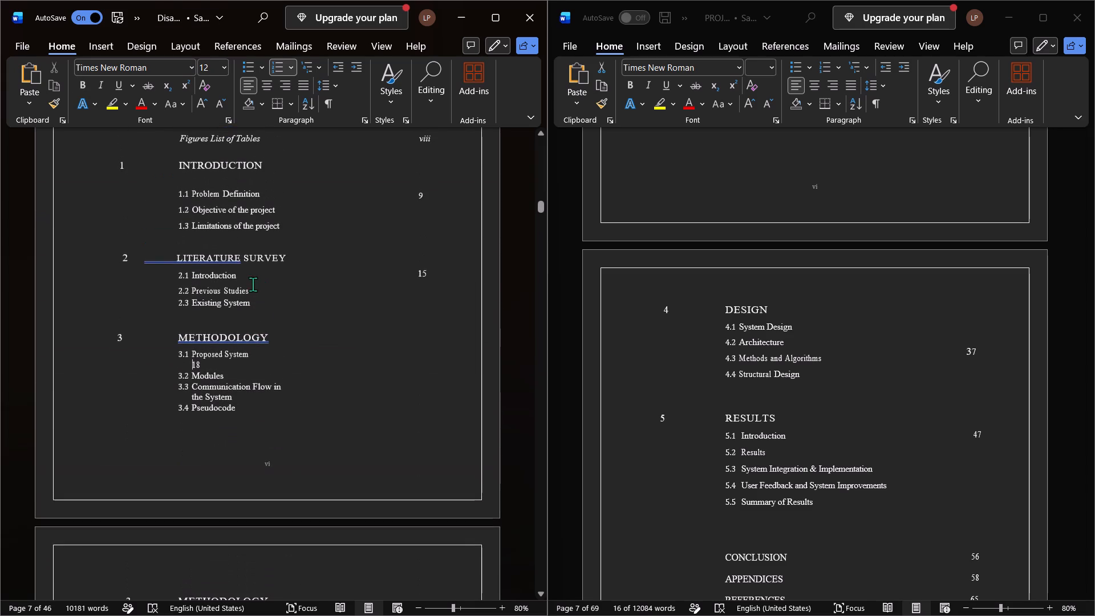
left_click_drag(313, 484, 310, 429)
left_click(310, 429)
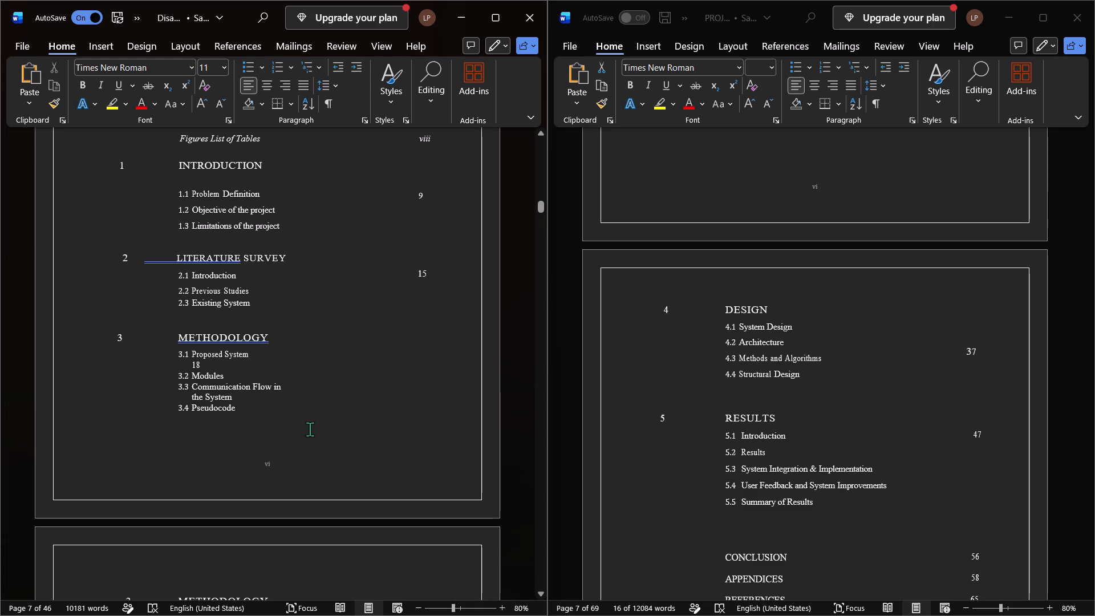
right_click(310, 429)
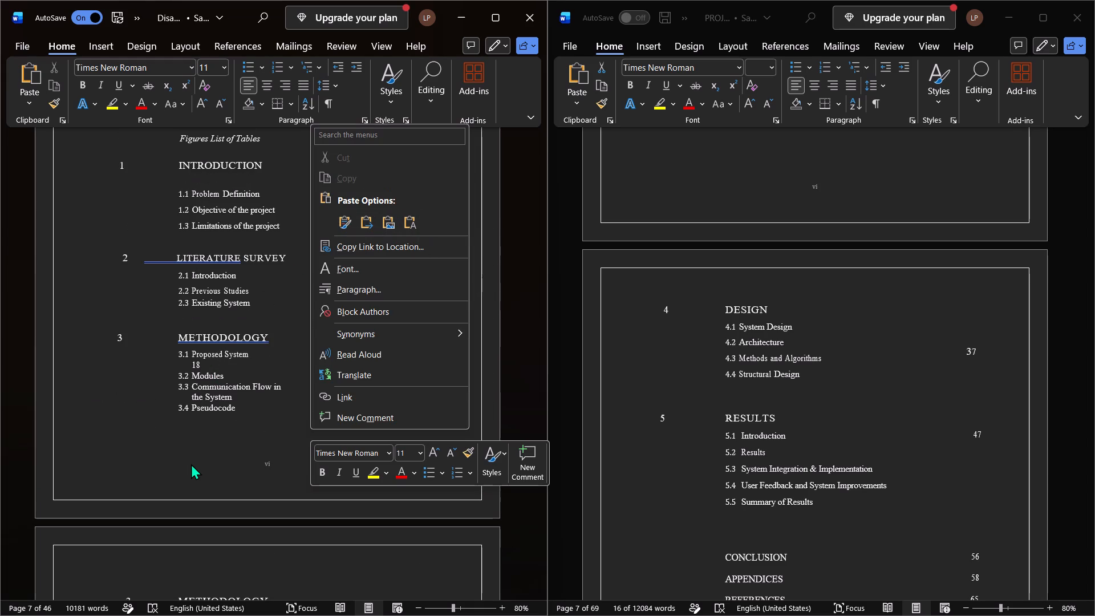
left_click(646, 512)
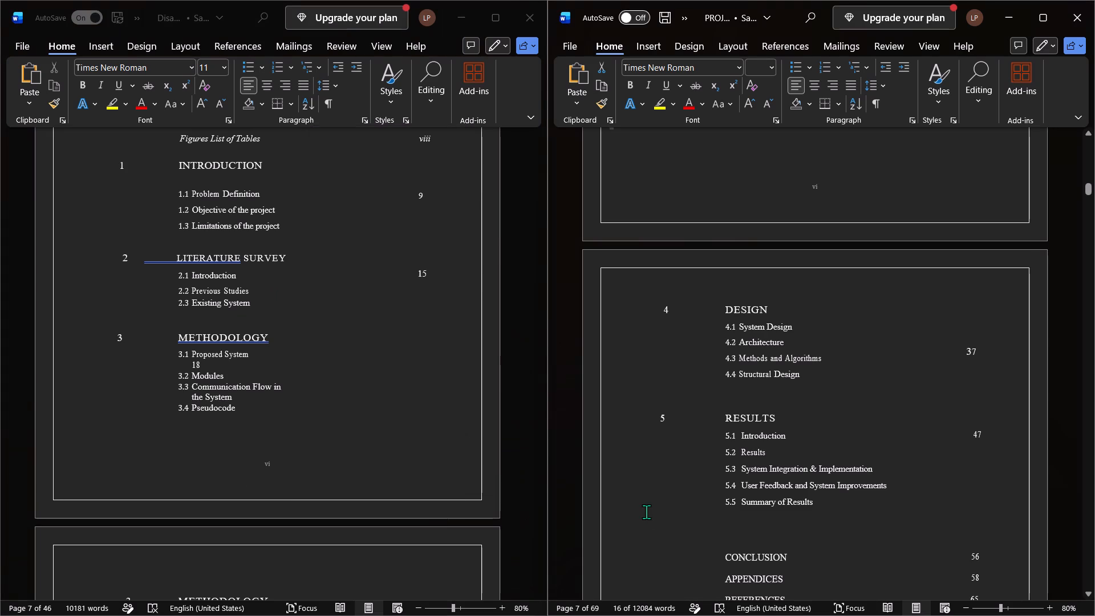
Compare the report's CONTENTS page with the template's CONTENTS page, checking the METHODOLOGY entries and page number placement.
scroll(646, 512, "up", 3)
left_click(646, 512)
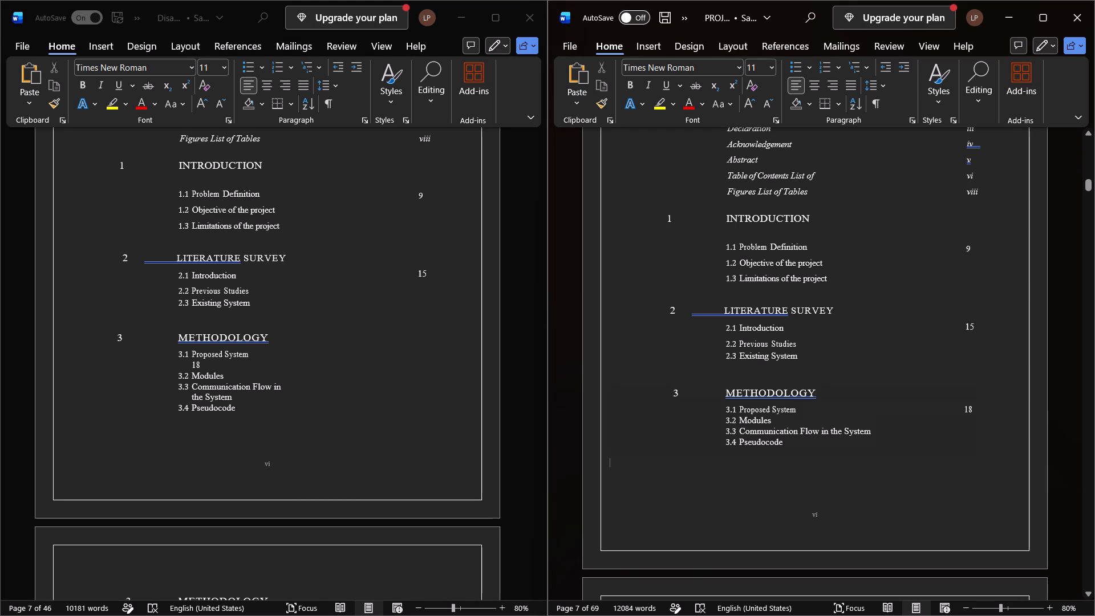
scroll(636, 496, "up", 1)
scroll(388, 330, "up", 1)
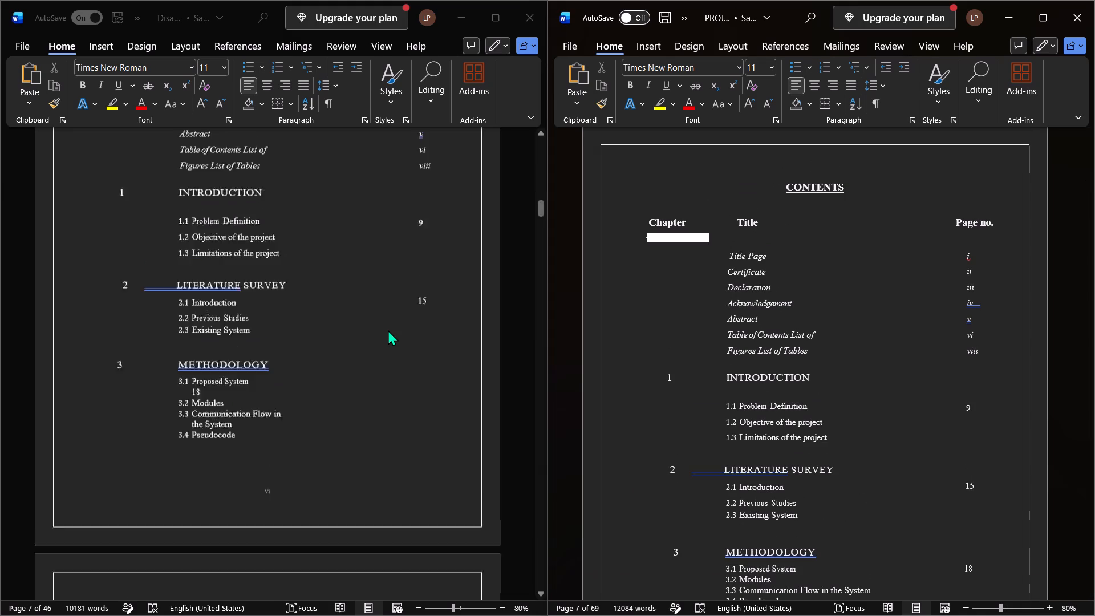
scroll(388, 330, "up", 2)
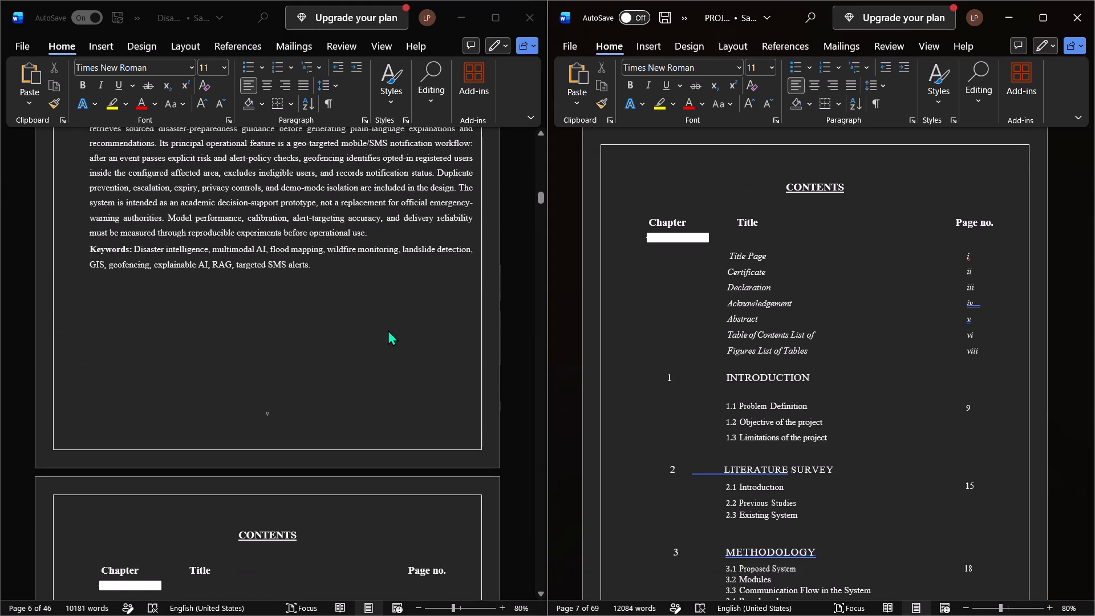
scroll(388, 330, "down", 4)
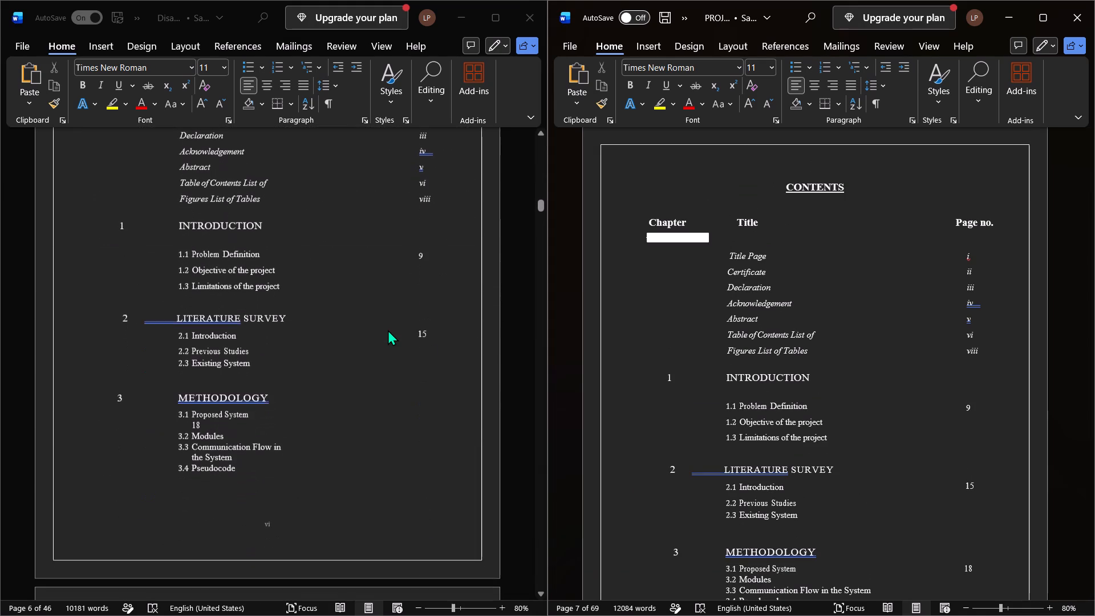
left_click(342, 425)
scroll(360, 397, "up", 1)
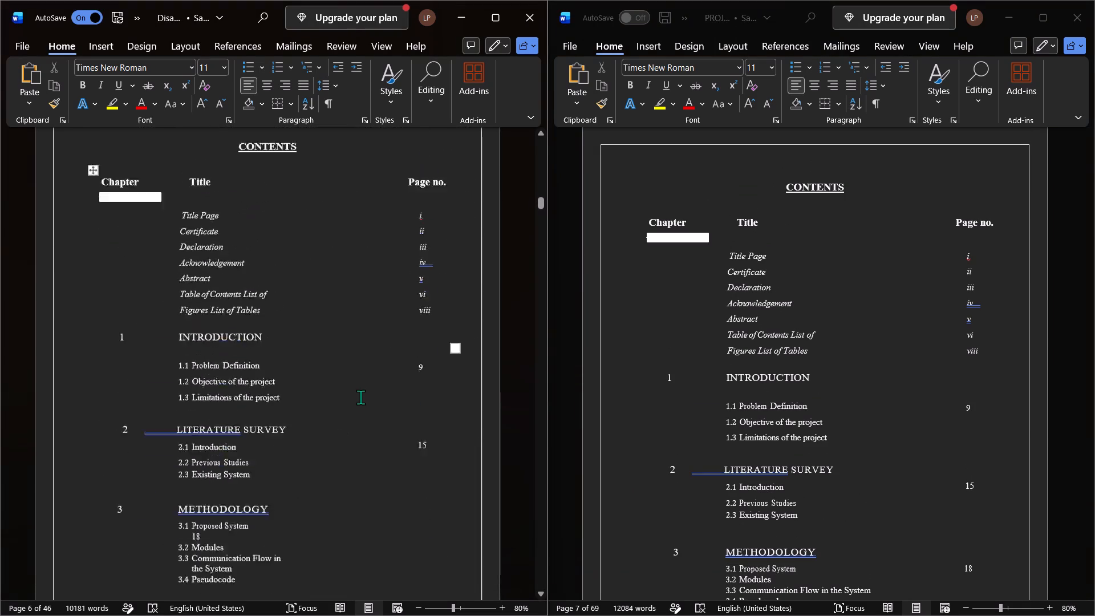
scroll(360, 397, "up", 1)
Autofit the Title column of the report's CONTENTS table so Table of Contents List of Figures fits on one line.
left_click(310, 376)
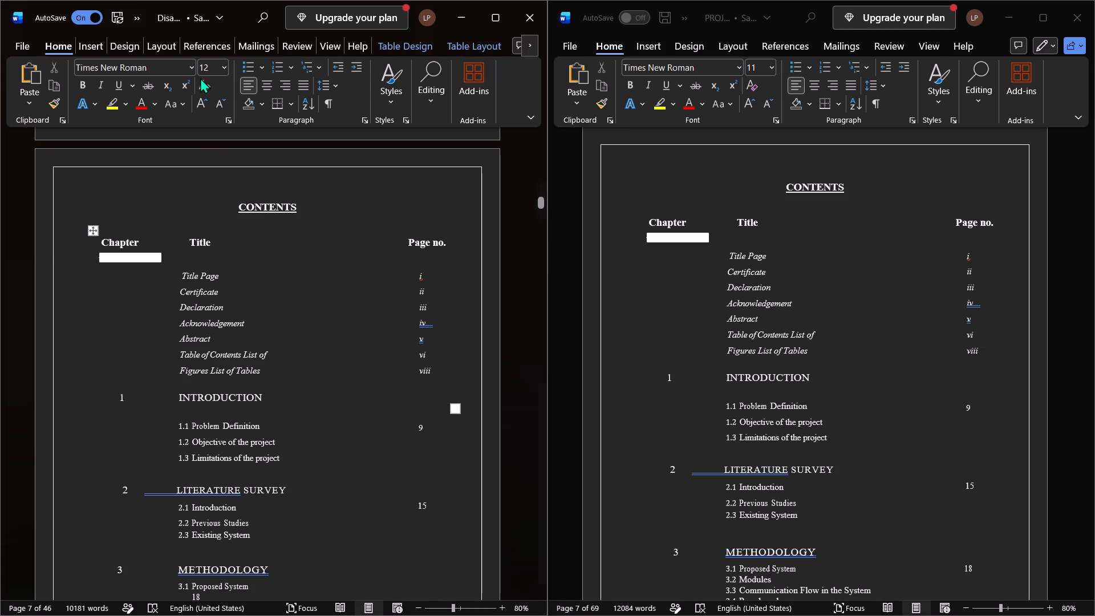
double_click(297, 313)
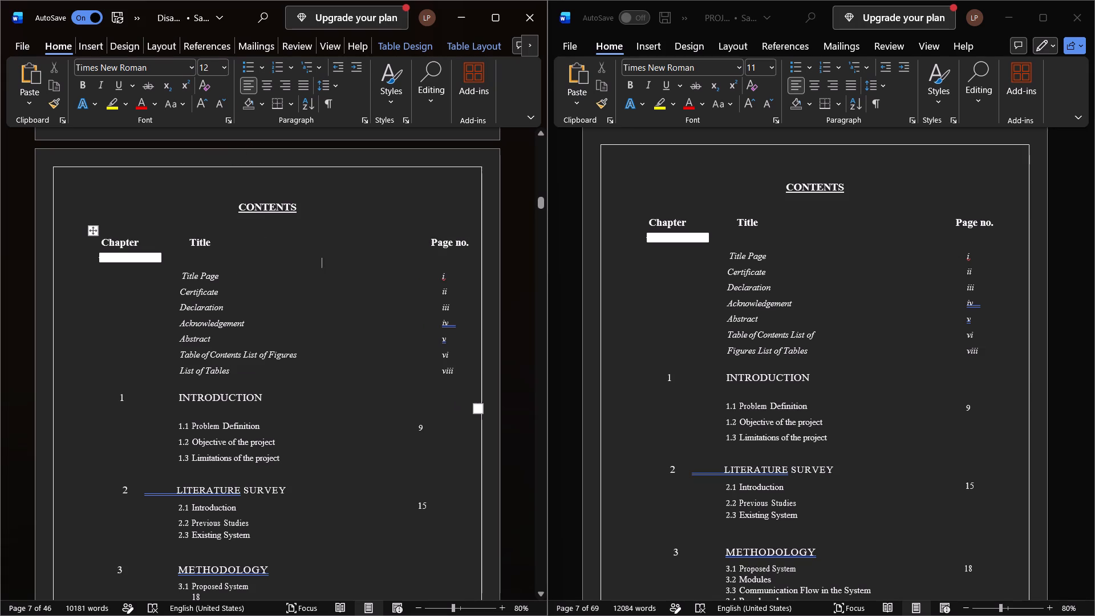
double_click(286, 343)
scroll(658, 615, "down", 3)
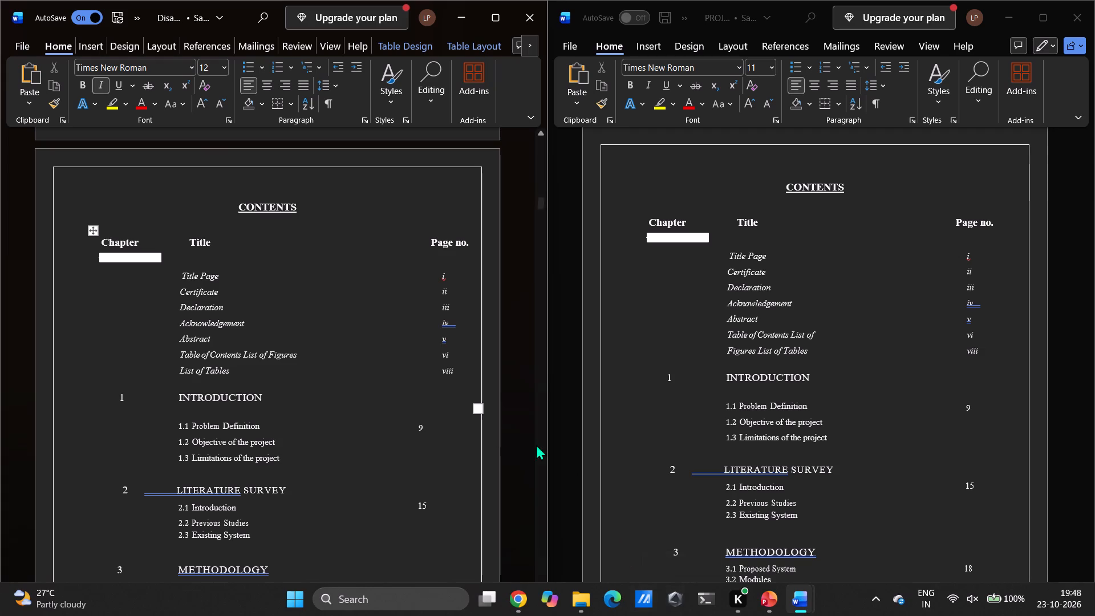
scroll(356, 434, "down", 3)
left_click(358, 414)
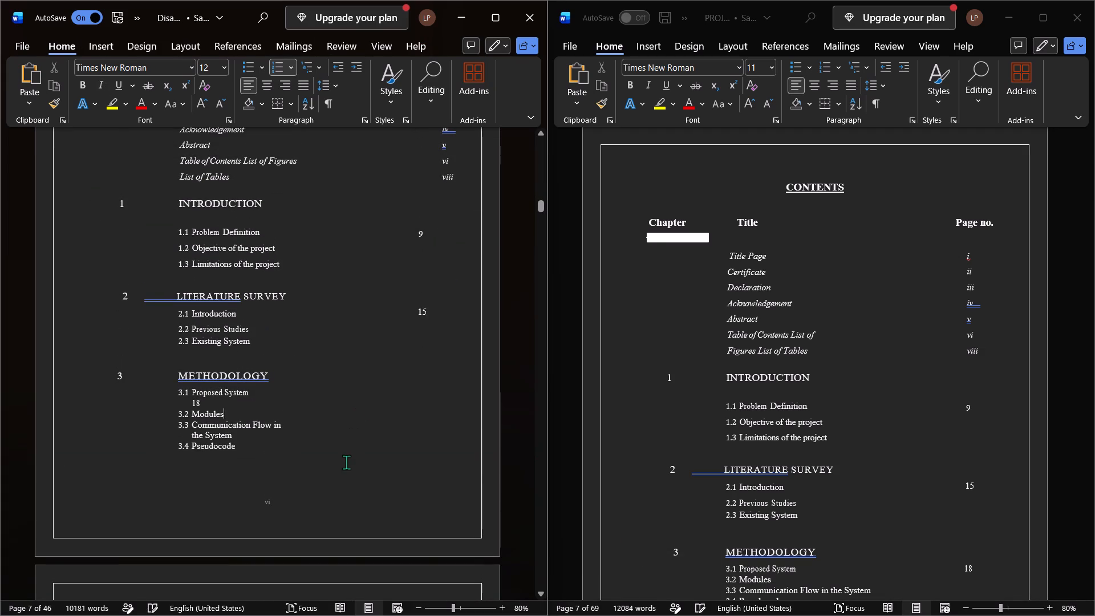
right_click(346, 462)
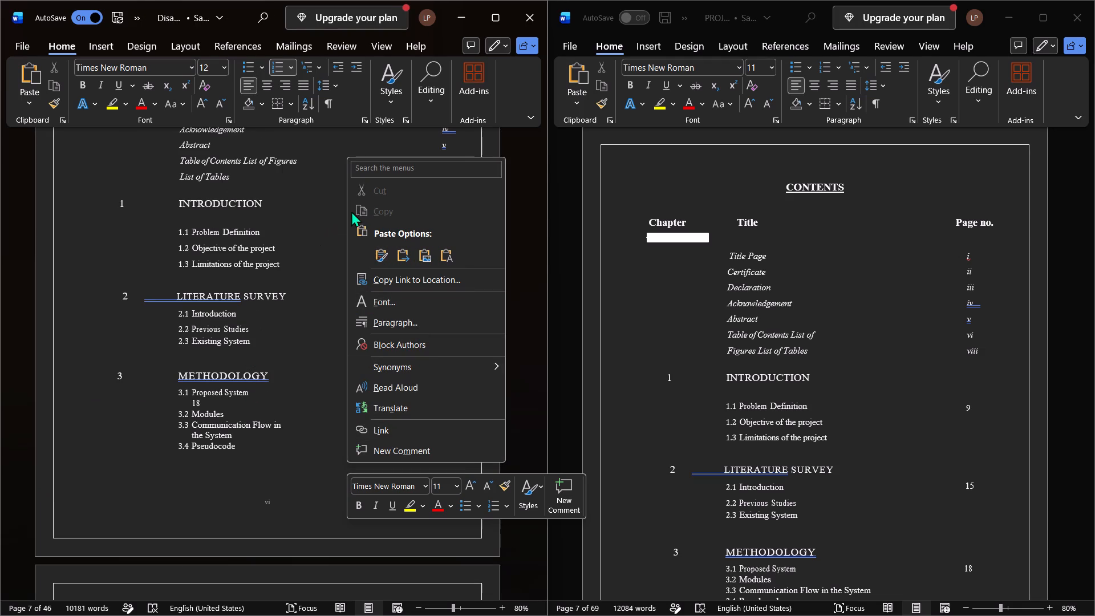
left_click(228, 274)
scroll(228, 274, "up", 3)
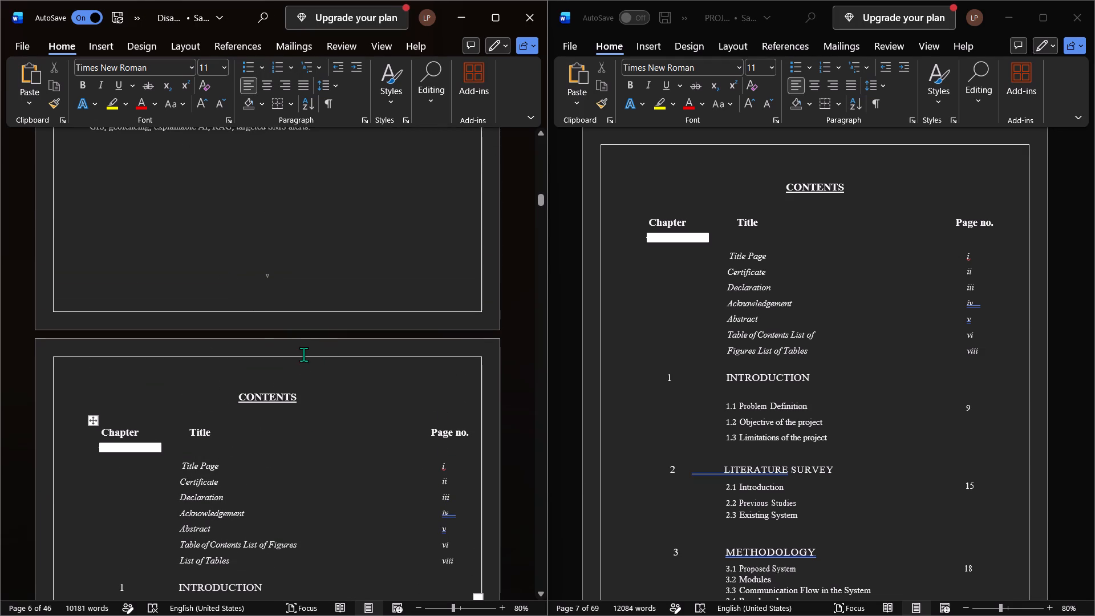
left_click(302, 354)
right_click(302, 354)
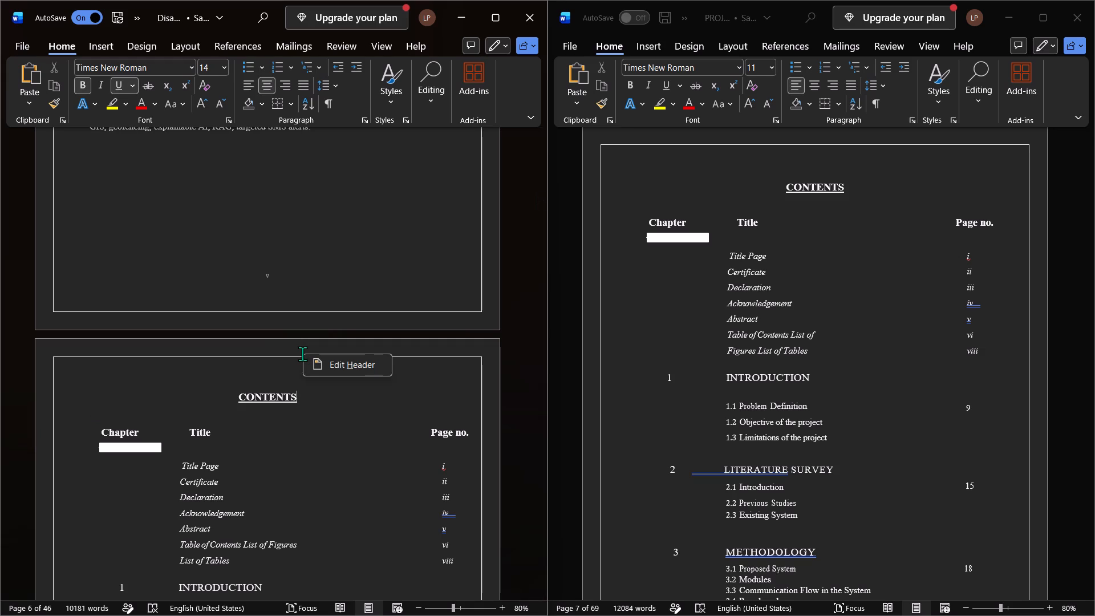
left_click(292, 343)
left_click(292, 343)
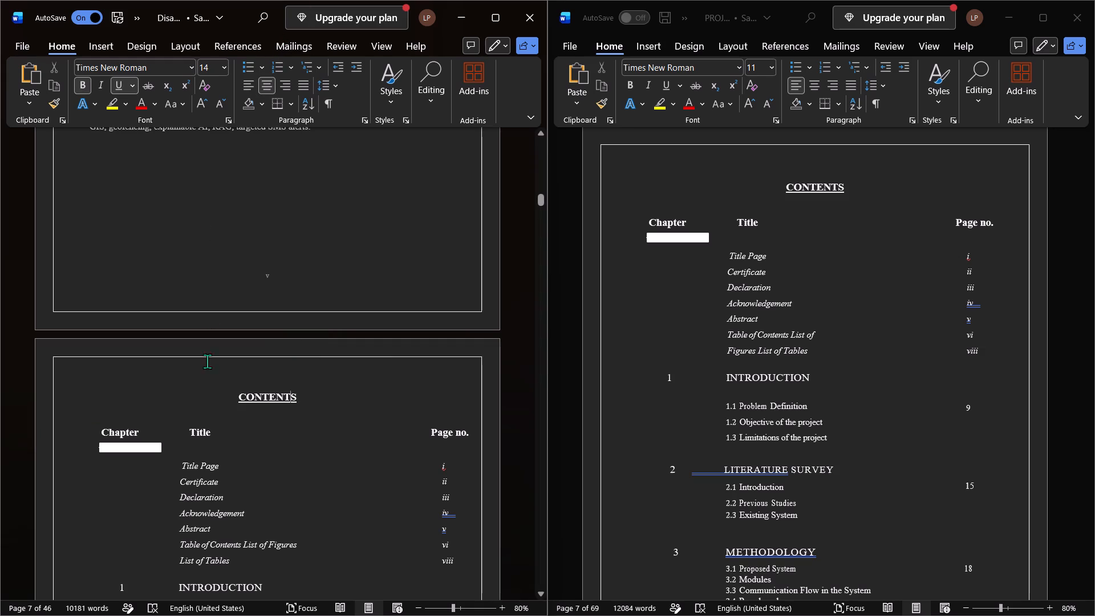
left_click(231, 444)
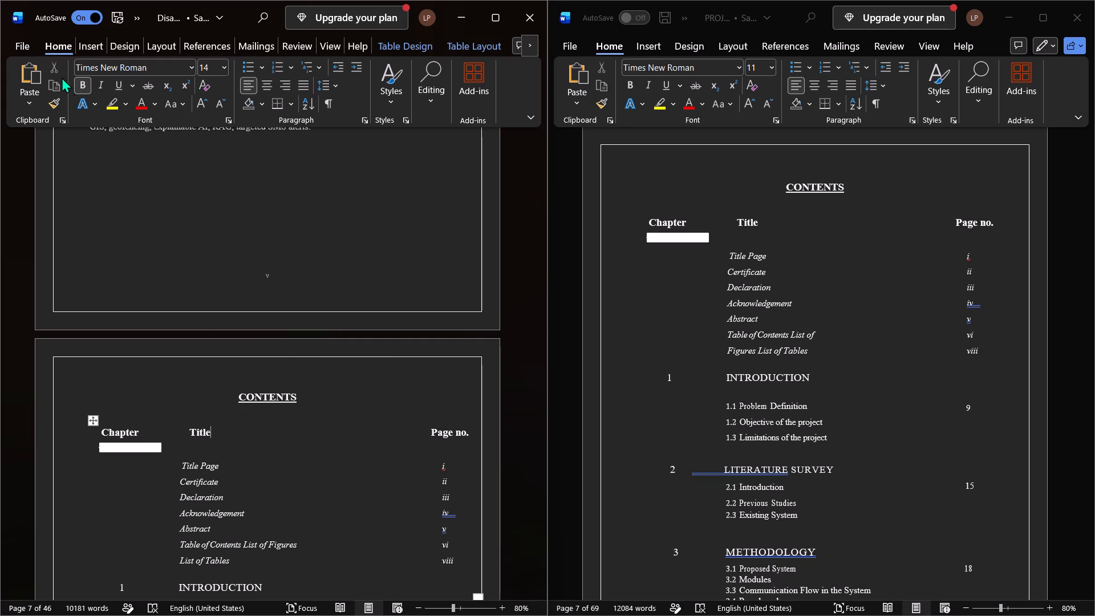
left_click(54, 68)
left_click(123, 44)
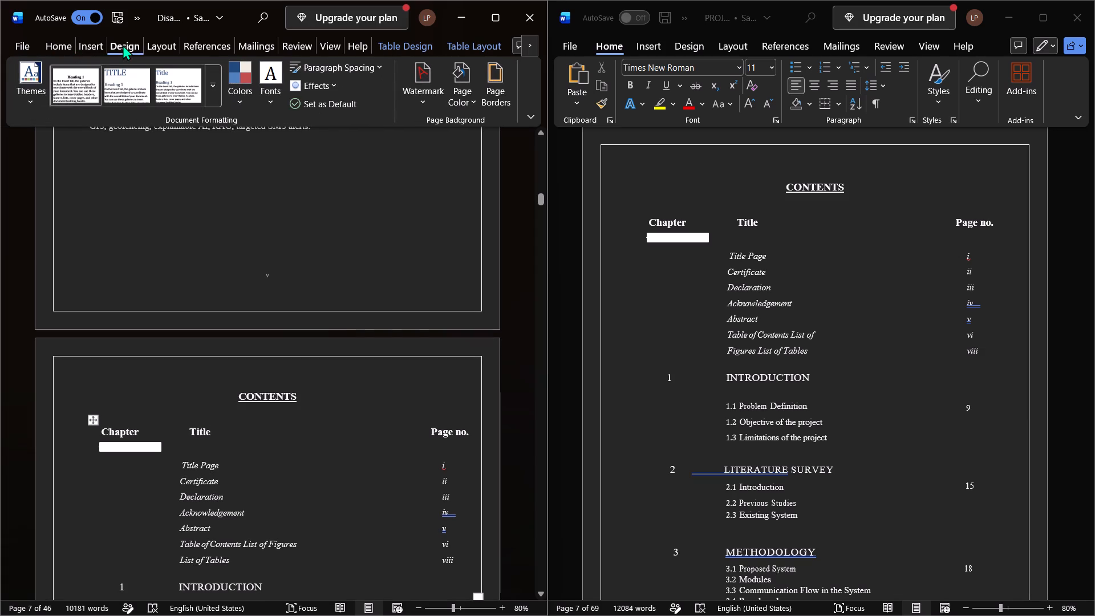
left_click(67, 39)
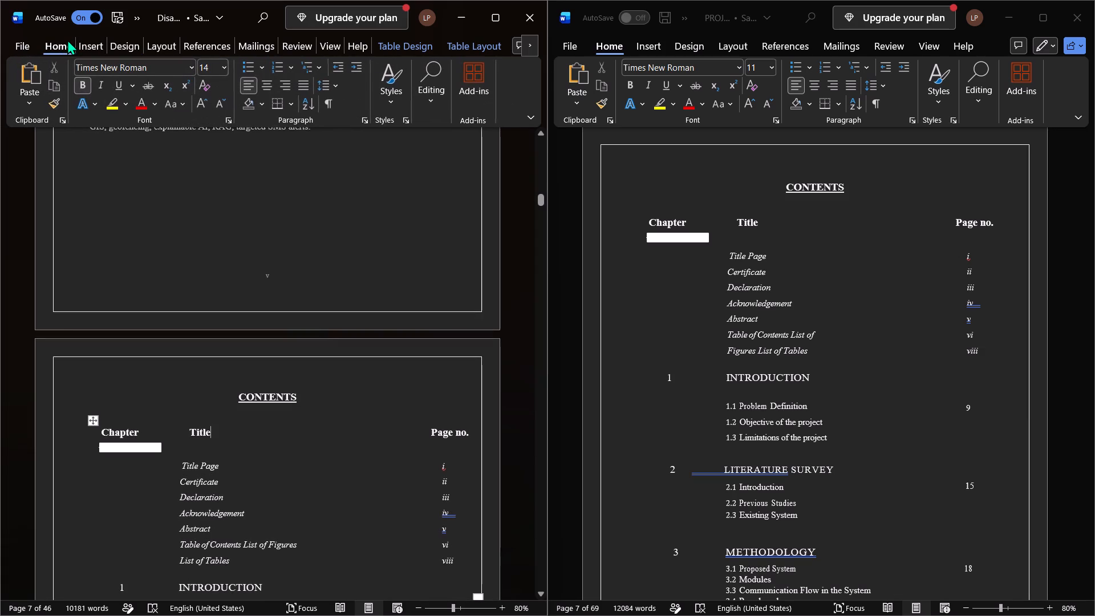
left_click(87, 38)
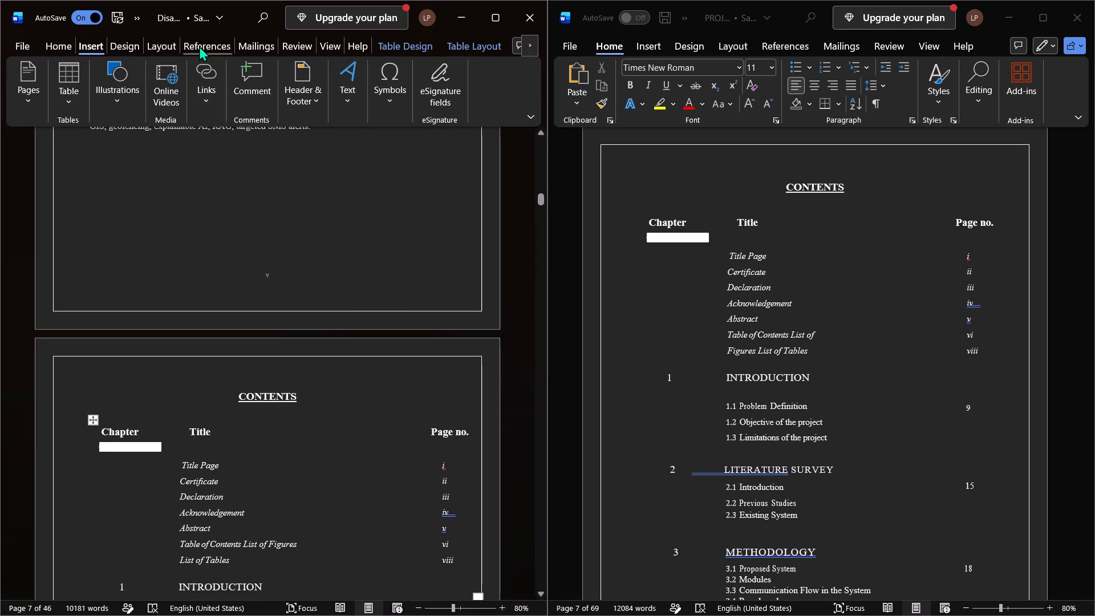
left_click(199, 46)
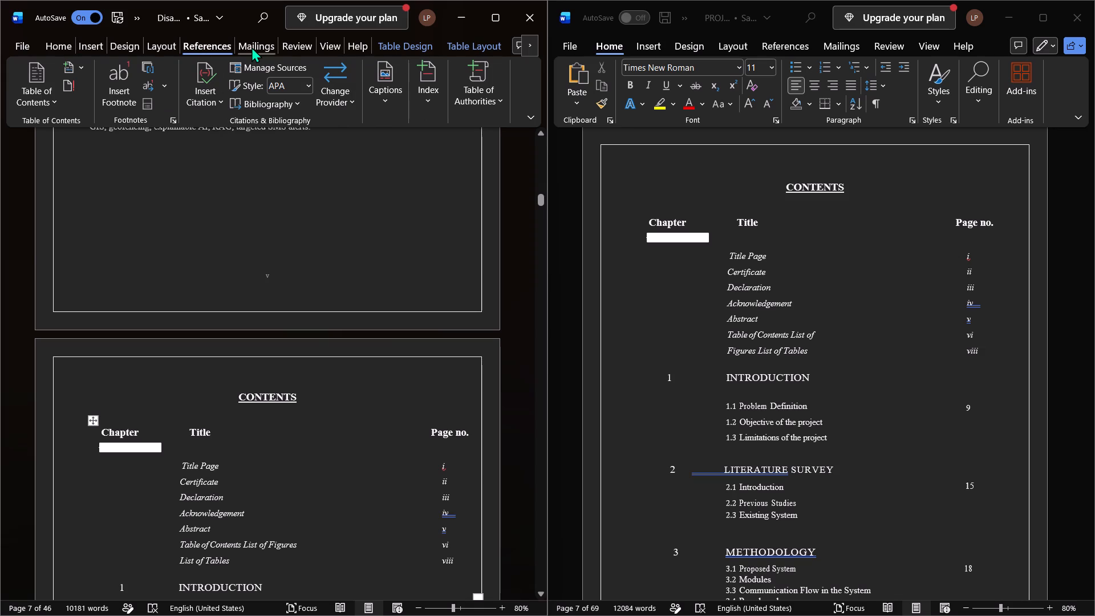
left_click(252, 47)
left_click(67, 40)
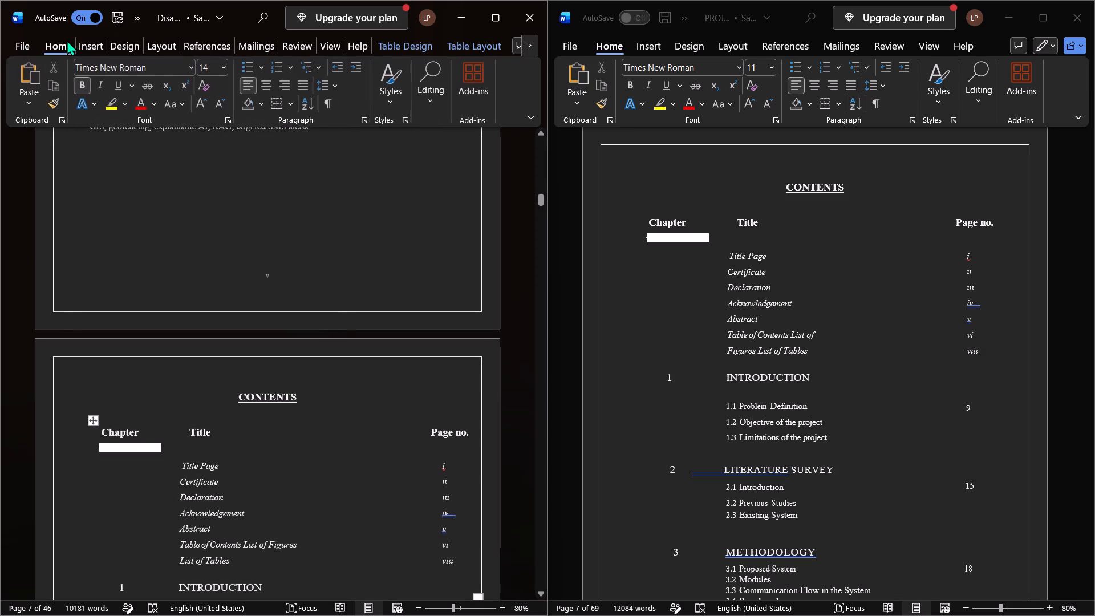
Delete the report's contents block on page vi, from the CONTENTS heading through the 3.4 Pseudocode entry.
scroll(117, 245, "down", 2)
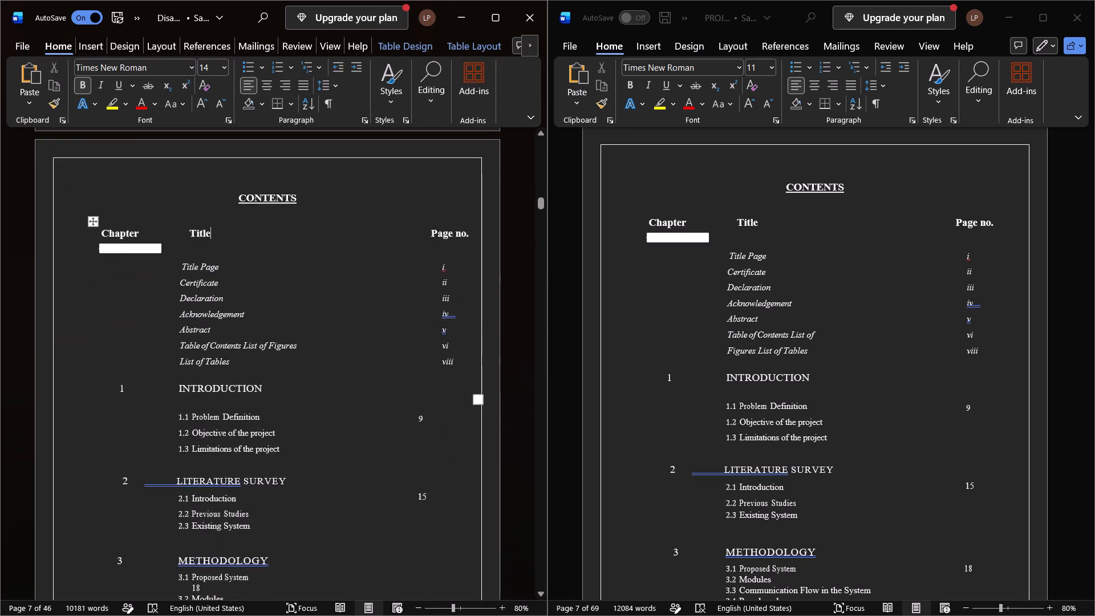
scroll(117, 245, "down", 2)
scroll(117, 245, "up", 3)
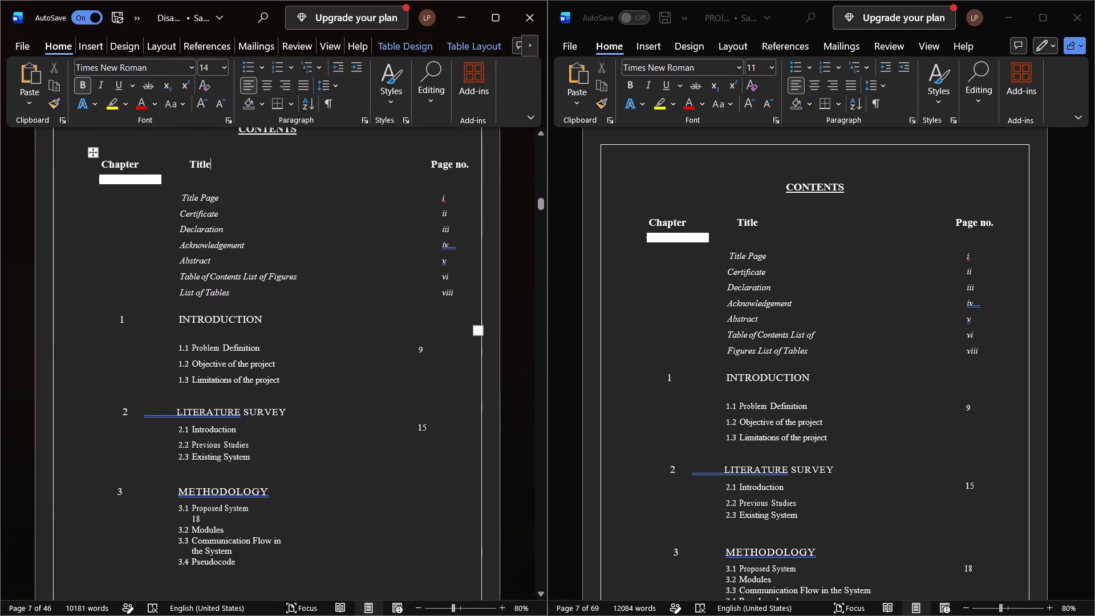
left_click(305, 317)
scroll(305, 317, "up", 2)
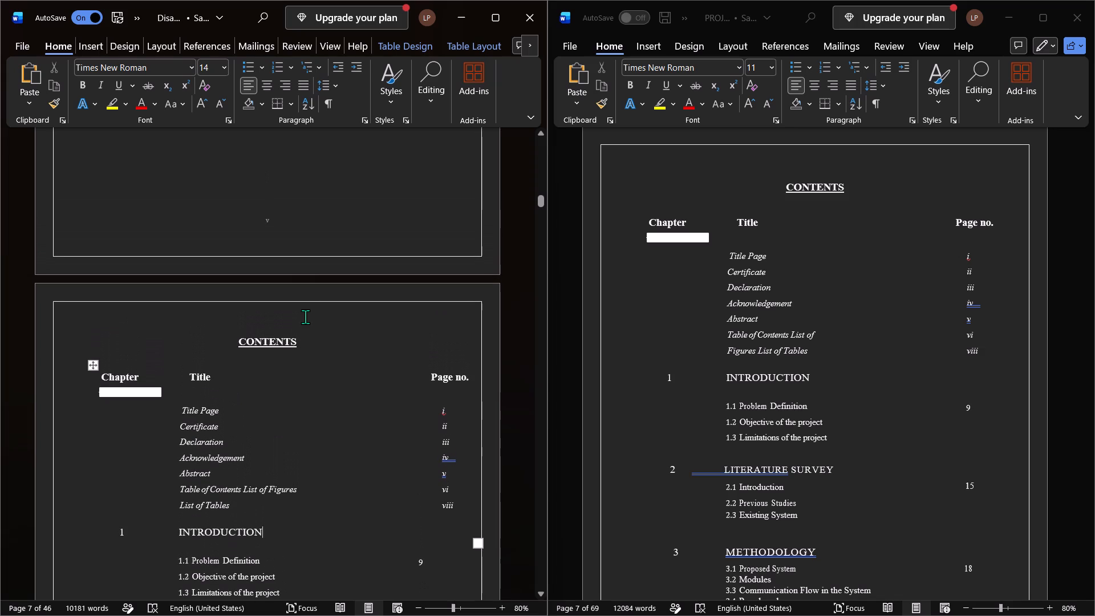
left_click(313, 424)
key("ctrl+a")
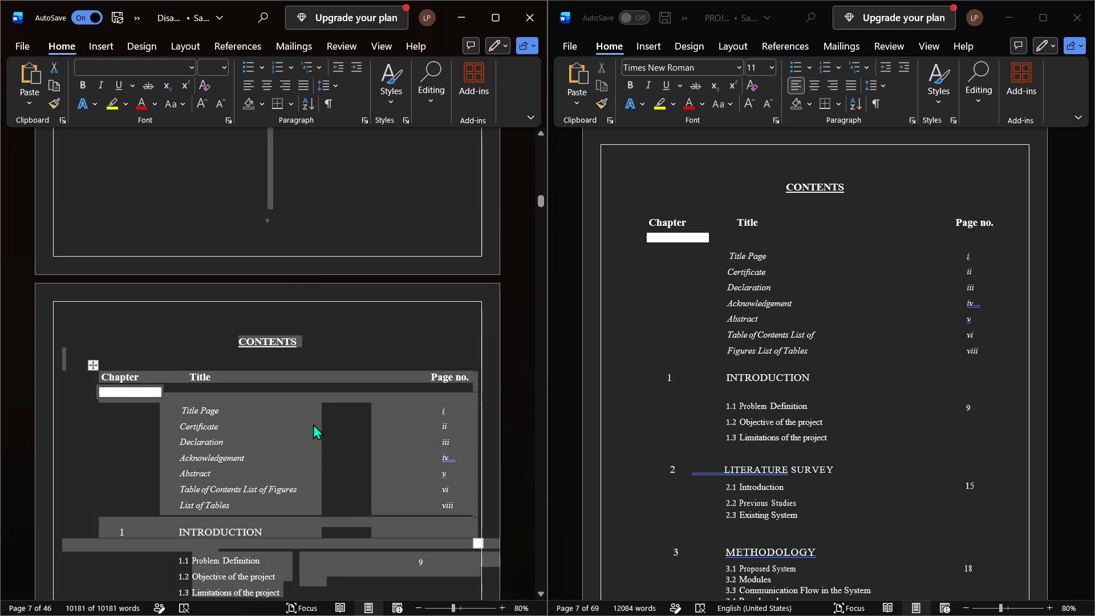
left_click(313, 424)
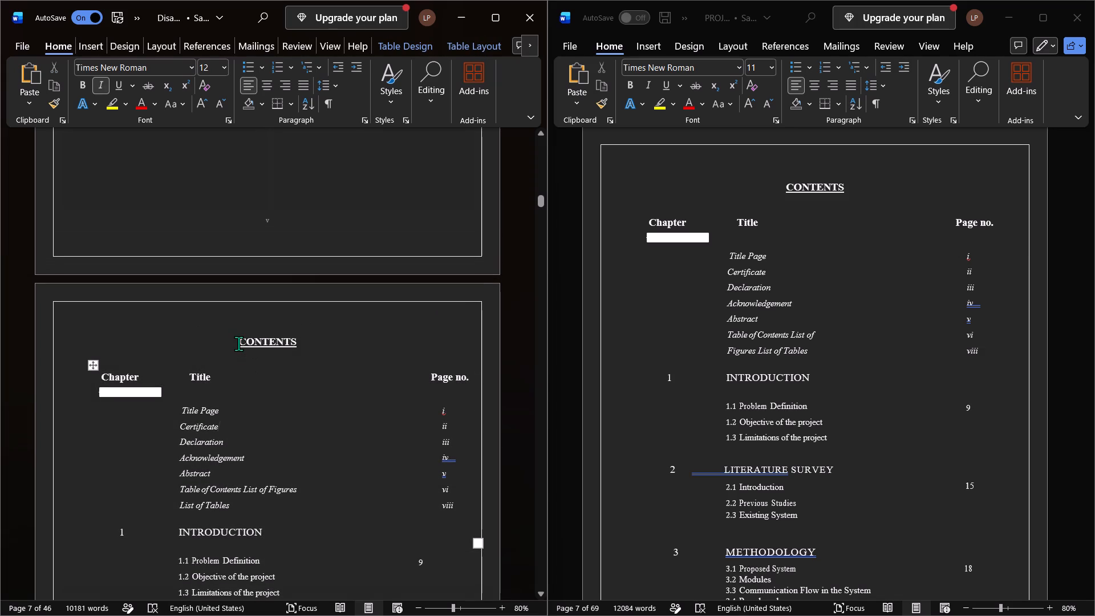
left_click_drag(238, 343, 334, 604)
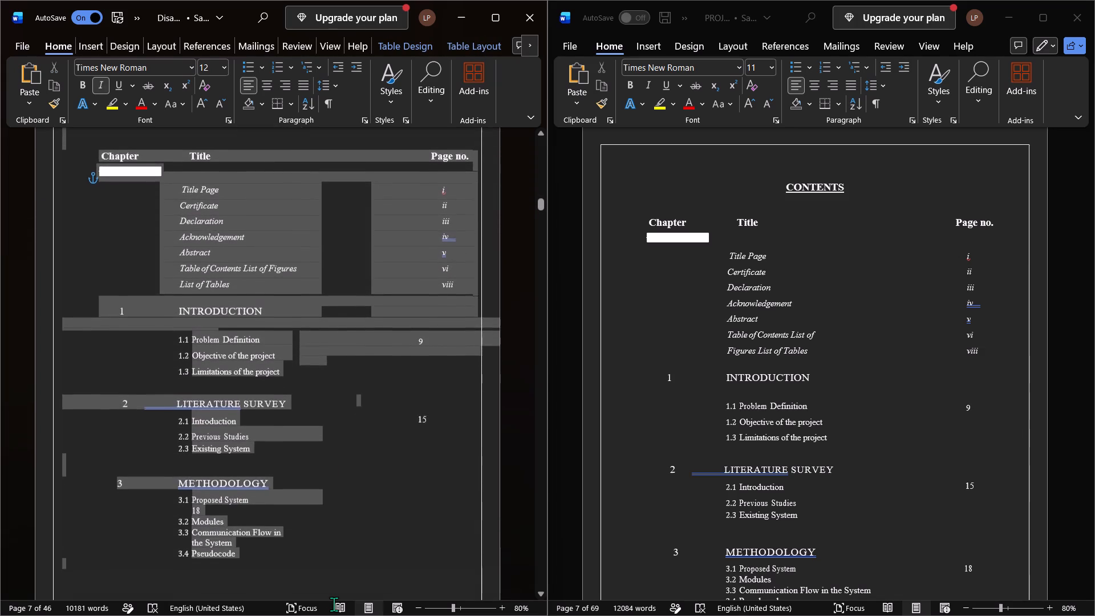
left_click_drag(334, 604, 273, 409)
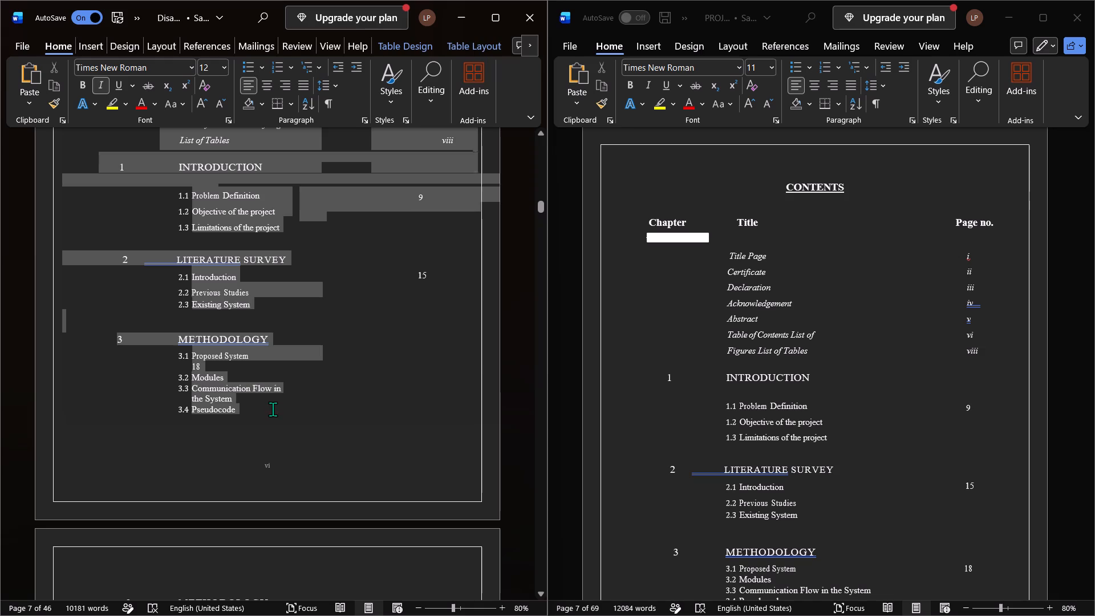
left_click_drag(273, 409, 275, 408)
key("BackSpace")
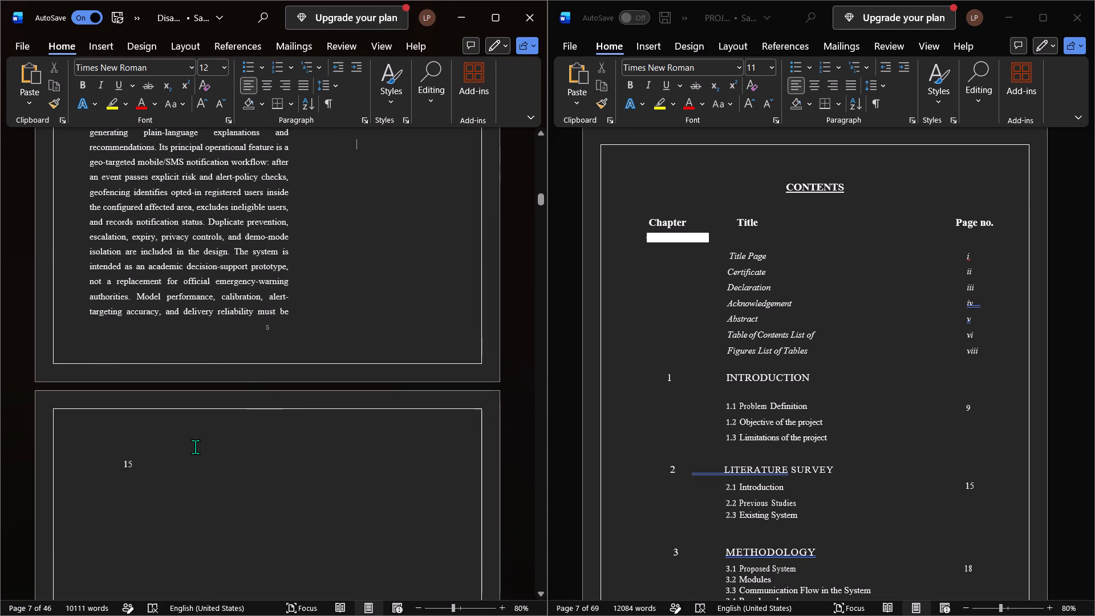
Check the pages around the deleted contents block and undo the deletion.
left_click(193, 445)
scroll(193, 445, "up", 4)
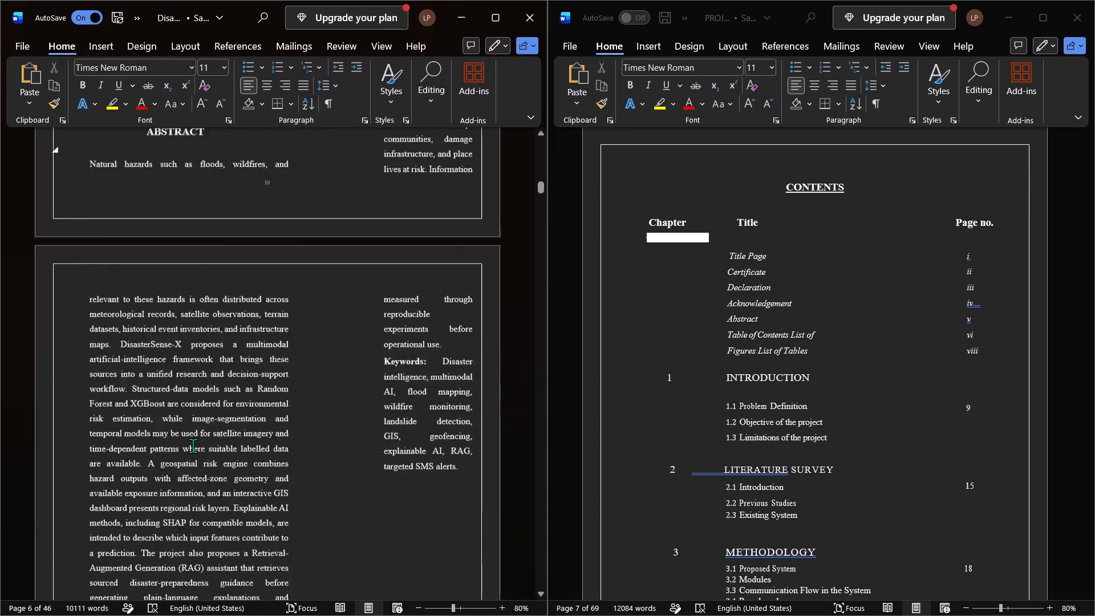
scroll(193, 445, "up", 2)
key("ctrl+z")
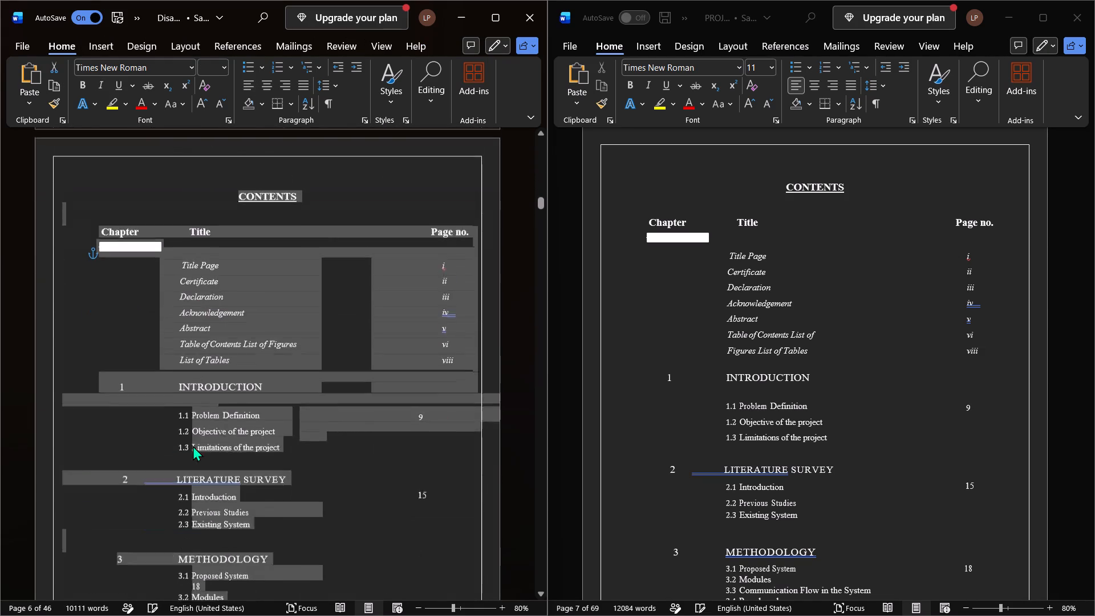
Look through the report's front matter, from the declaration to the second contents page with the METHODOLOGY entries.
scroll(322, 387, "up", 2)
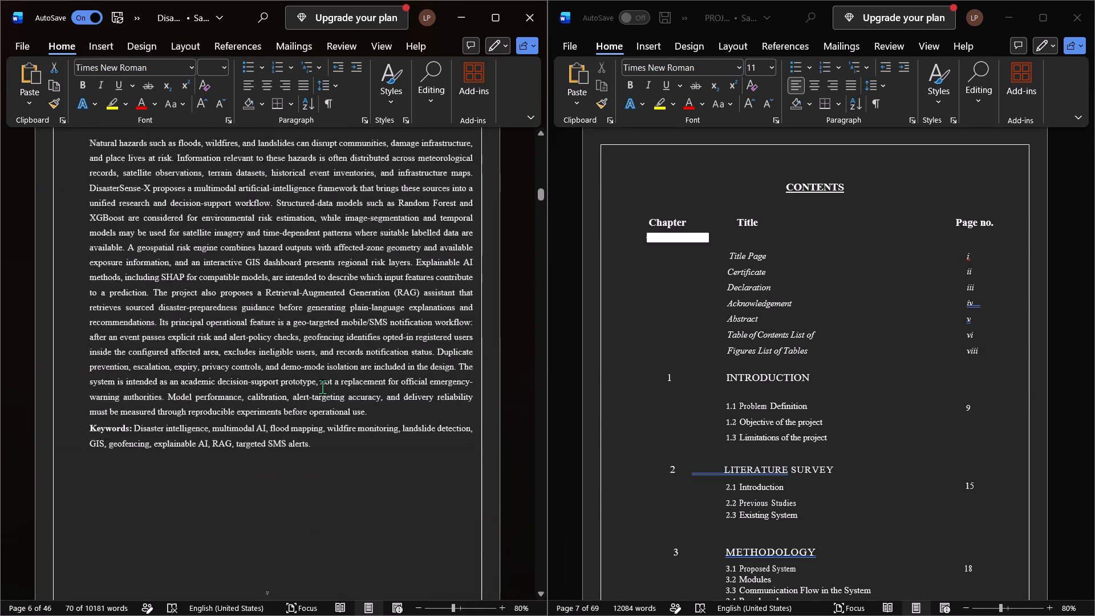
scroll(322, 387, "up", 6)
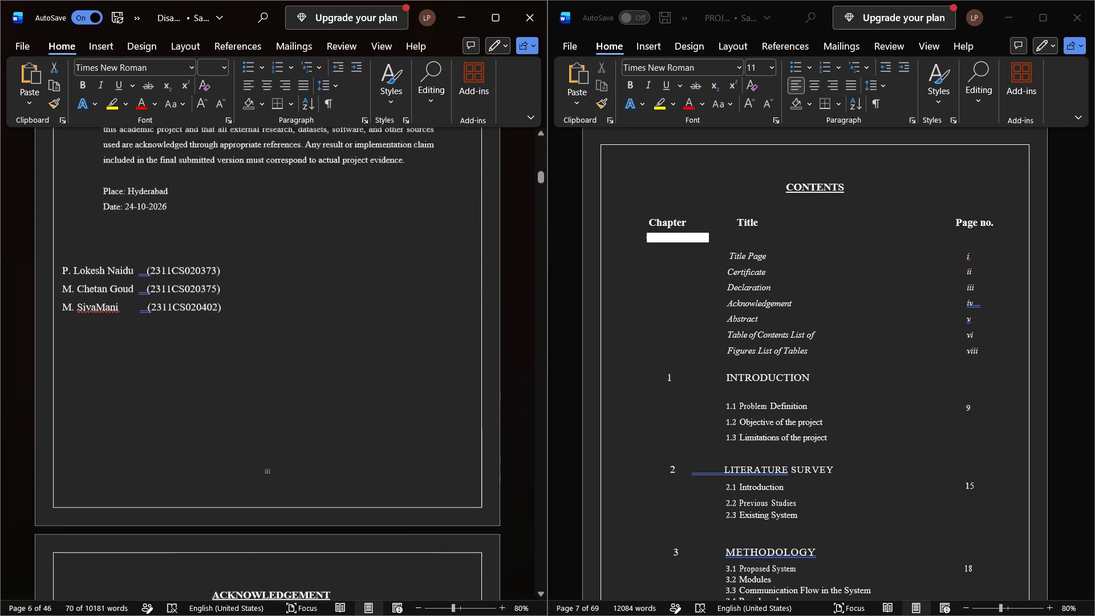
scroll(322, 387, "down", 9)
scroll(322, 387, "up", 2)
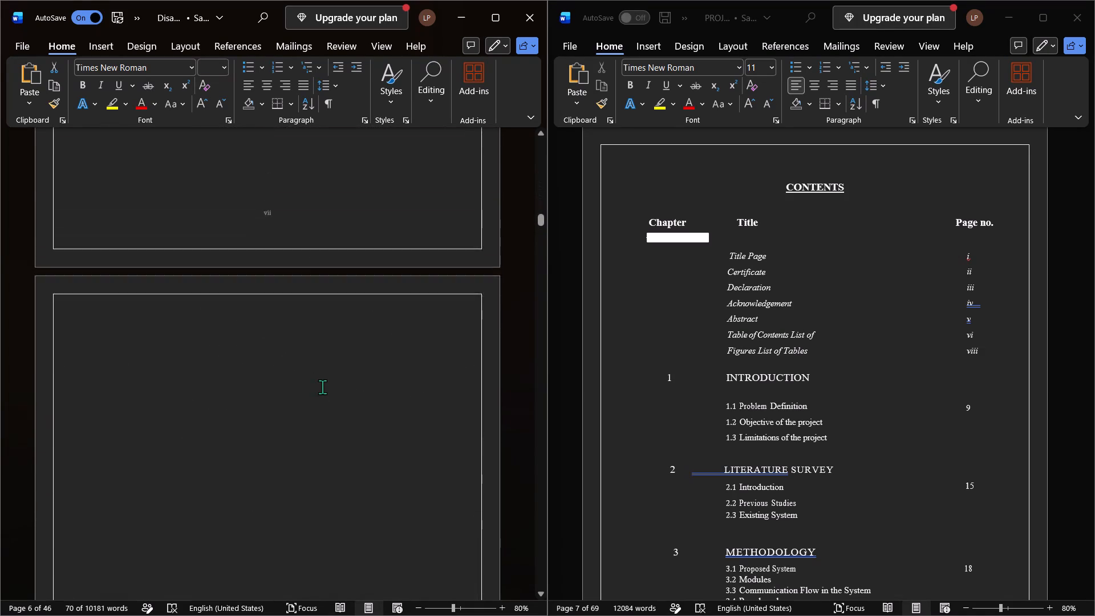
scroll(322, 387, "up", 3)
left_click(322, 387)
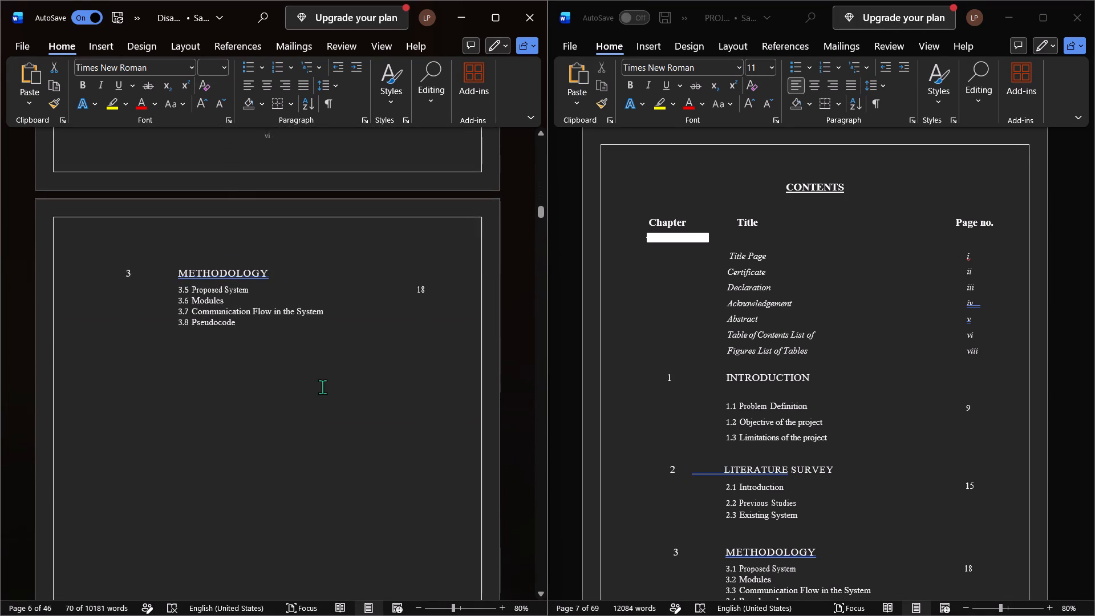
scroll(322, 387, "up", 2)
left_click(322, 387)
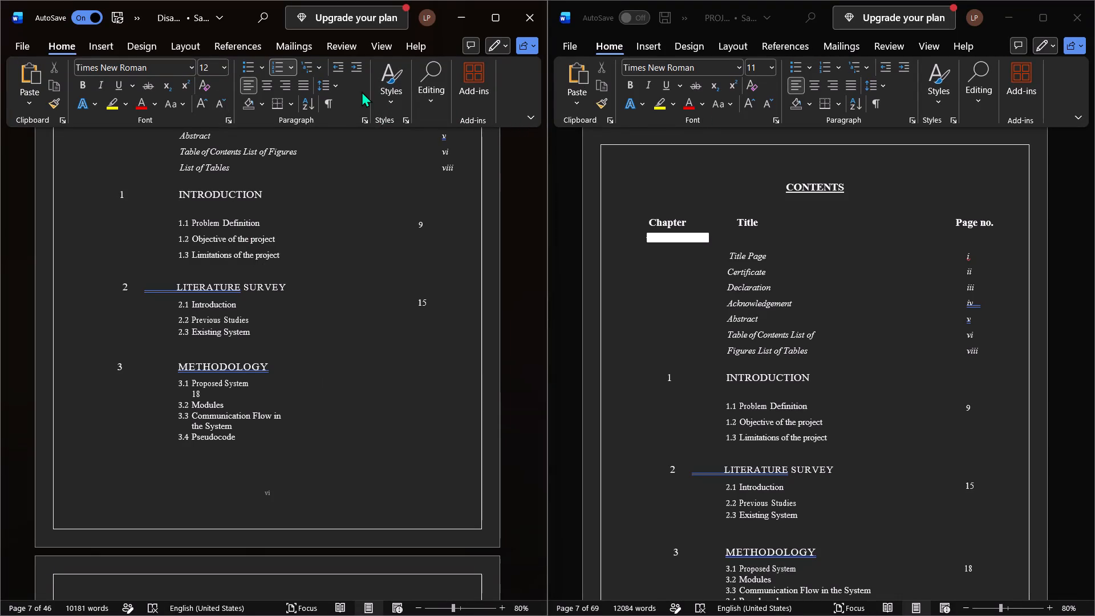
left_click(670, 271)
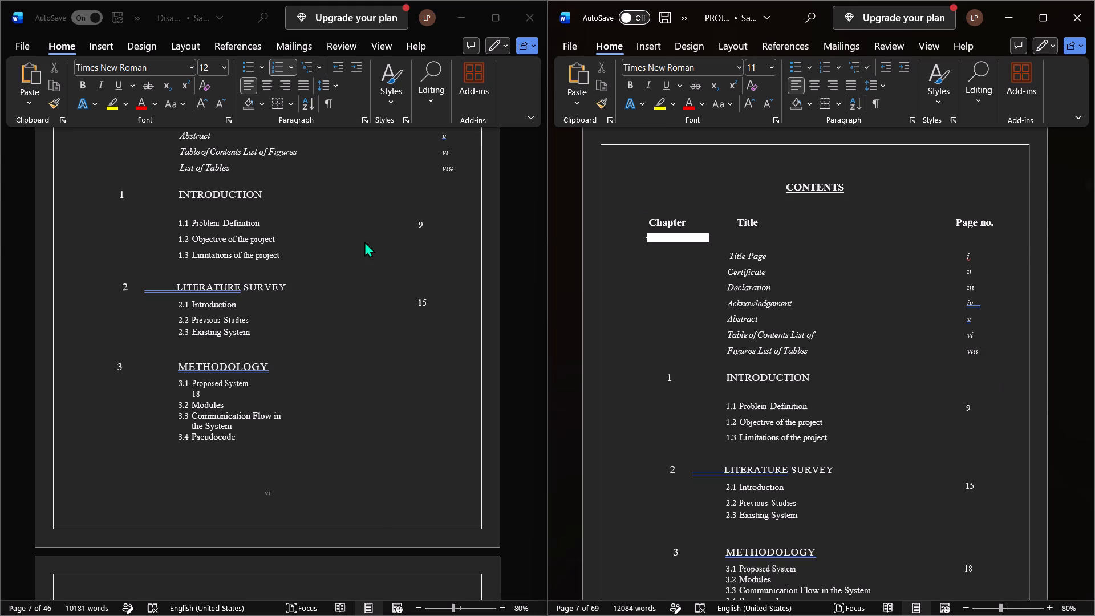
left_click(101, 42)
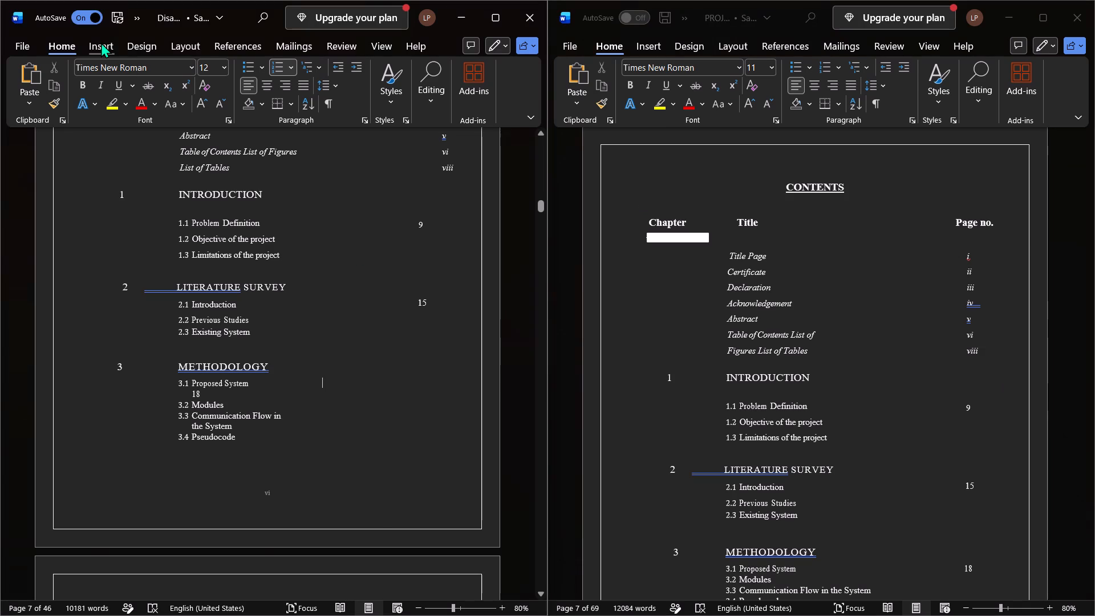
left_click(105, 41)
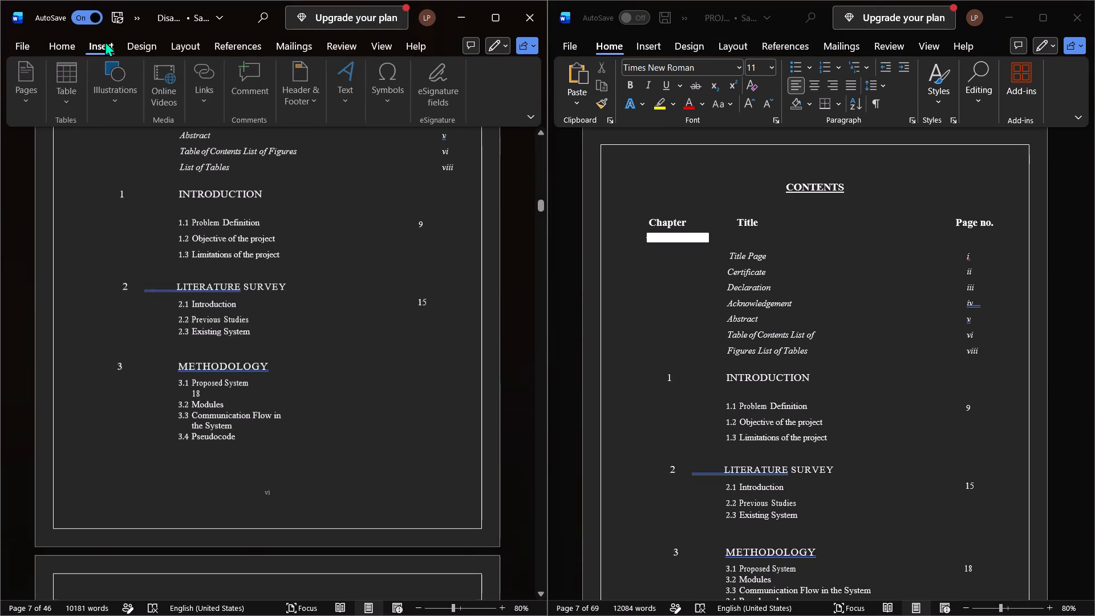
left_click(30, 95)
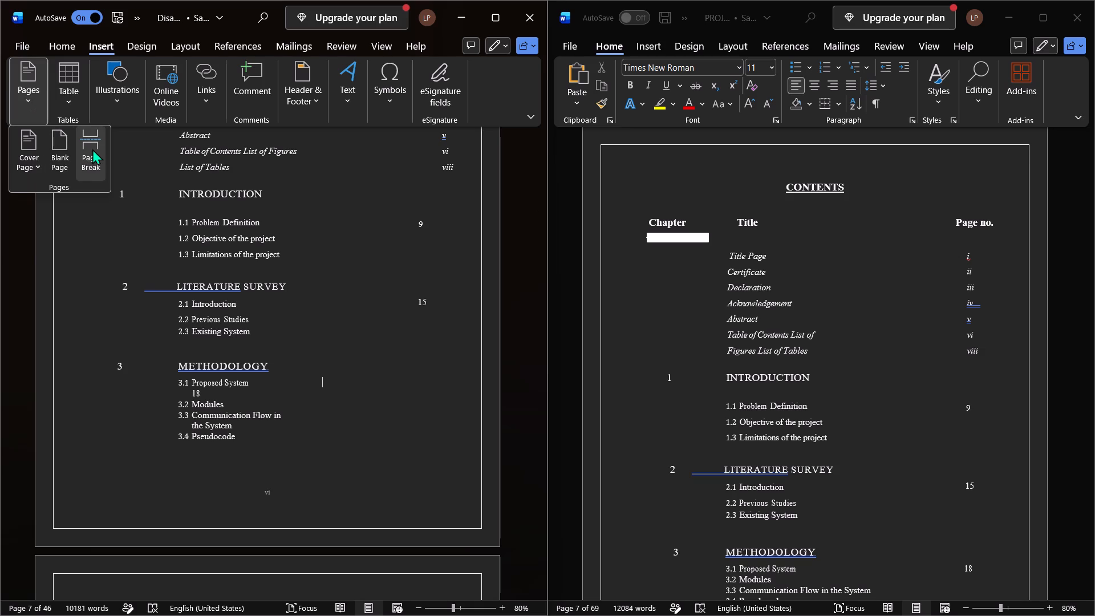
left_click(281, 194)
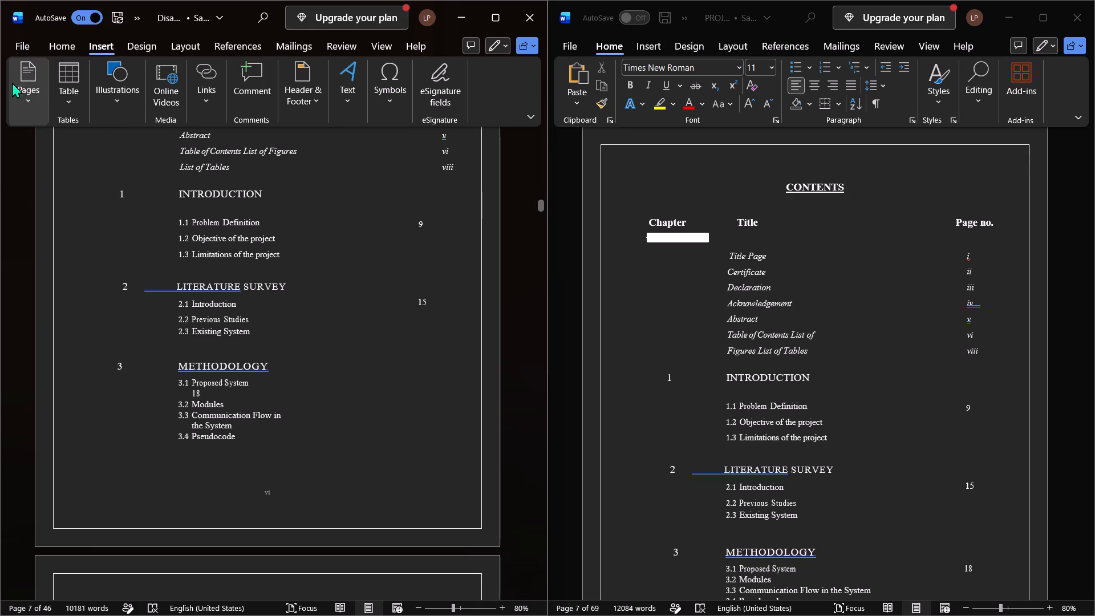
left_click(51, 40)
Delete the Chapter, Title and Page no. table under the report's CONTENTS heading on page vi.
scroll(251, 222, "up", 1)
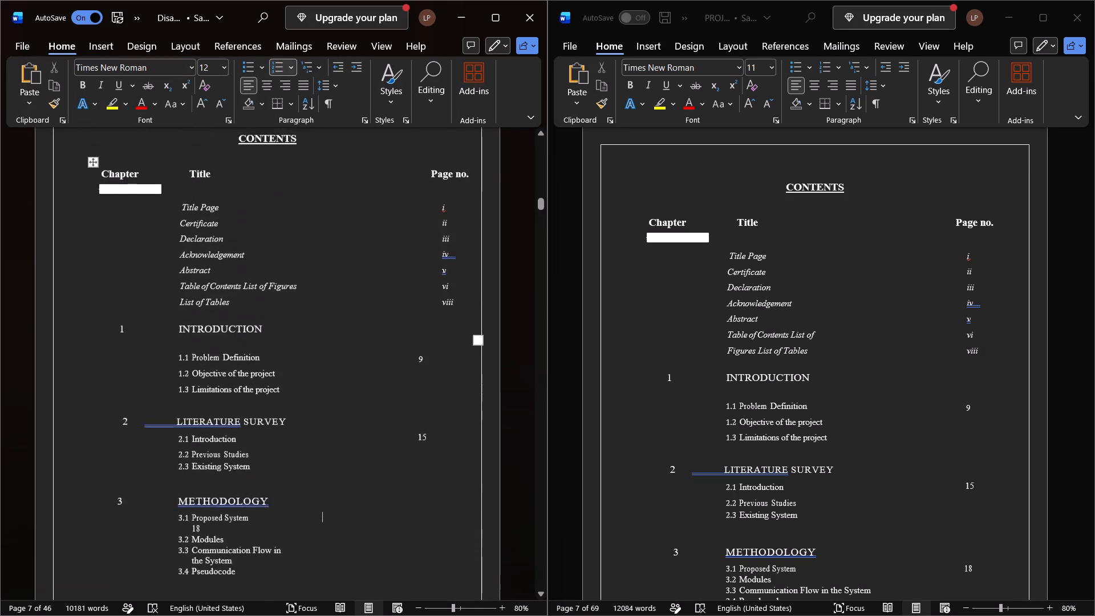
scroll(251, 222, "up", 1)
left_click(295, 281)
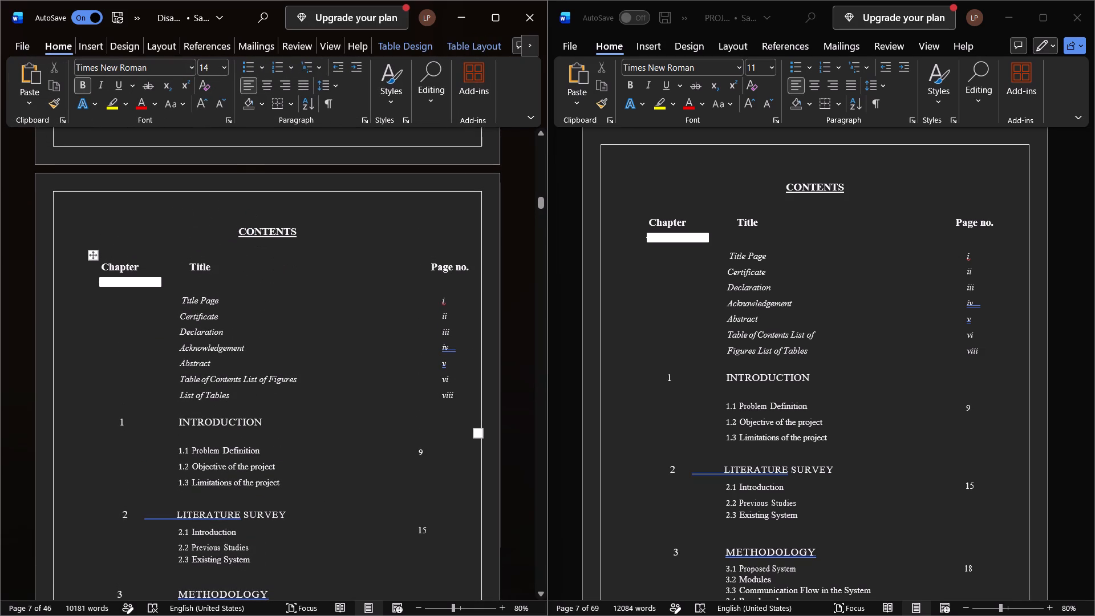
right_click(295, 281)
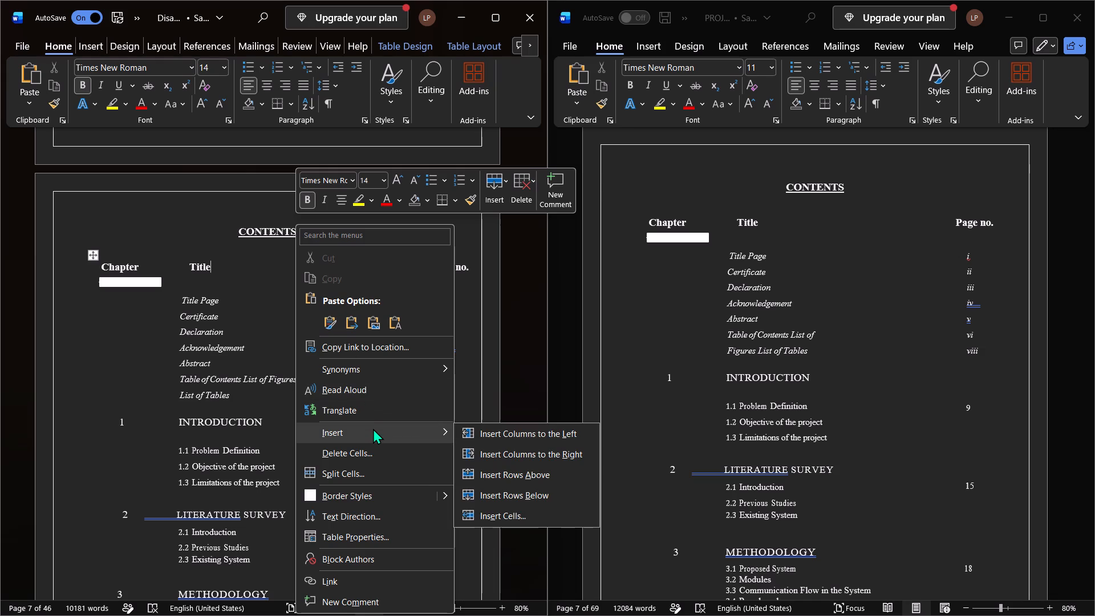
left_click(521, 198)
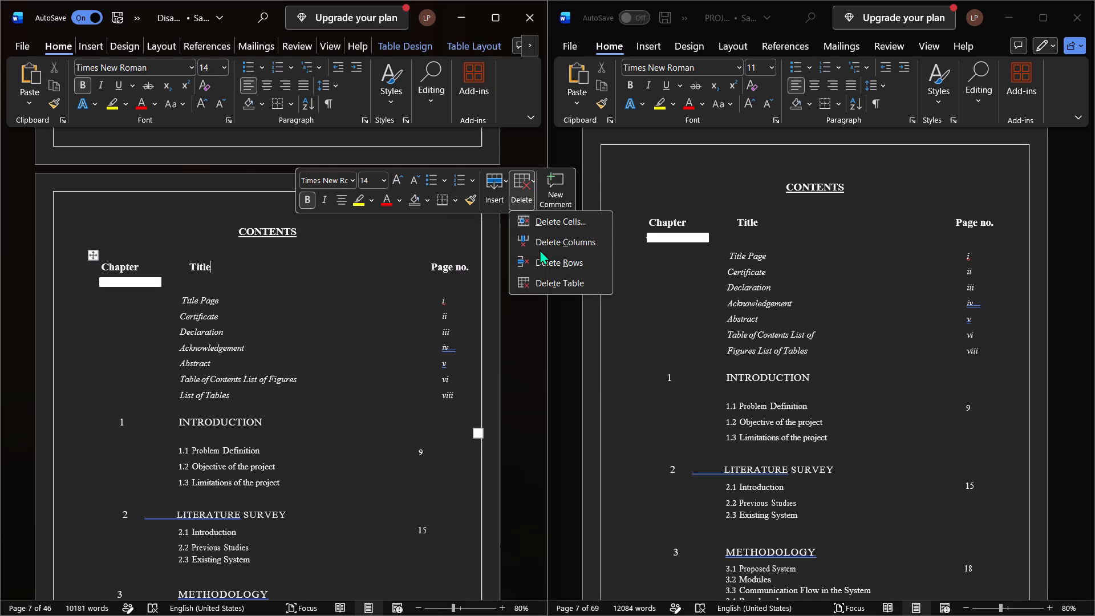
left_click(577, 283)
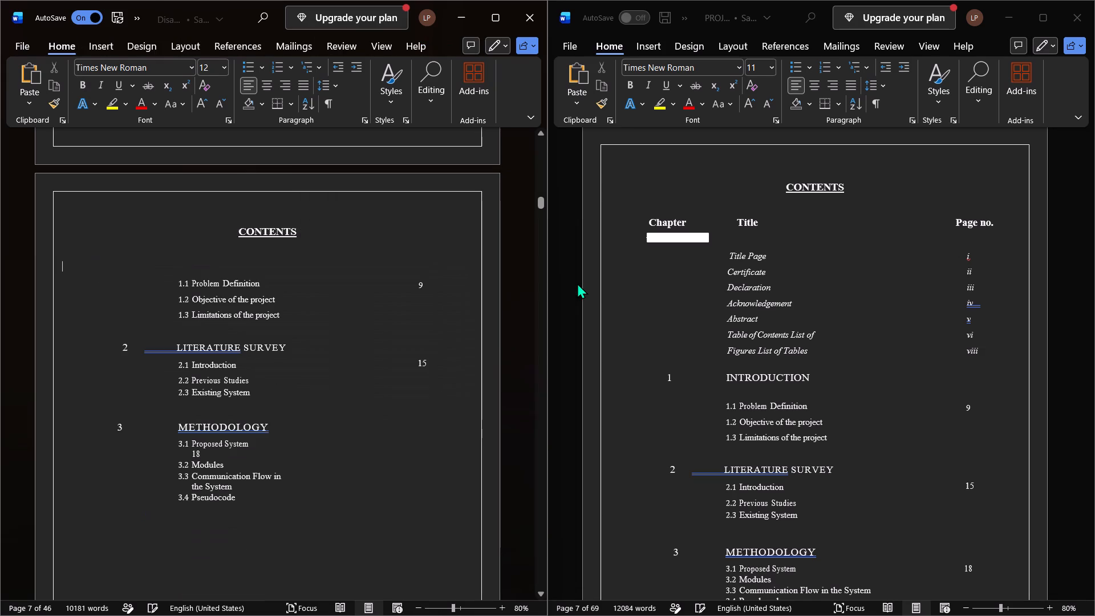
Look over the remaining CONTENTS entries on page vi and the contents pages that follow in the report.
scroll(326, 410, "down", 1)
scroll(326, 410, "up", 3)
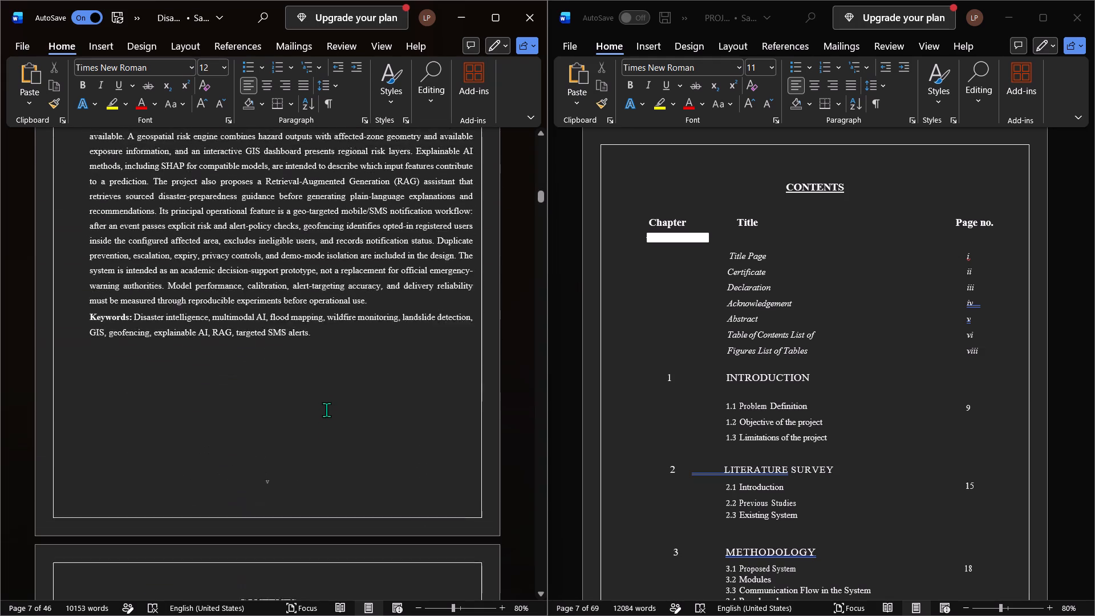
scroll(326, 410, "down", 6)
scroll(326, 410, "up", 3)
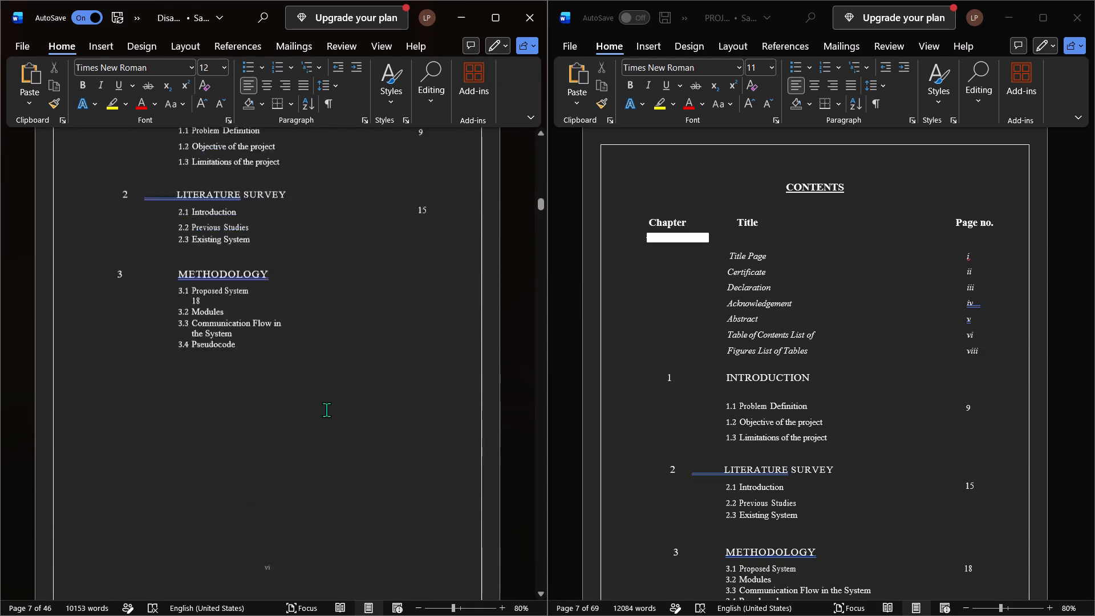
scroll(326, 410, "up", 1)
scroll(326, 410, "down", 7)
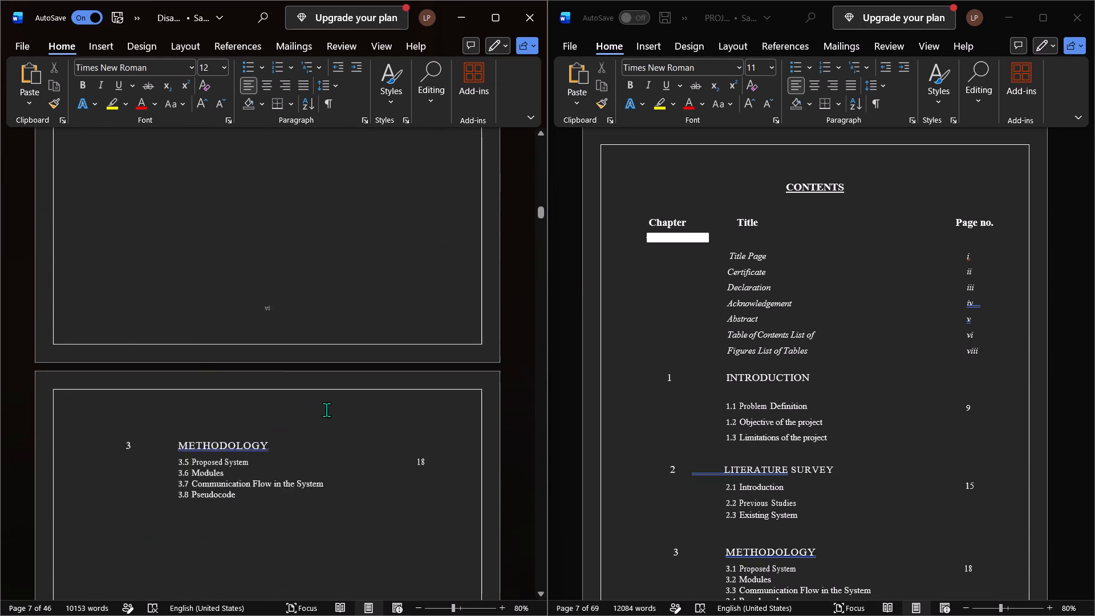
scroll(326, 410, "down", 3)
scroll(326, 410, "up", 2)
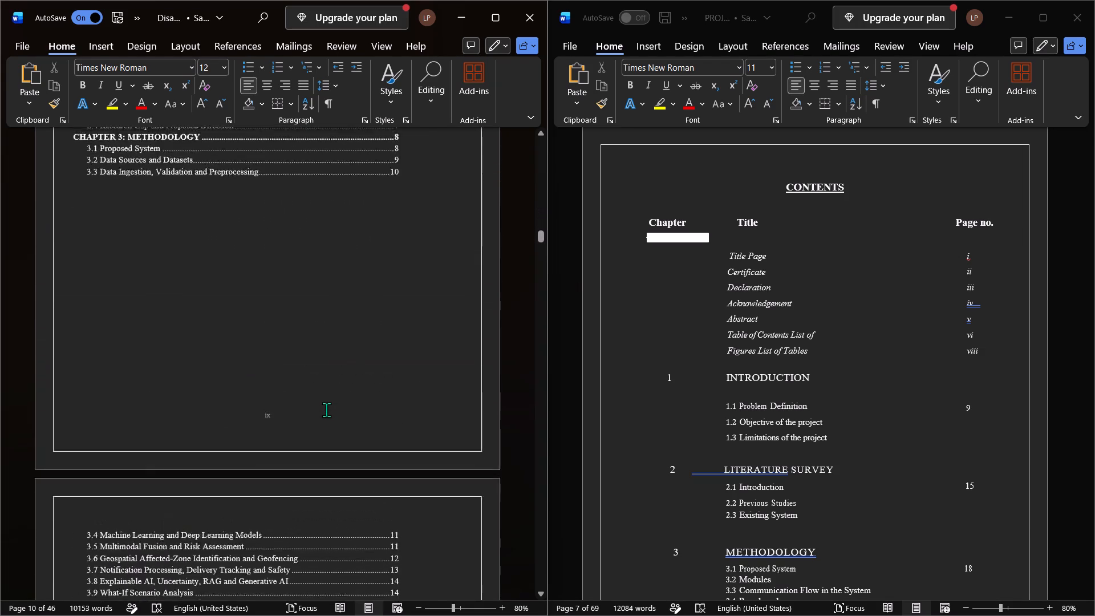
scroll(326, 410, "up", 4)
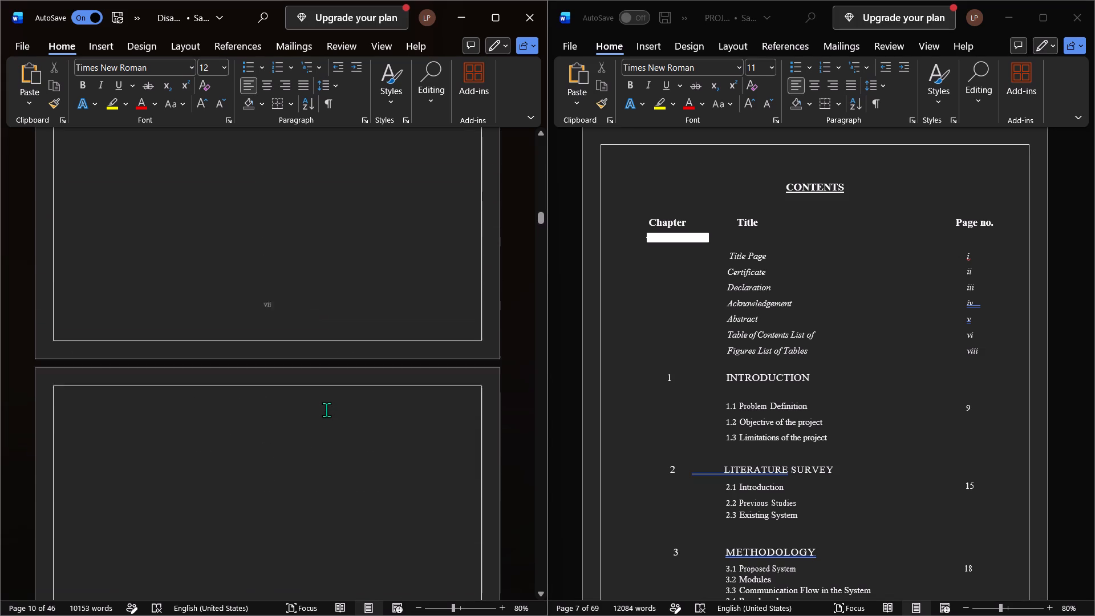
scroll(326, 410, "up", 2)
scroll(326, 410, "down", 1)
scroll(326, 410, "up", 1)
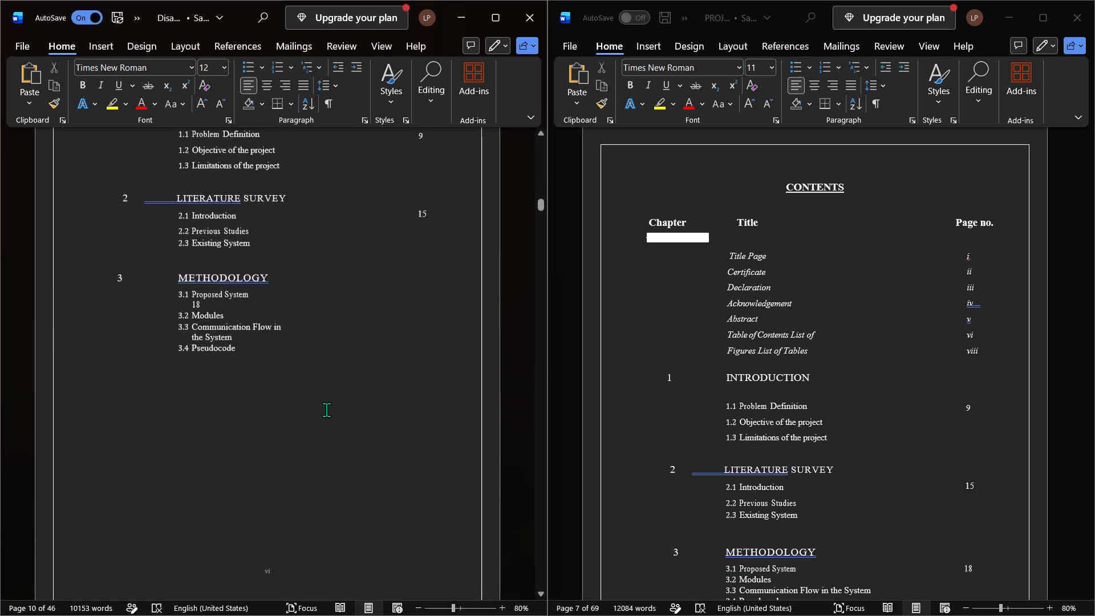
scroll(326, 410, "up", 2)
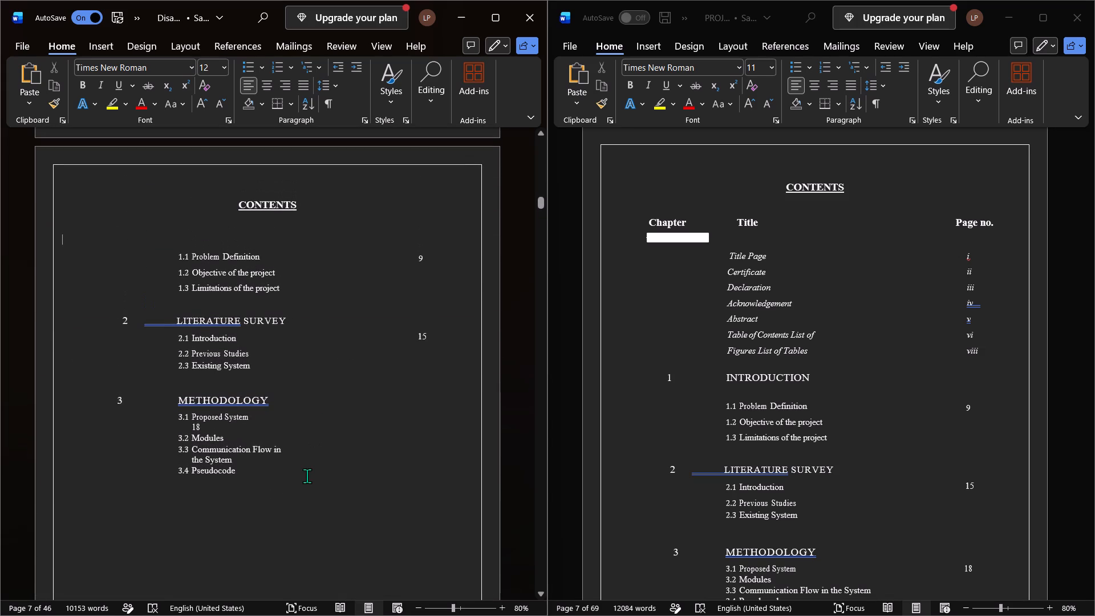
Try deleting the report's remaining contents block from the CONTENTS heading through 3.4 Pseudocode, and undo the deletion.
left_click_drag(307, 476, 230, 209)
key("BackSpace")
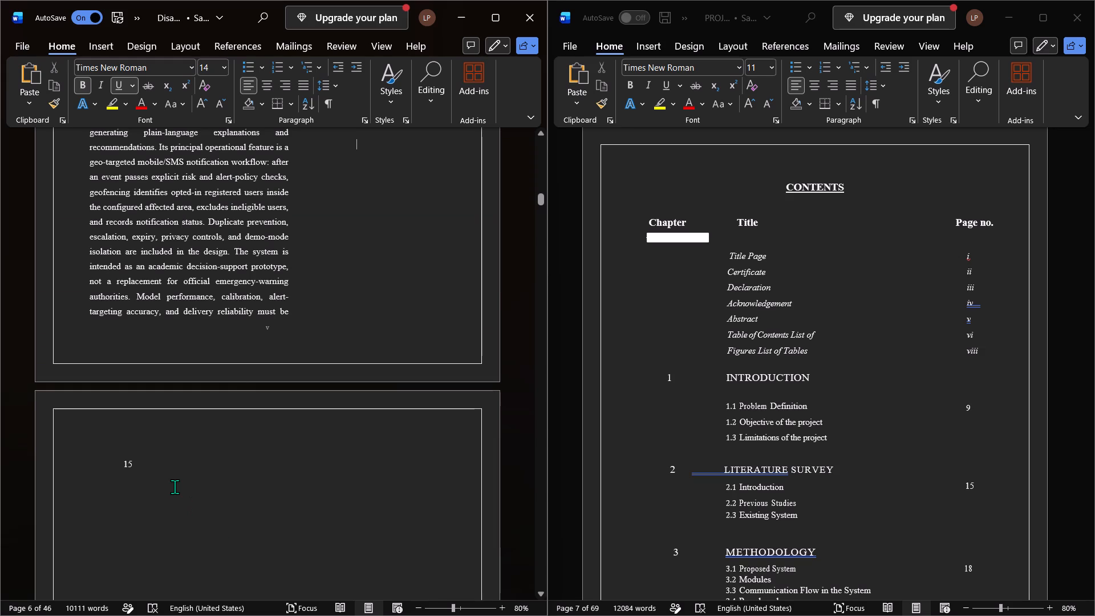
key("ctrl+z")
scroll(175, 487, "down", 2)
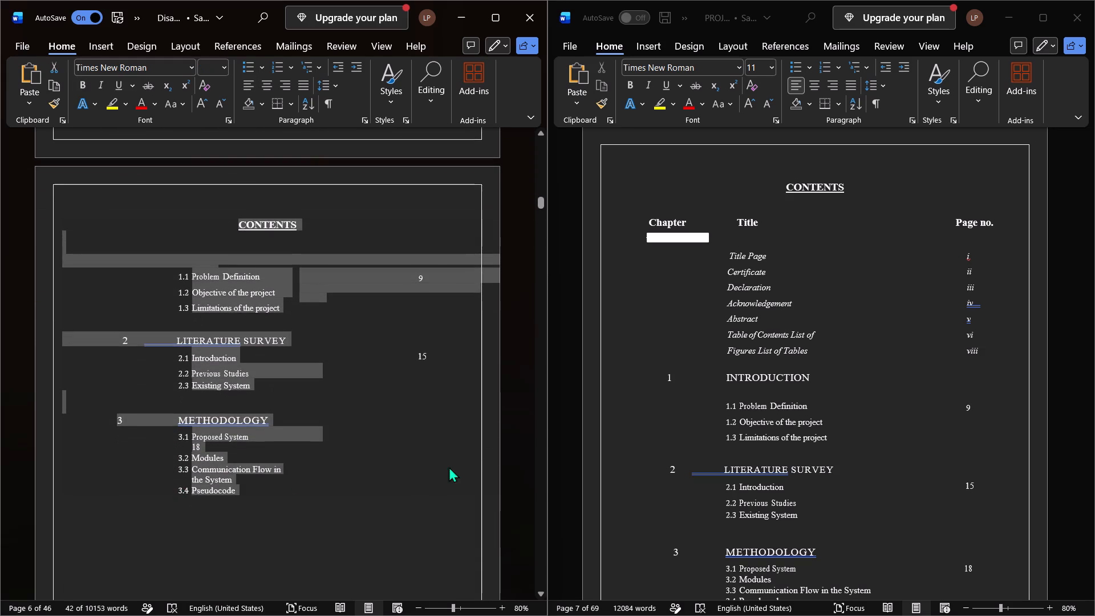
Copy the template's whole contents block on page vi, from the CONTENTS heading through the 3.4 Pseudocode entry.
left_click(785, 176)
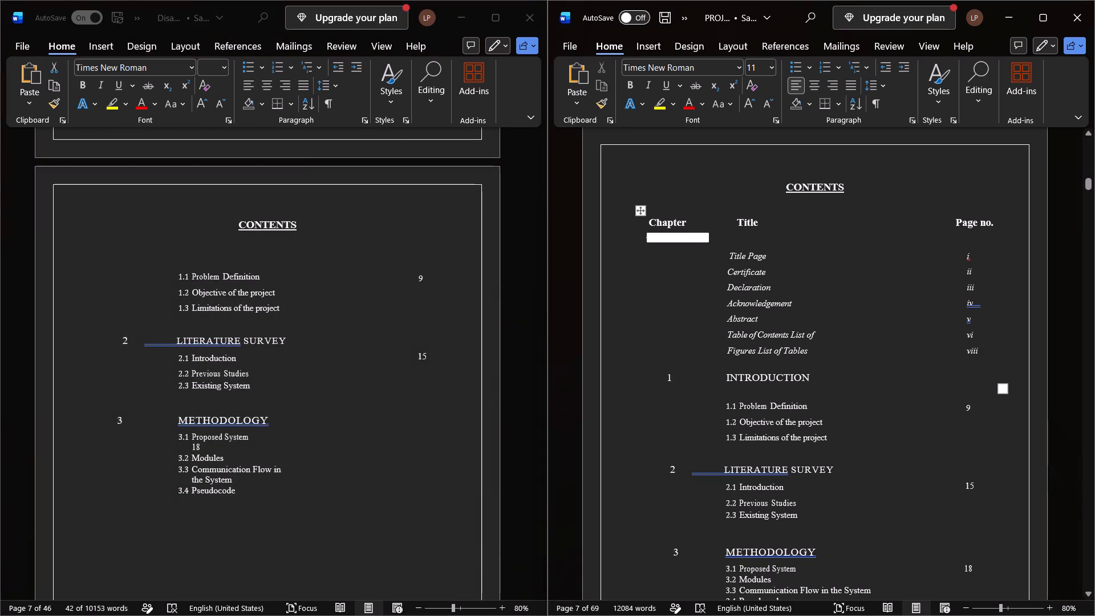
left_click_drag(789, 178, 837, 294)
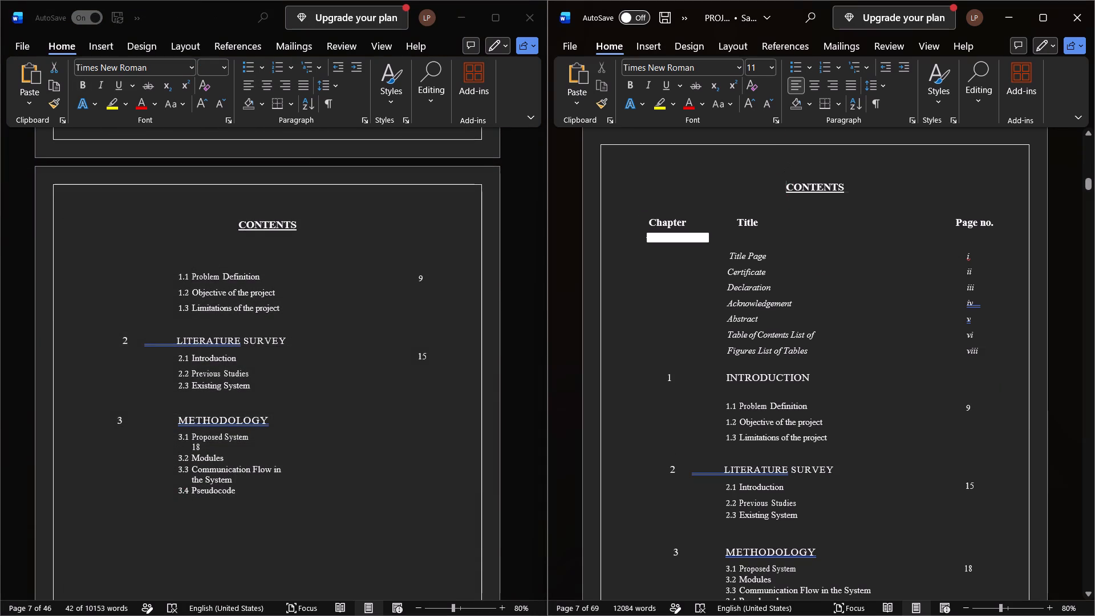
left_click_drag(837, 294, 883, 529)
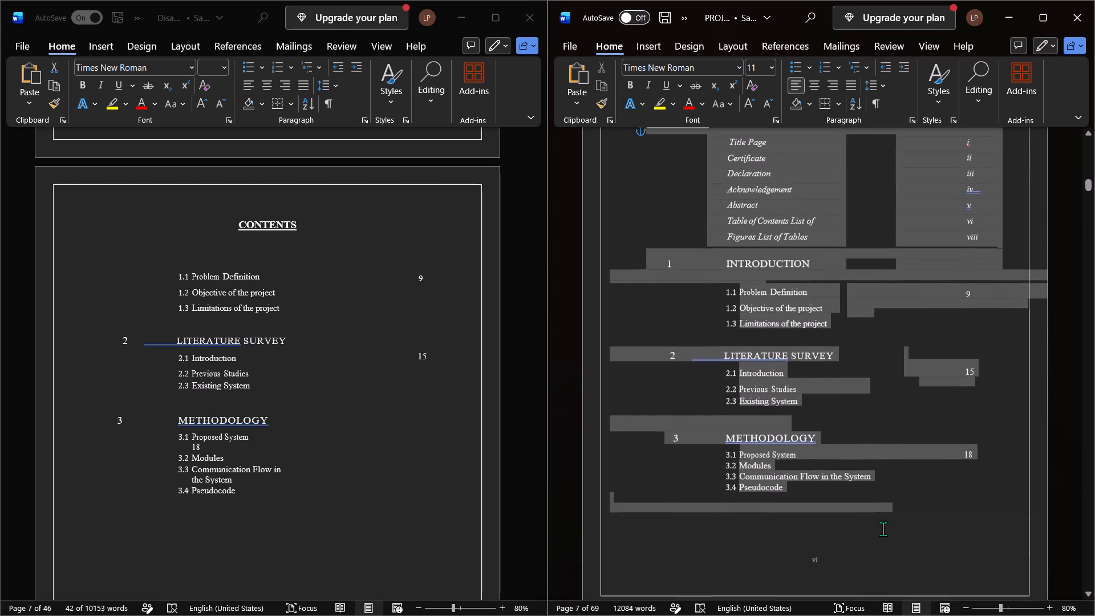
left_click_drag(883, 529, 999, 501)
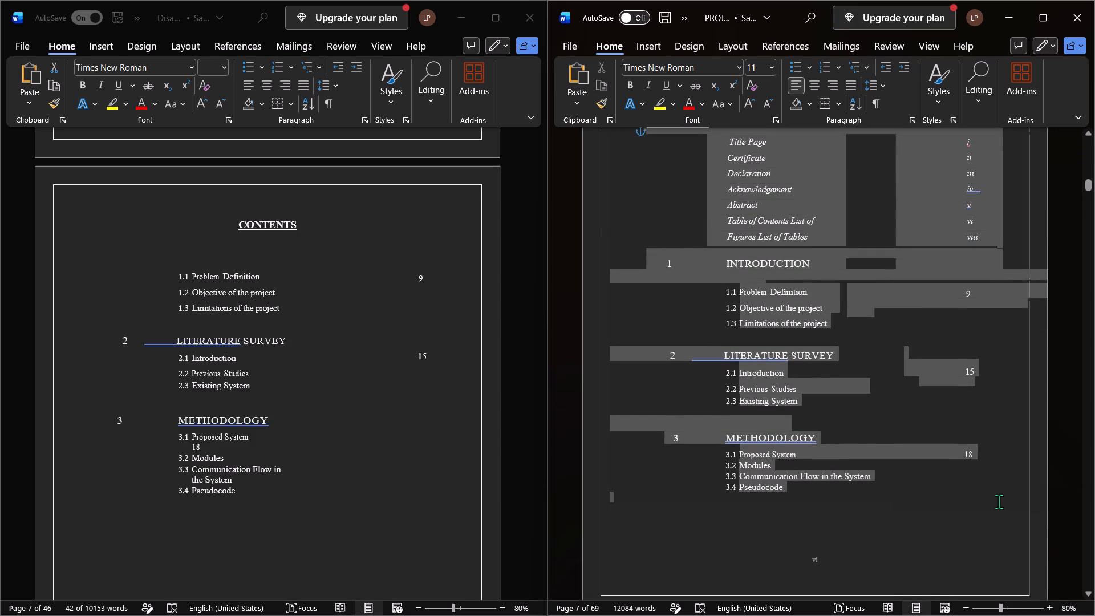
left_click_drag(999, 501, 1028, 515)
key("ctrl+c")
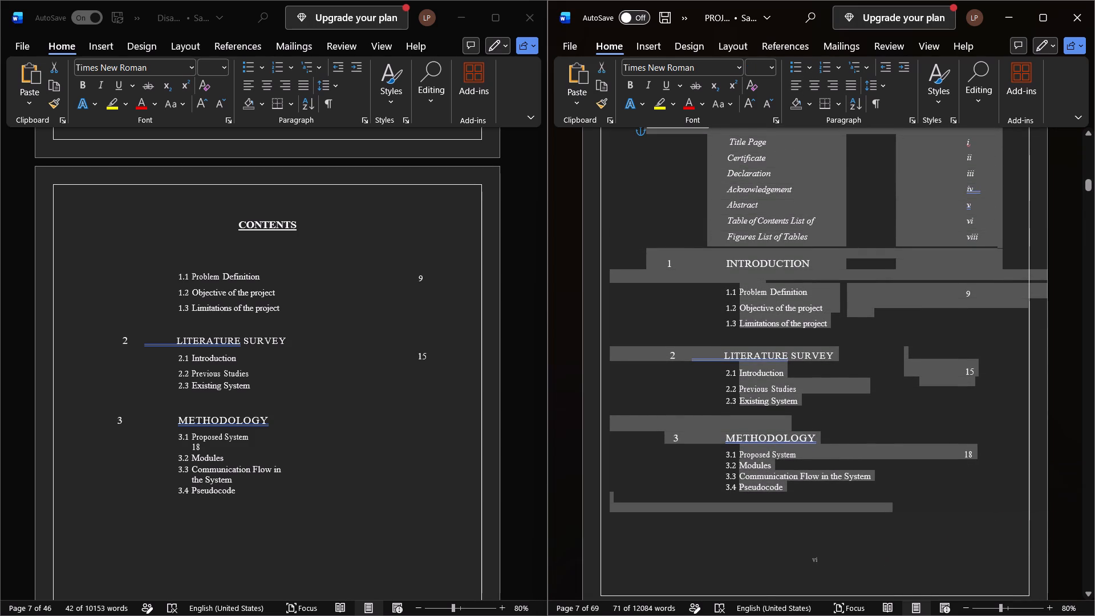
key("ctrl+c")
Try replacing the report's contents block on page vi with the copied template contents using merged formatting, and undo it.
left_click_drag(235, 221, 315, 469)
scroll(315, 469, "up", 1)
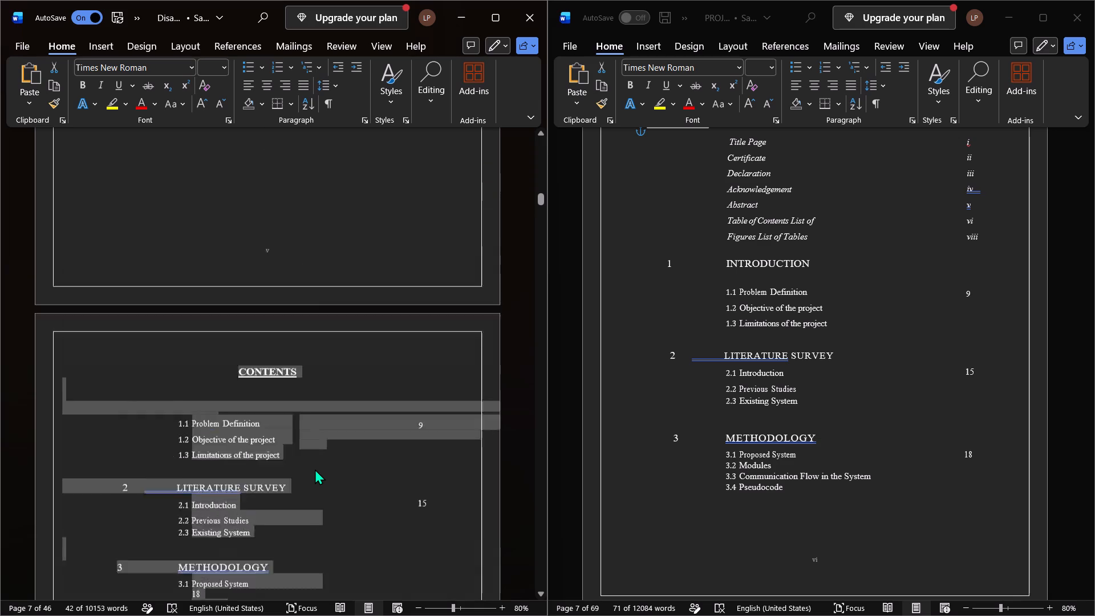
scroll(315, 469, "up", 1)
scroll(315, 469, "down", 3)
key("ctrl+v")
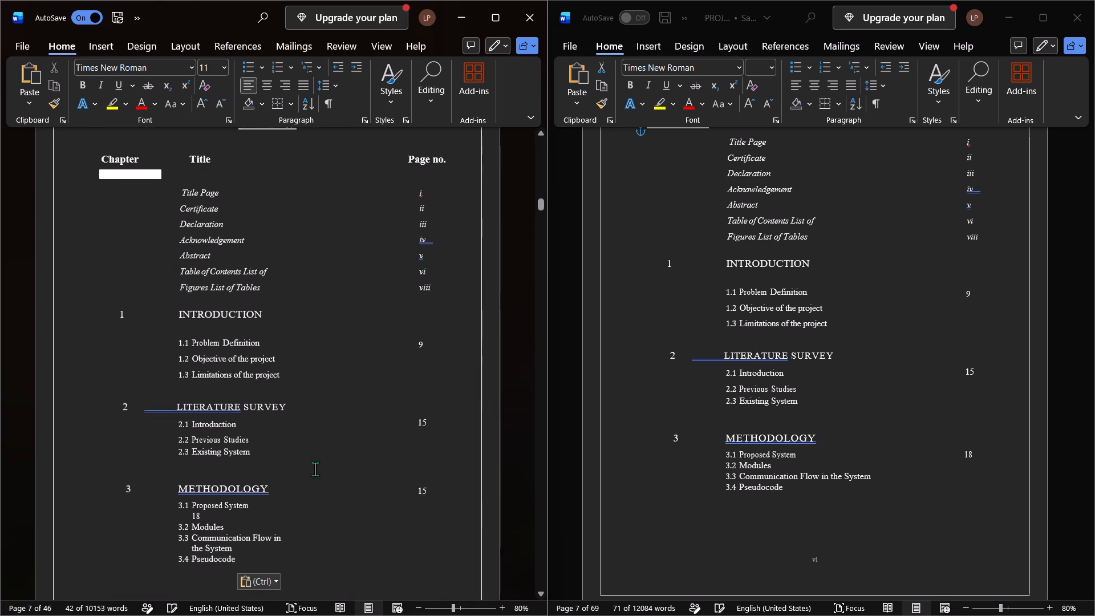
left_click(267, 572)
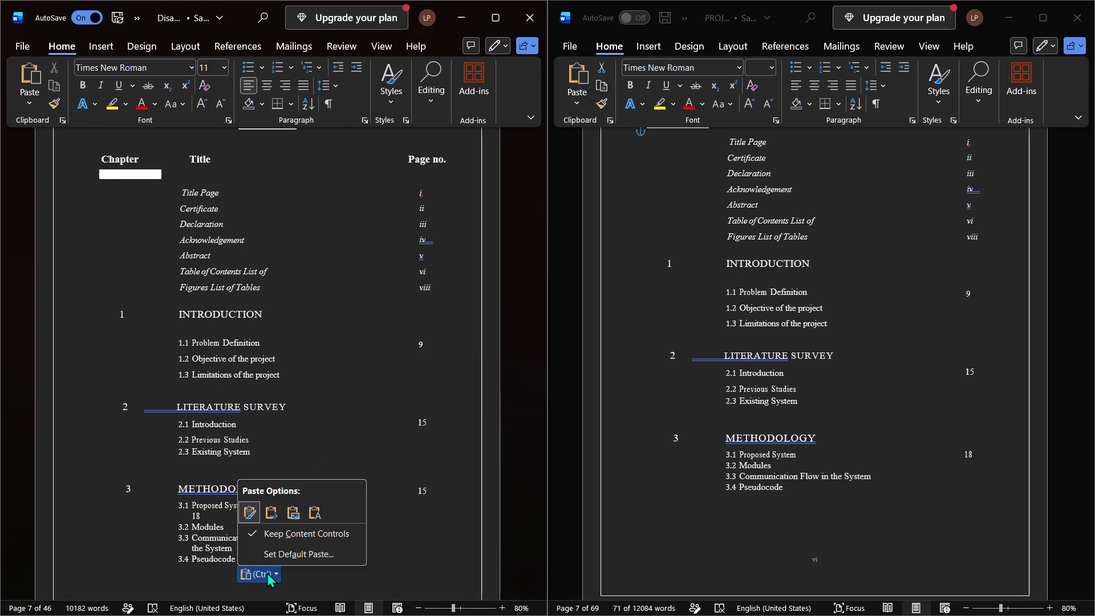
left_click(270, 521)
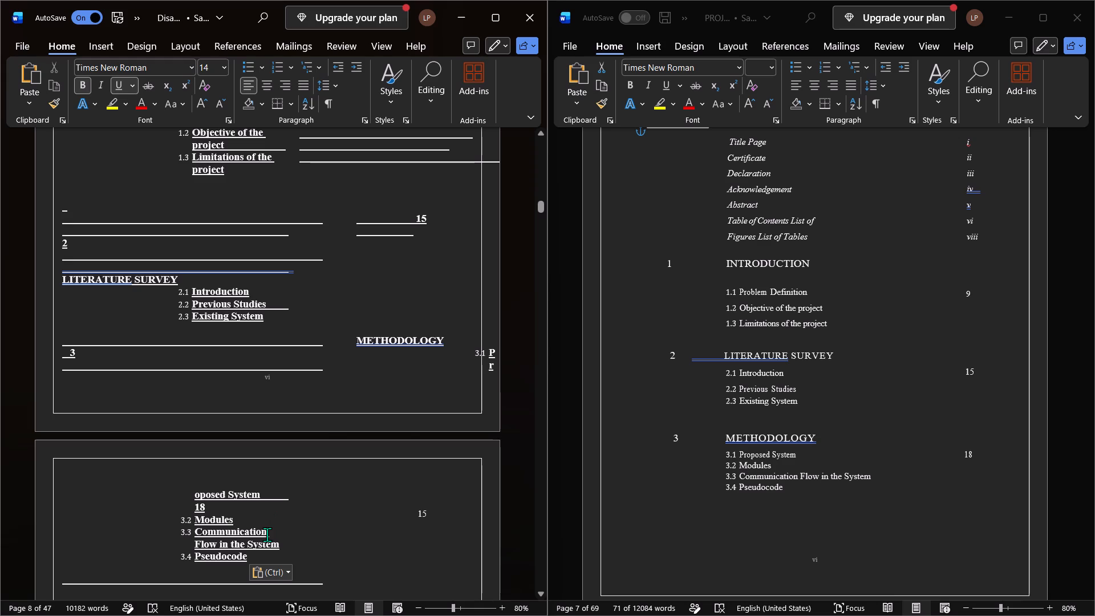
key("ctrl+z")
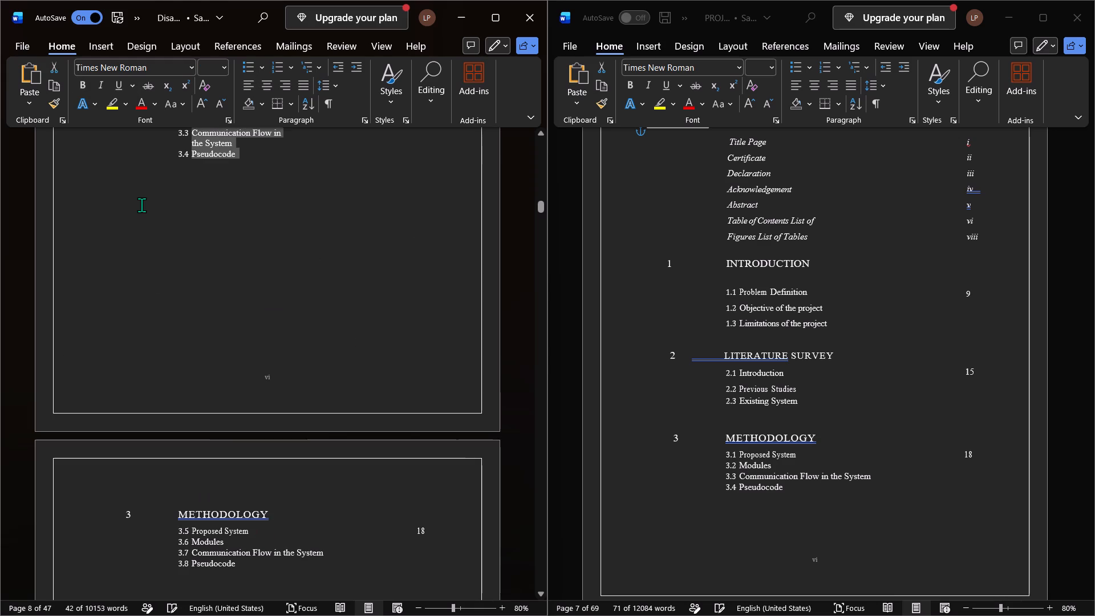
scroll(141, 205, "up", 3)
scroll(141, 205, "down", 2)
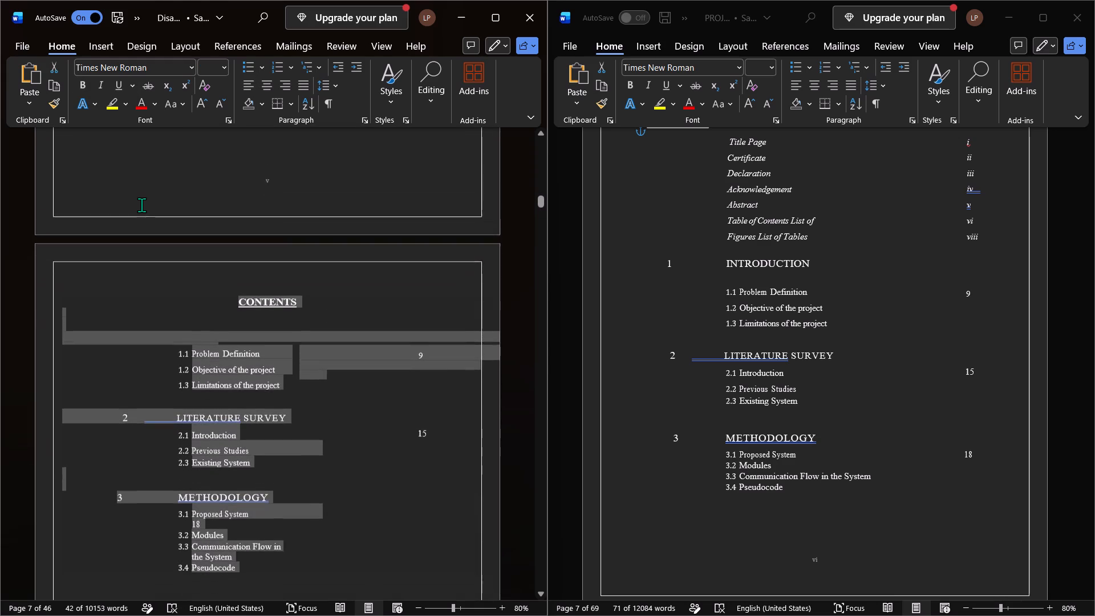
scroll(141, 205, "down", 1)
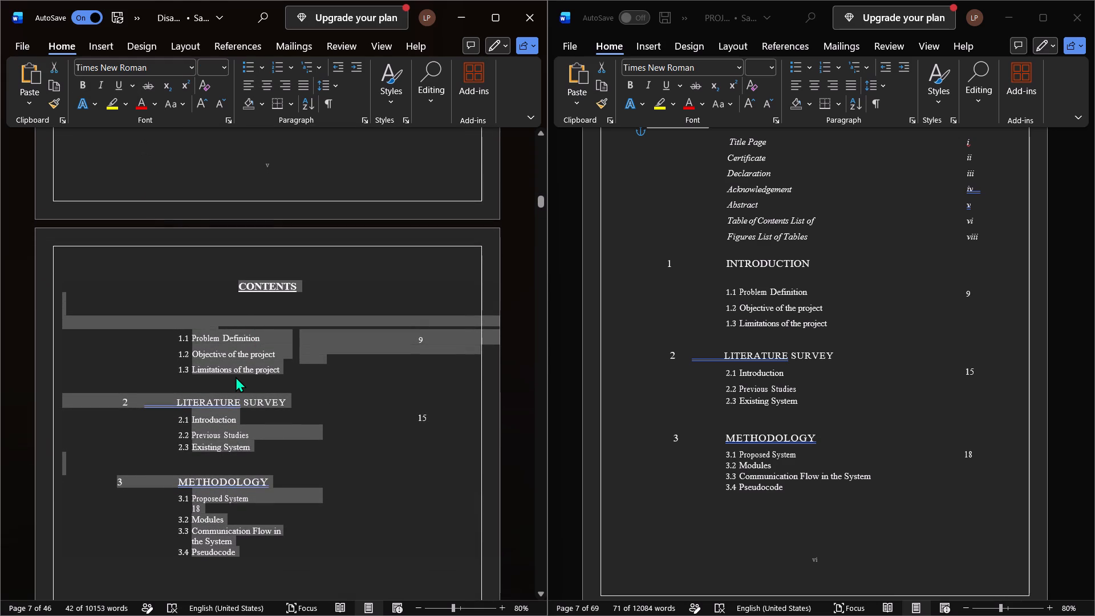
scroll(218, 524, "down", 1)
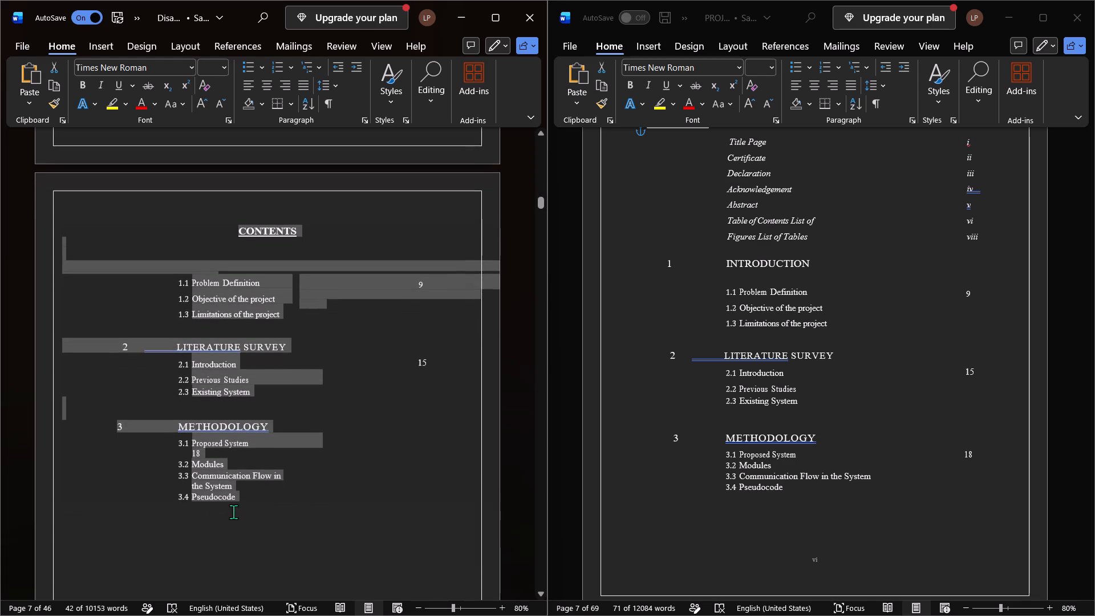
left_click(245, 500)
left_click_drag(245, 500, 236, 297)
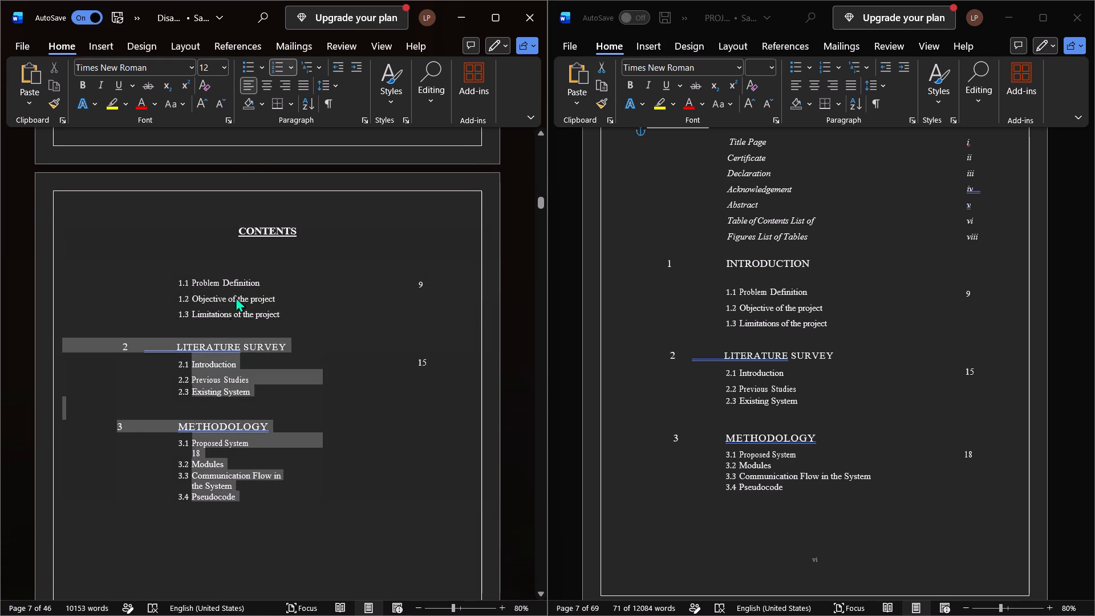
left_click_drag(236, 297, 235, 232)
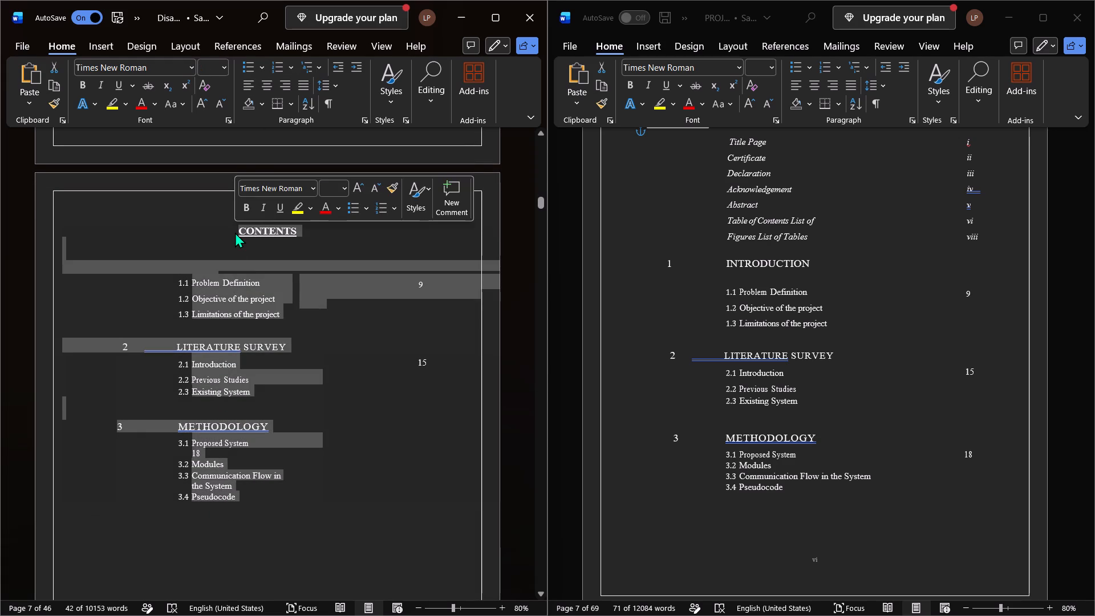
Copy the template's whole contents block on page vi, from the CONTENTS heading through the blank lines below 3.4 Pseudocode.
scroll(794, 492, "up", 1)
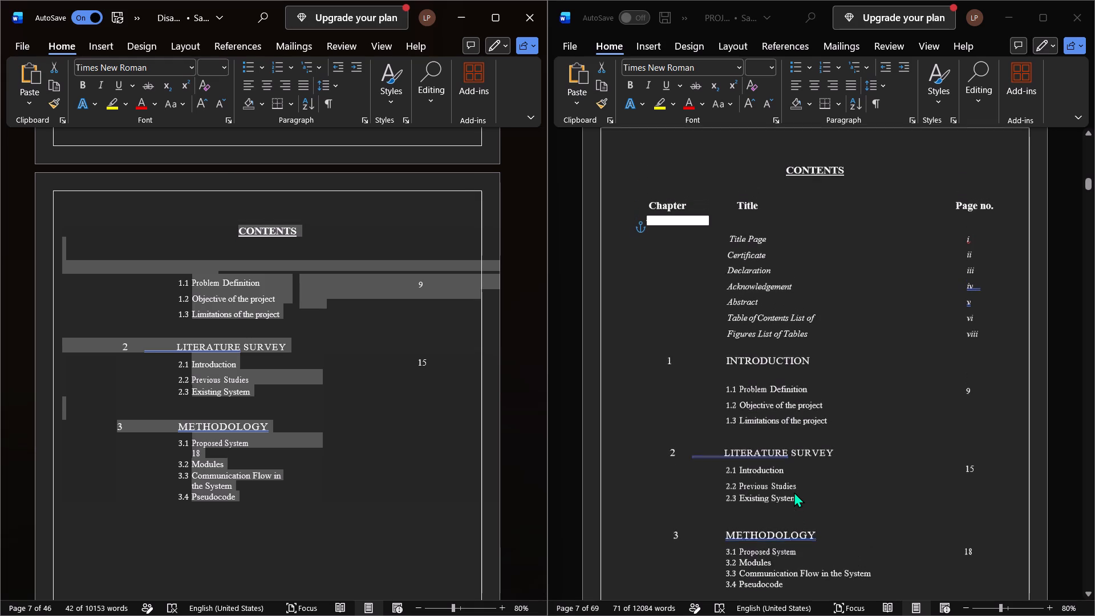
left_click_drag(780, 177, 784, 495)
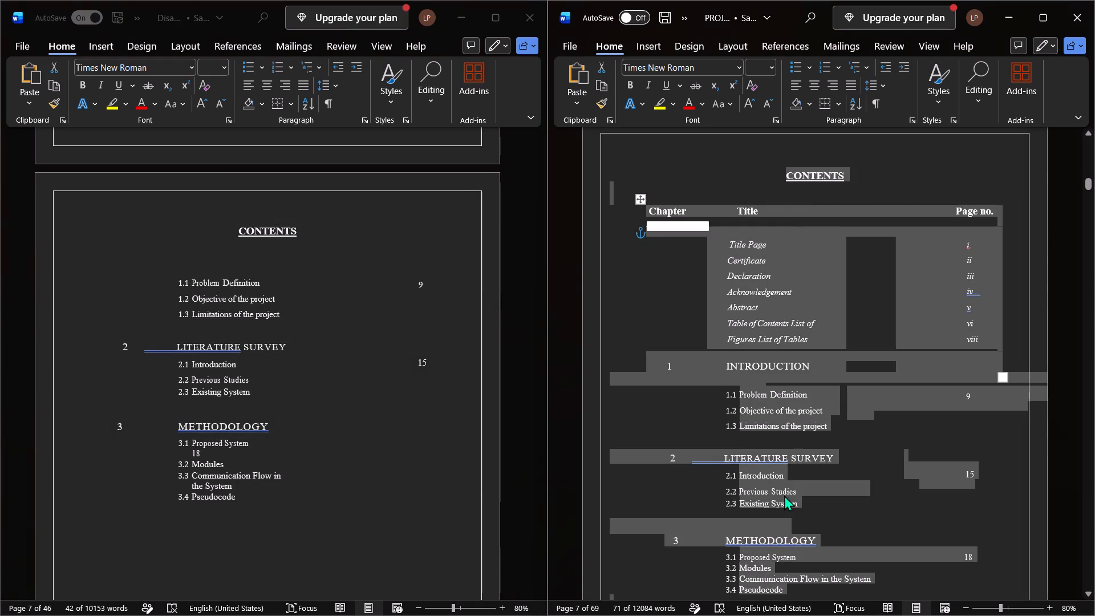
left_click_drag(784, 495, 785, 509)
left_click(785, 509)
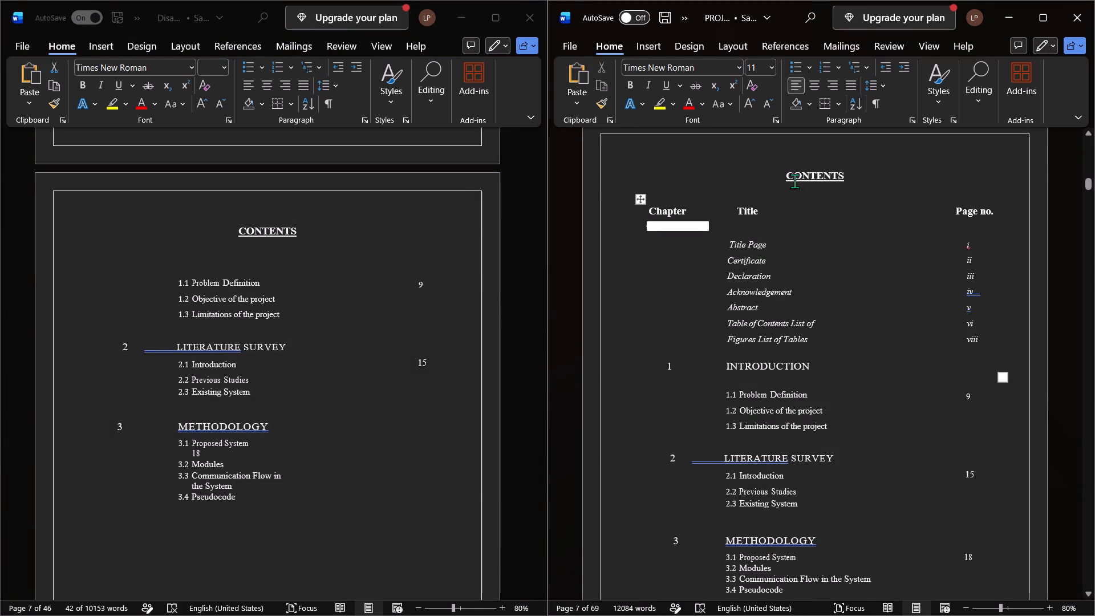
left_click_drag(782, 176, 819, 606)
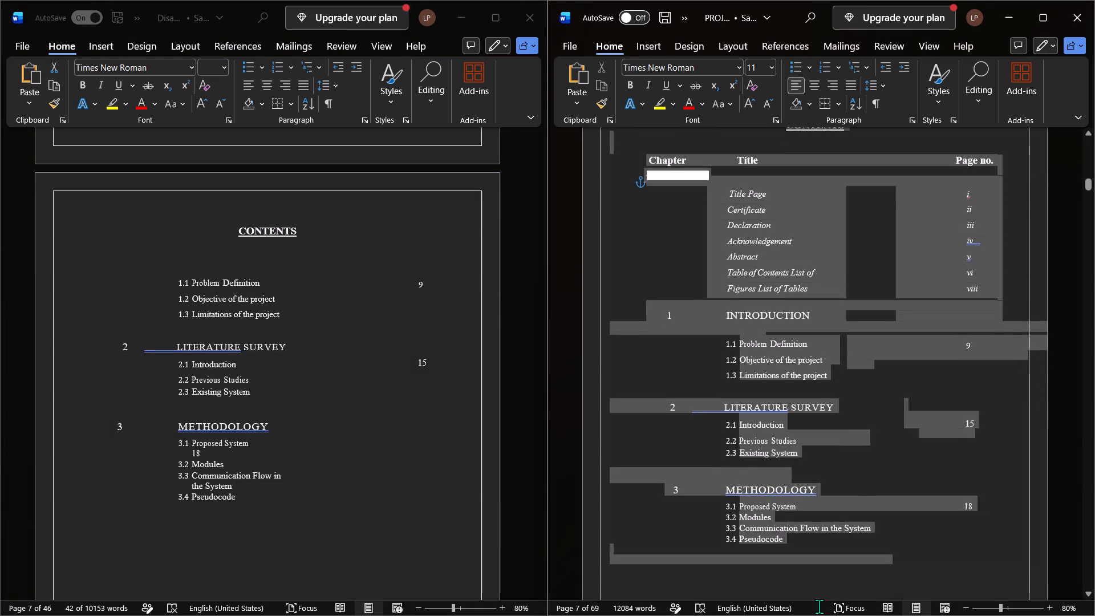
left_click_drag(819, 606, 917, 506)
key("ctrl+c")
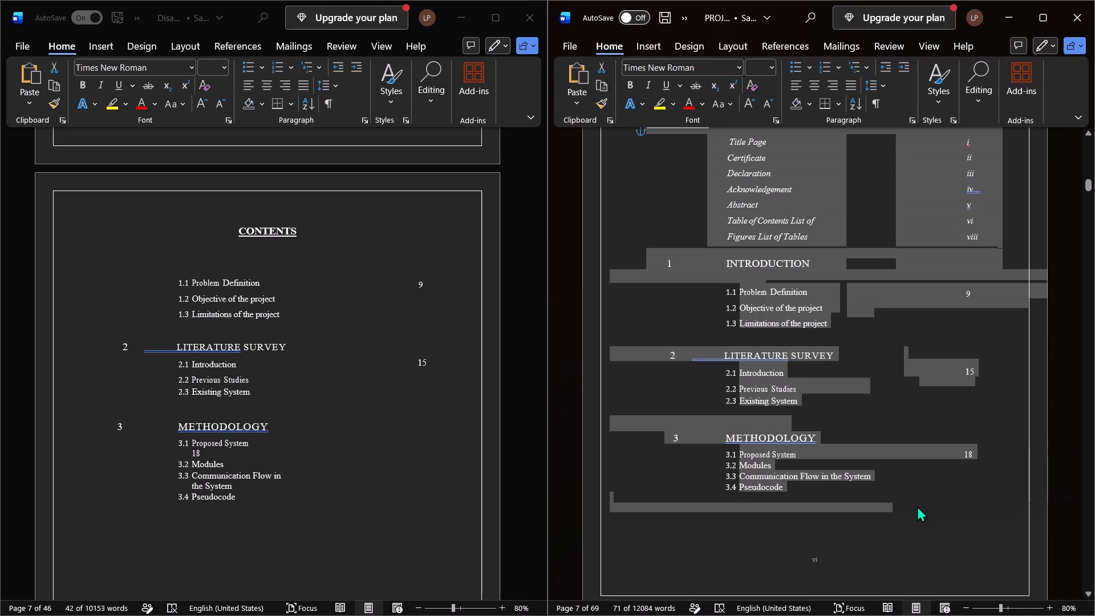
Replace the report's contents block on page vi with the copied template contents, keeping the source formatting.
left_click_drag(237, 224, 294, 555)
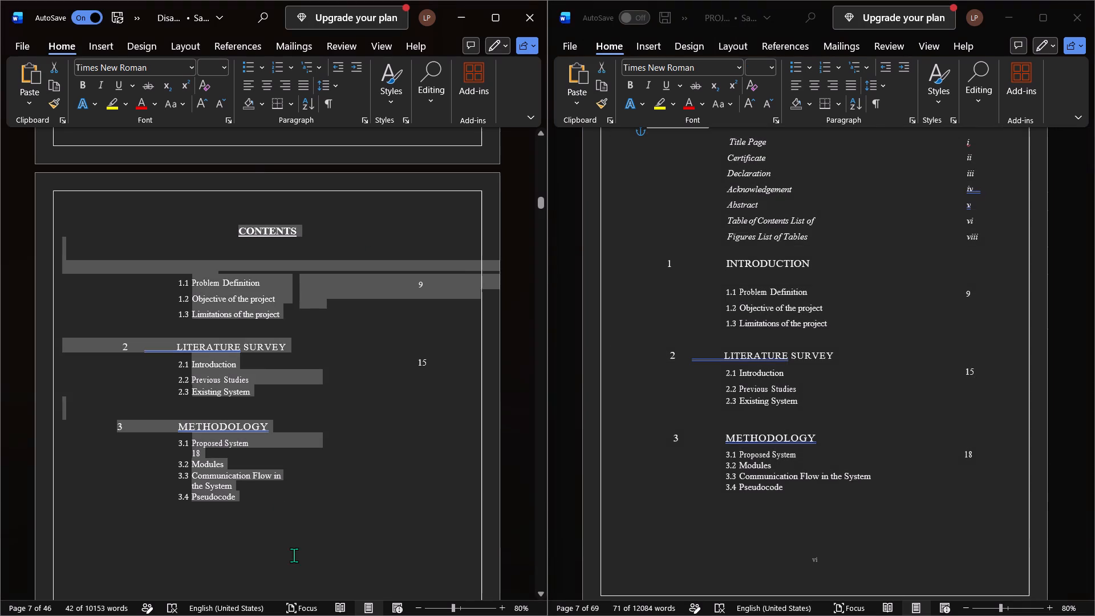
left_click_drag(294, 555, 299, 546)
key("ctrl+v")
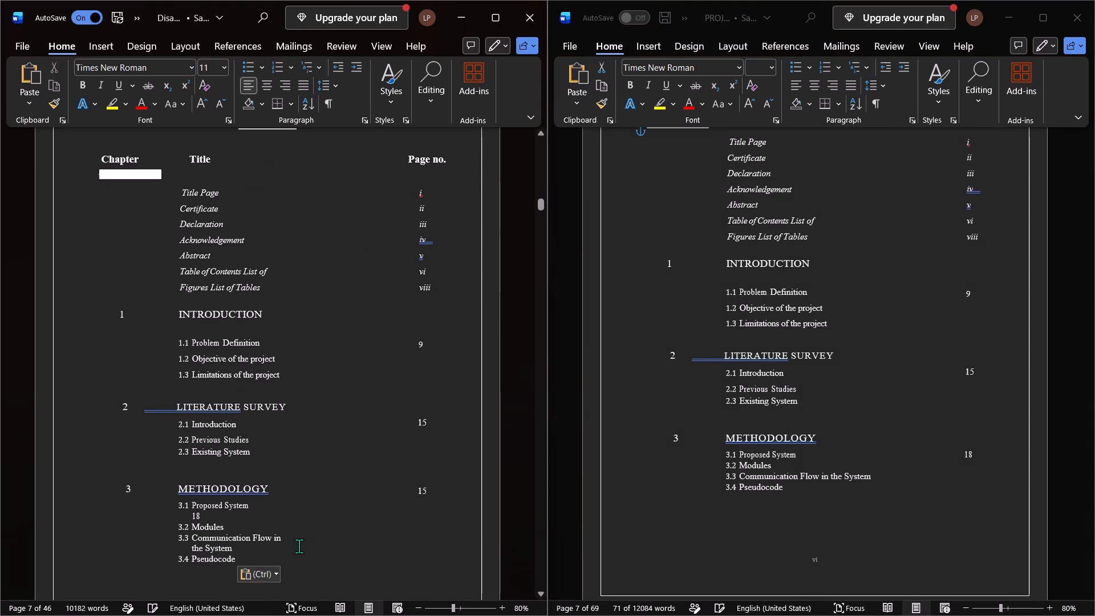
left_click(265, 572)
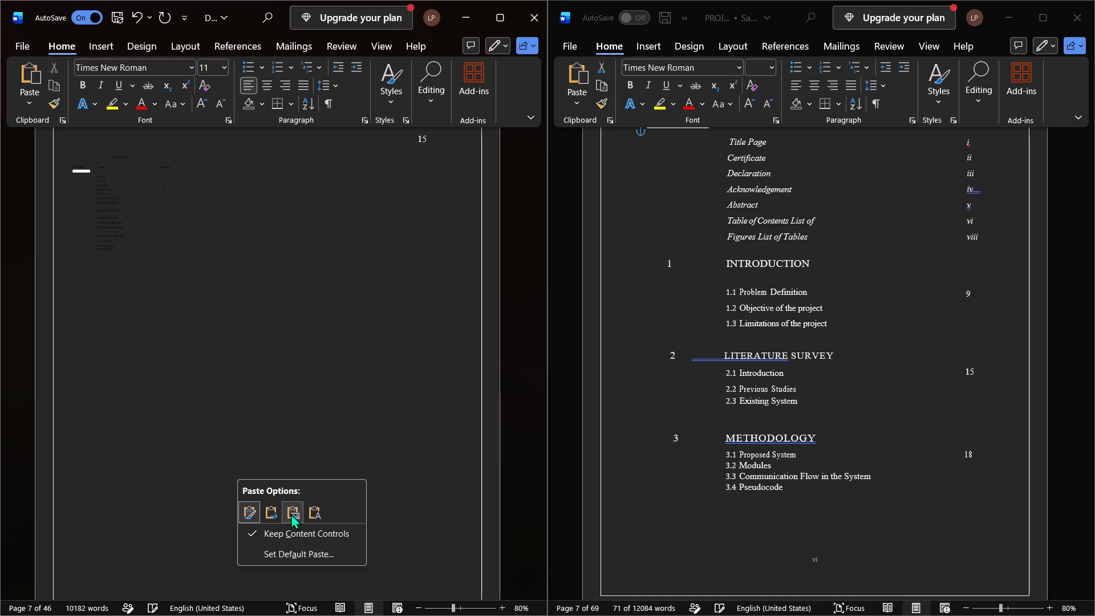
left_click(258, 514)
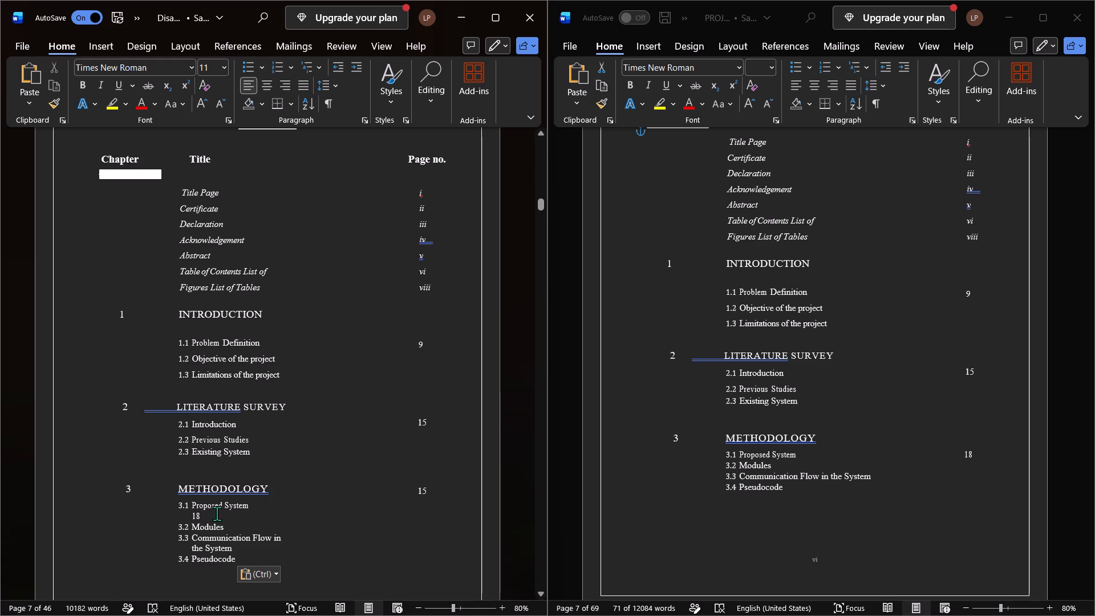
Delete the stray 18 under the 3.1 Proposed System entry in the report's contents.
left_click(217, 513)
key("BackSpace")
key("BackSpace")
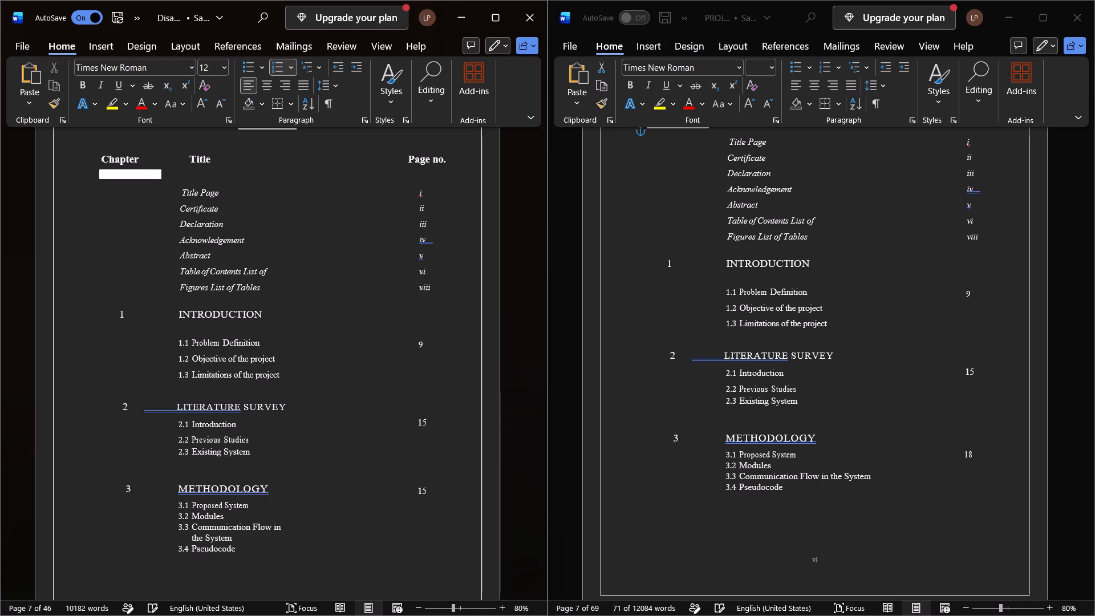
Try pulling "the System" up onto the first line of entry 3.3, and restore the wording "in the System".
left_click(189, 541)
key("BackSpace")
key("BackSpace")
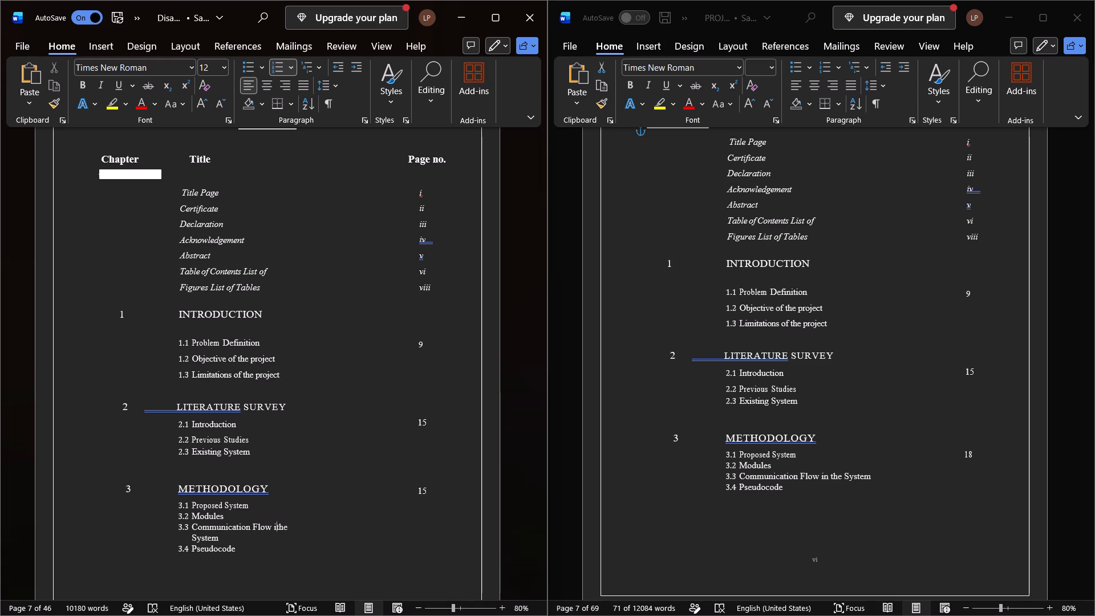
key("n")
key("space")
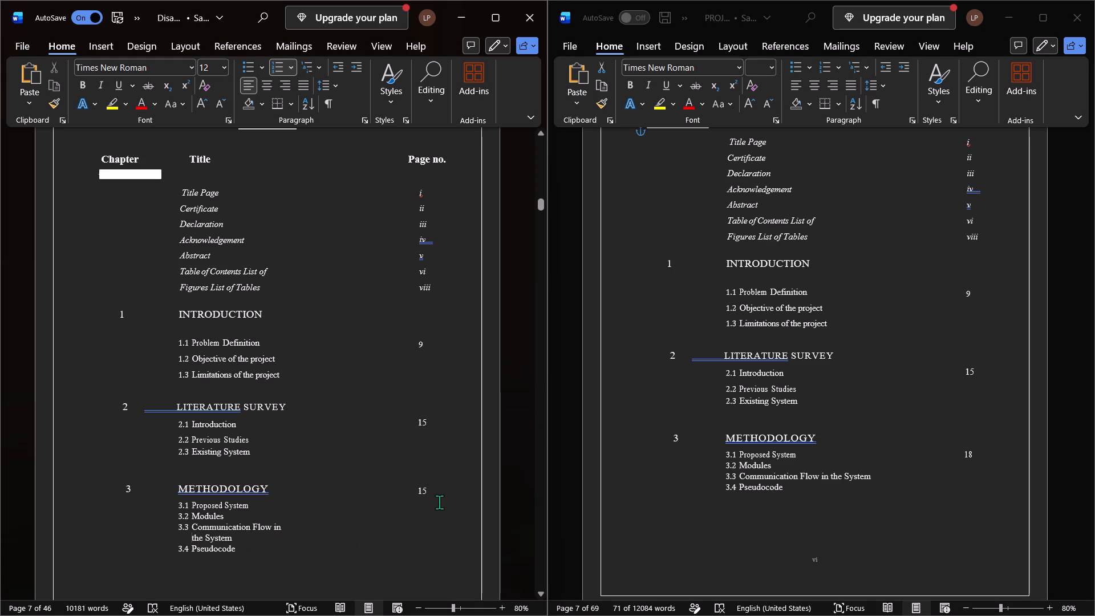
Set the METHODOLOGY chapter's page number in the report's contents to 18.
left_click(432, 493)
key("BackSpace")
key("8")
Compare the report's CONTENTS page with the template's CONTENTS page.
scroll(316, 416, "up", 2)
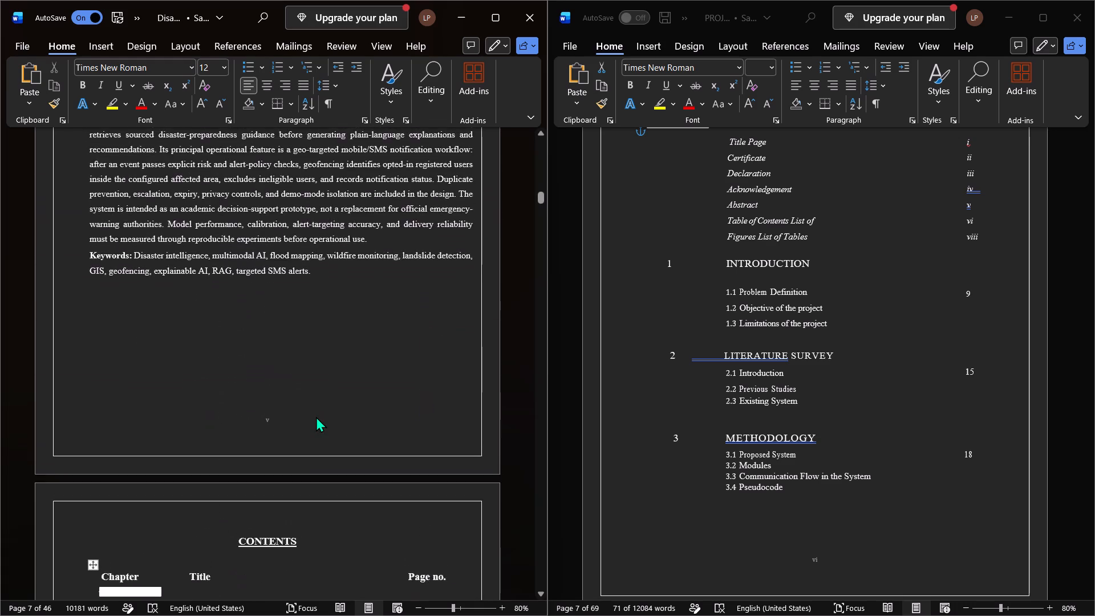
scroll(316, 416, "down", 4)
scroll(947, 400, "up", 2)
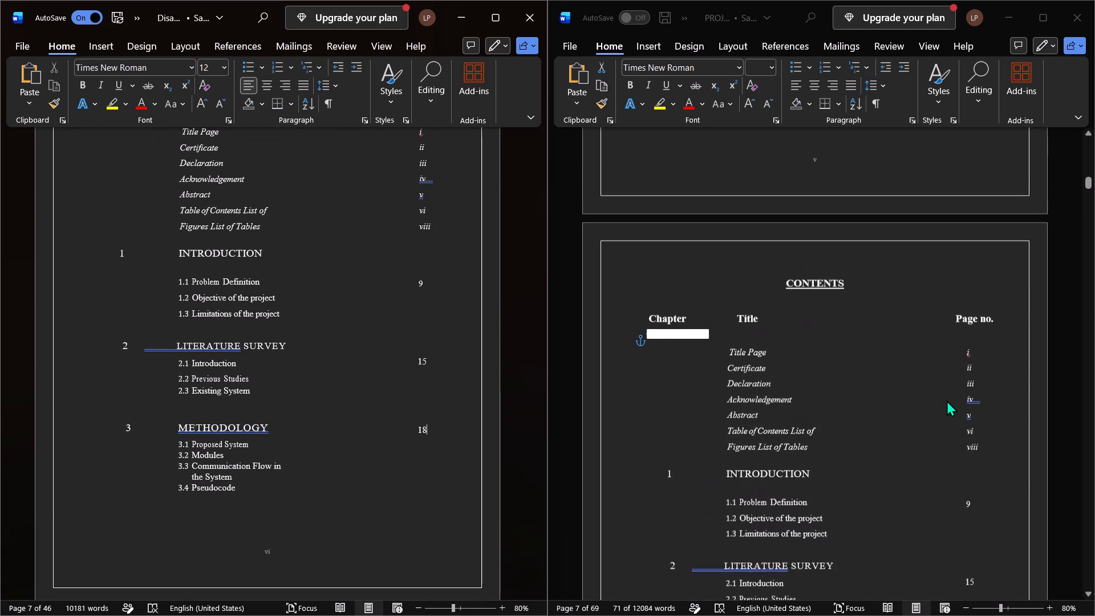
scroll(947, 400, "down", 1)
scroll(460, 335, "up", 1)
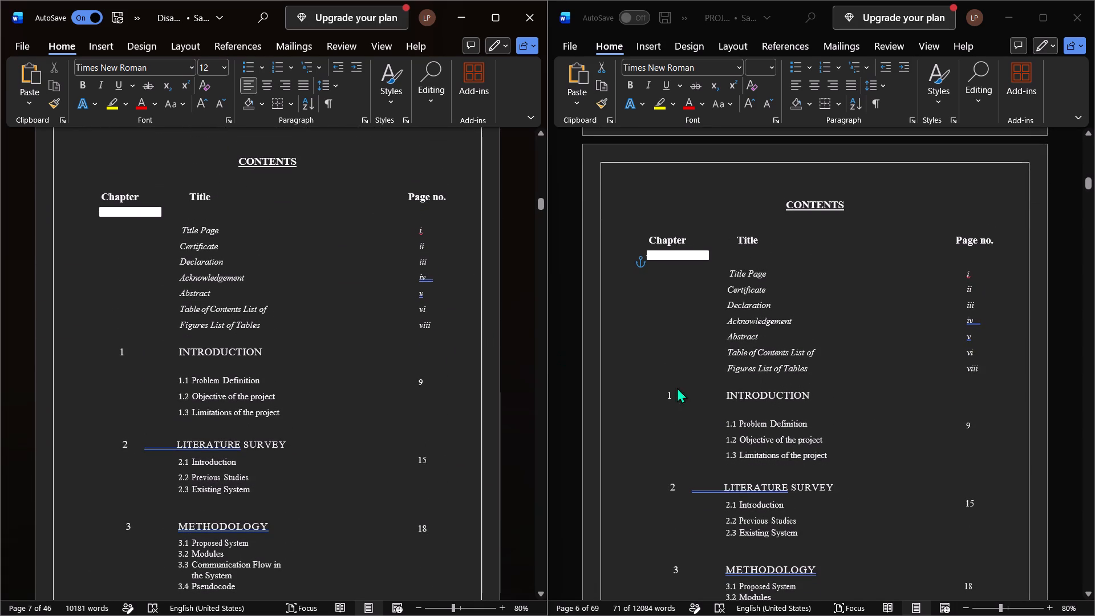
Copy the template's second contents page on page vii, from the DESIGN chapter through the REFERENCES entry.
scroll(796, 444, "down", 5)
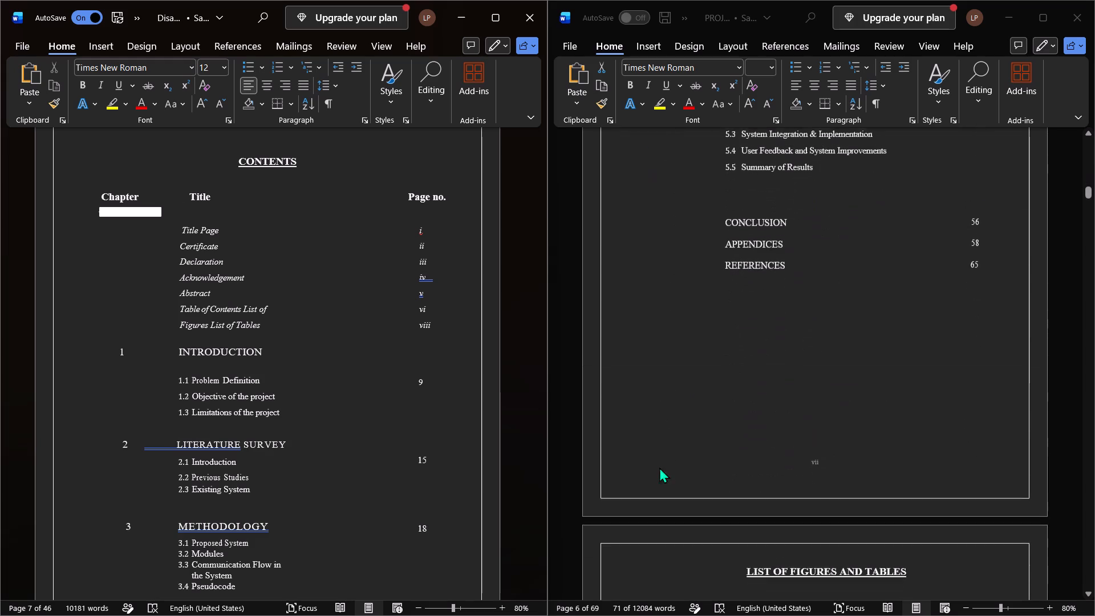
scroll(453, 474, "down", 2)
scroll(885, 301, "up", 1)
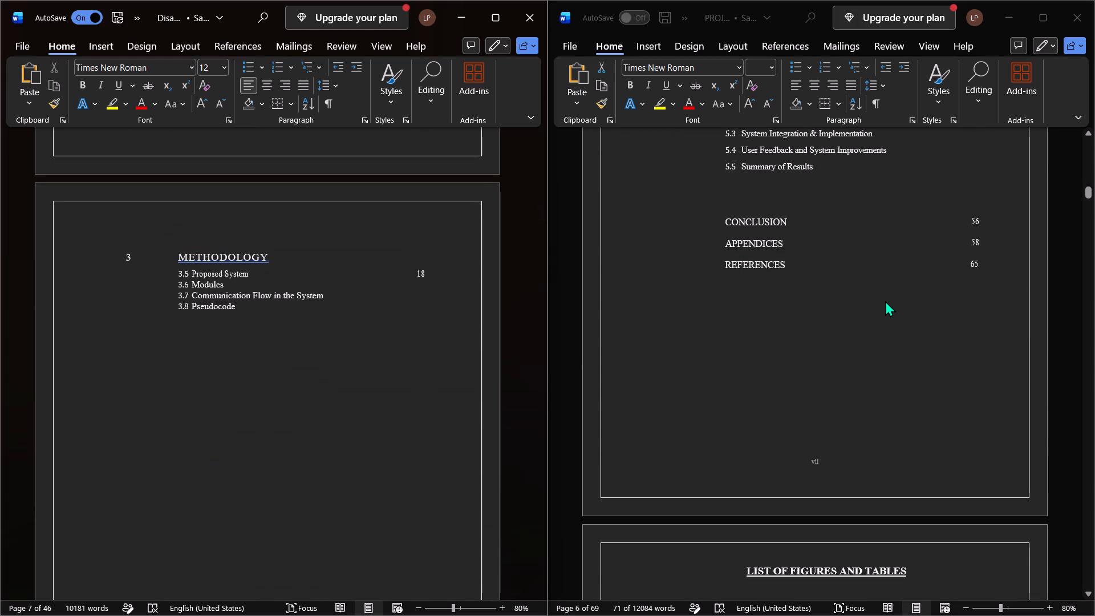
scroll(885, 301, "up", 1)
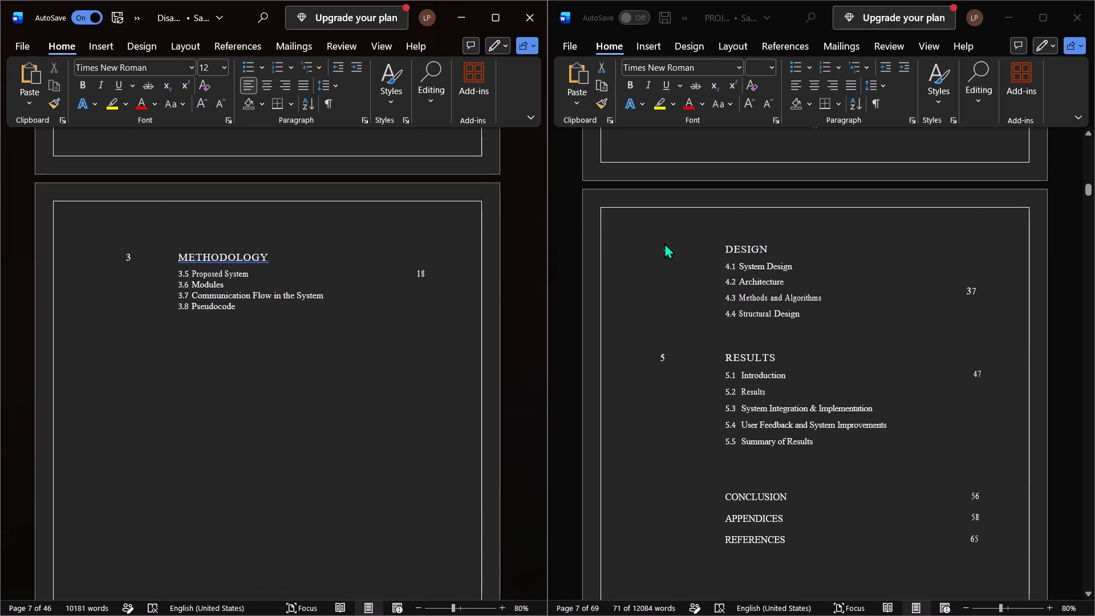
left_click_drag(659, 245, 939, 512)
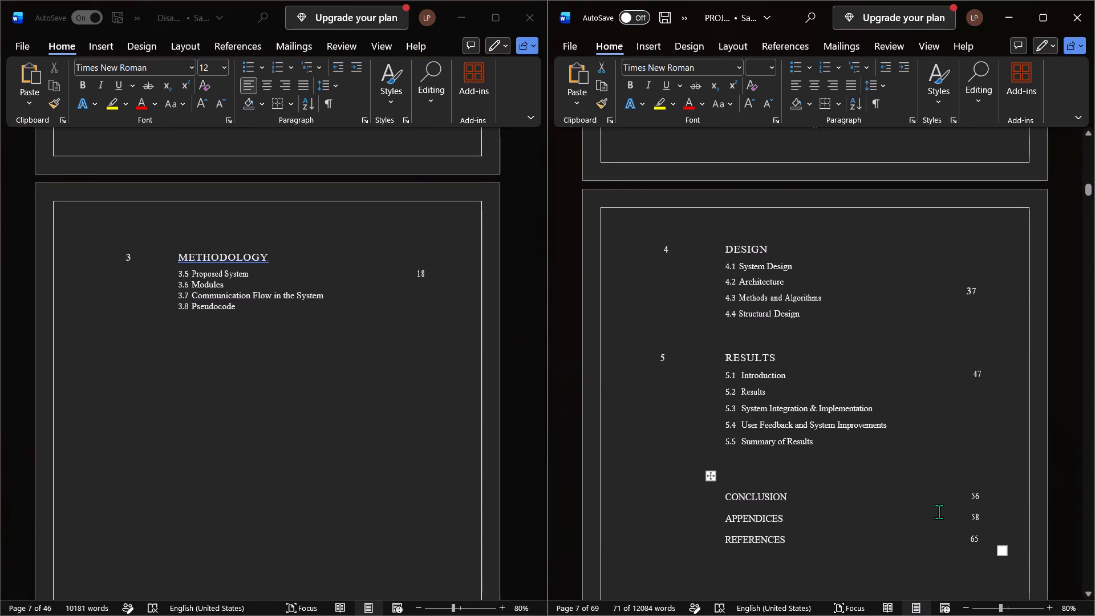
left_click_drag(939, 512, 992, 533)
left_click_drag(992, 533, 698, 261)
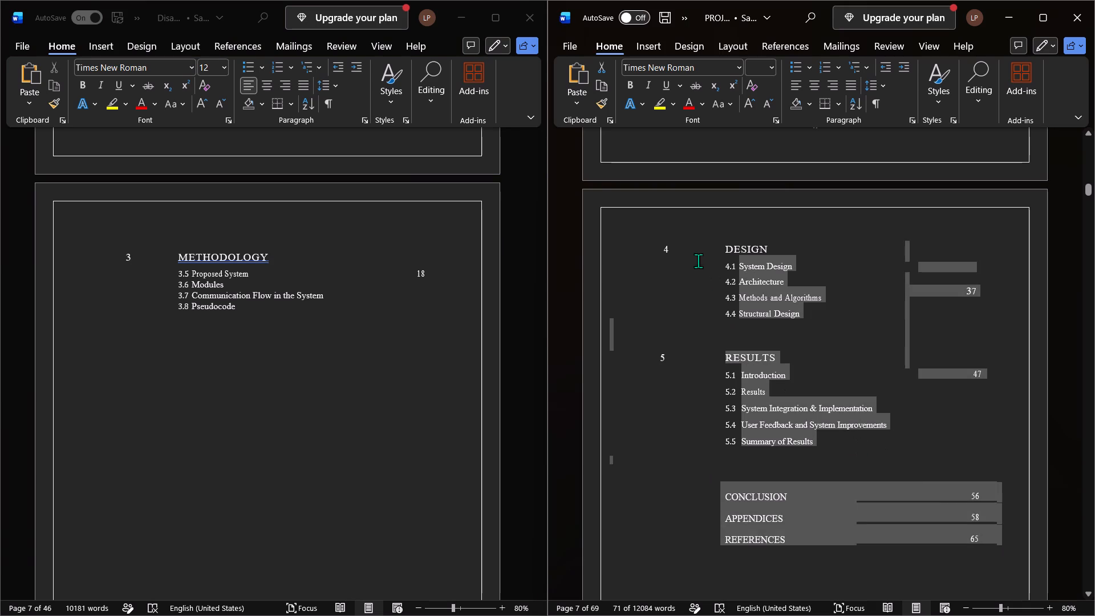
left_click_drag(698, 261, 654, 249)
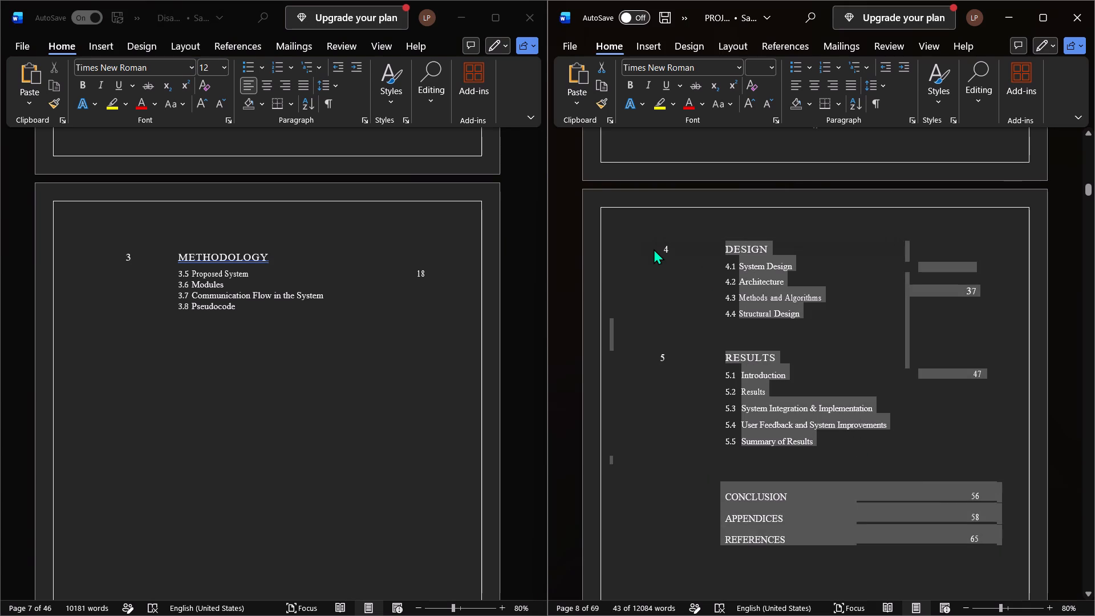
key("ctrl+c")
Replace the leftover METHODOLOGY block with entries 3.5 to 3.8 on the report's page after vi with the copied template entries.
left_click_drag(115, 257, 354, 323)
left_click_drag(354, 323, 117, 263)
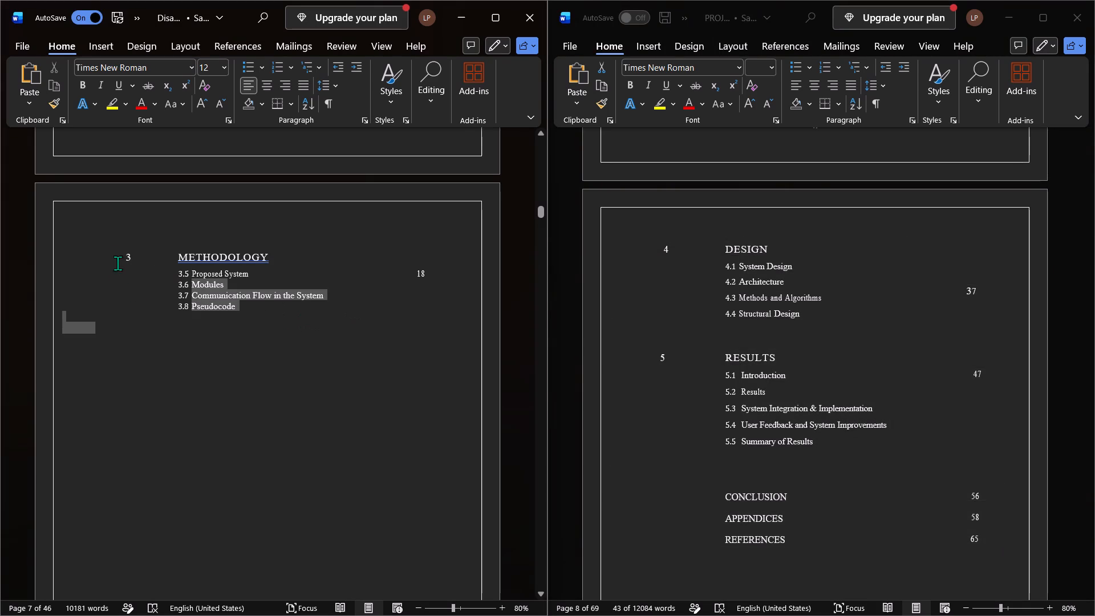
left_click_drag(117, 263, 99, 254)
key("ctrl+v")
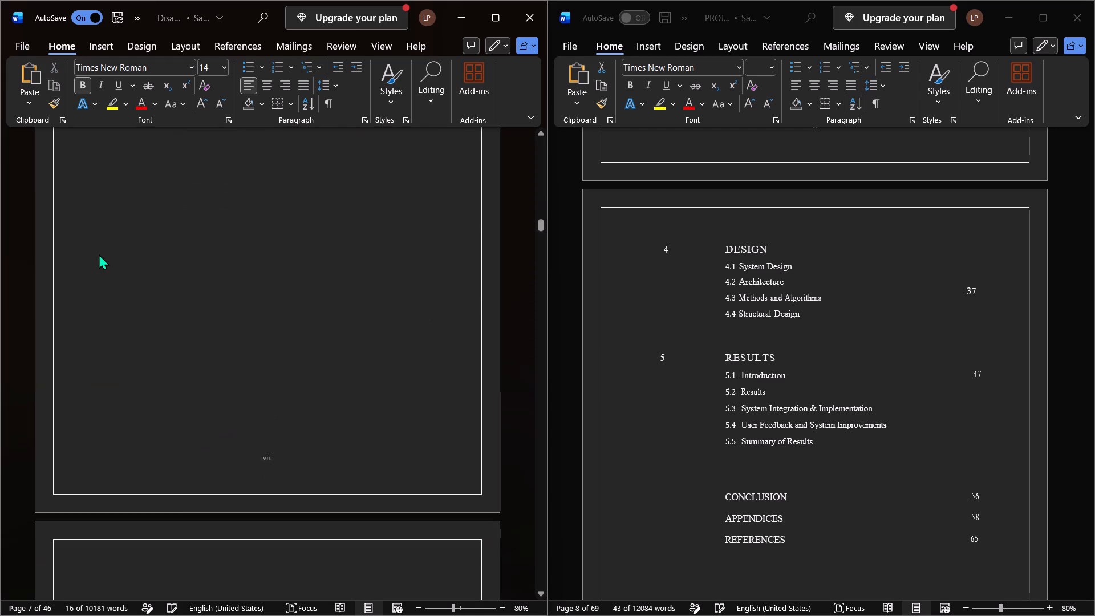
Check the pasted DESIGN and RESULTS entries and their numbering on the report's second contents page.
scroll(319, 275, "up", 8)
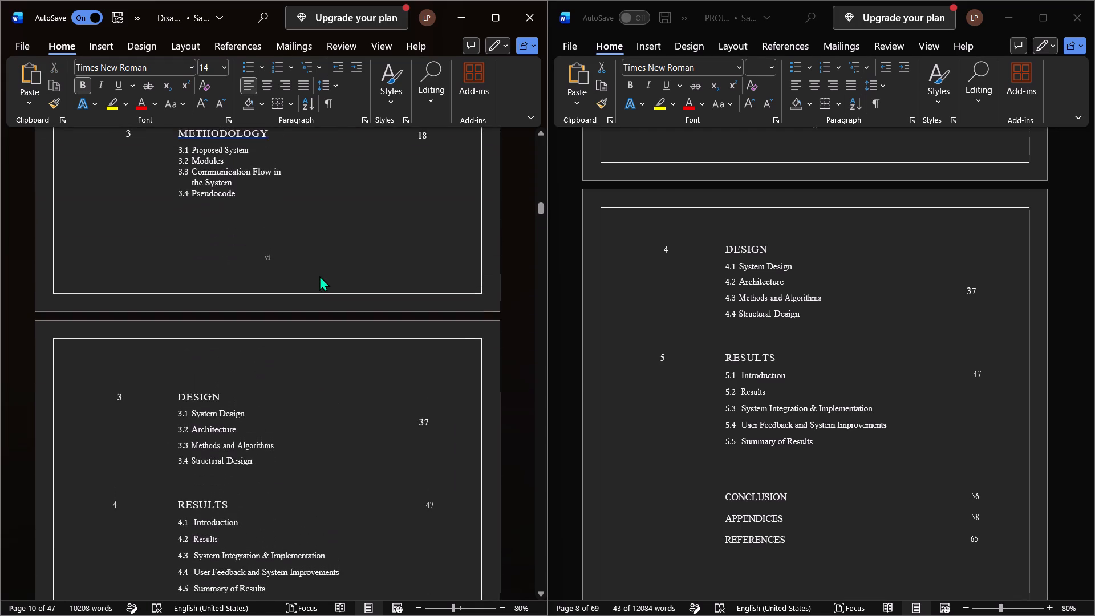
scroll(319, 275, "up", 1)
scroll(319, 275, "down", 2)
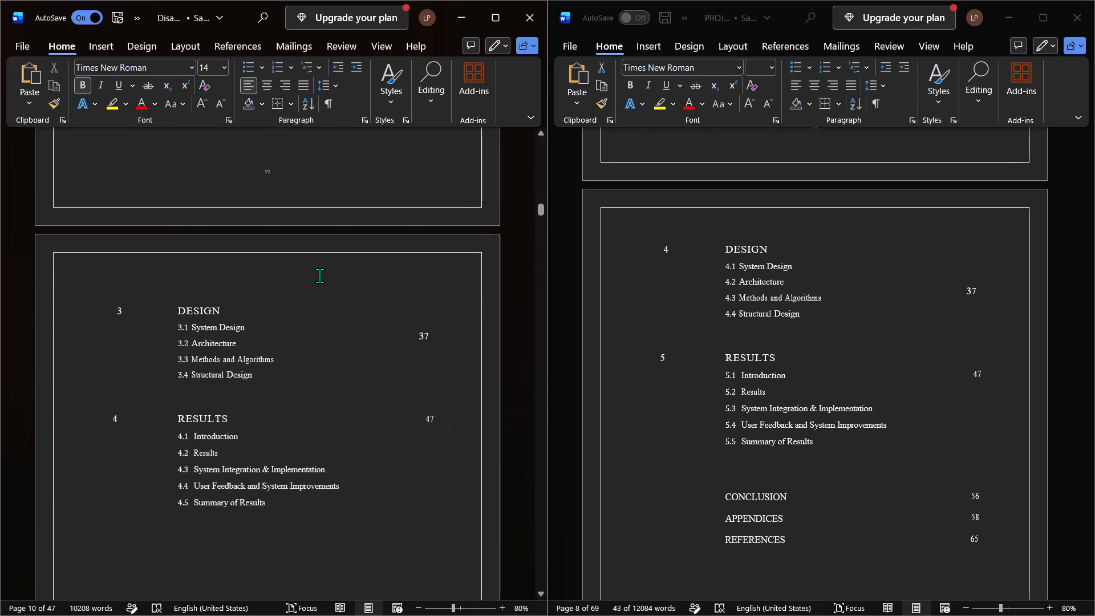
scroll(319, 275, "down", 2)
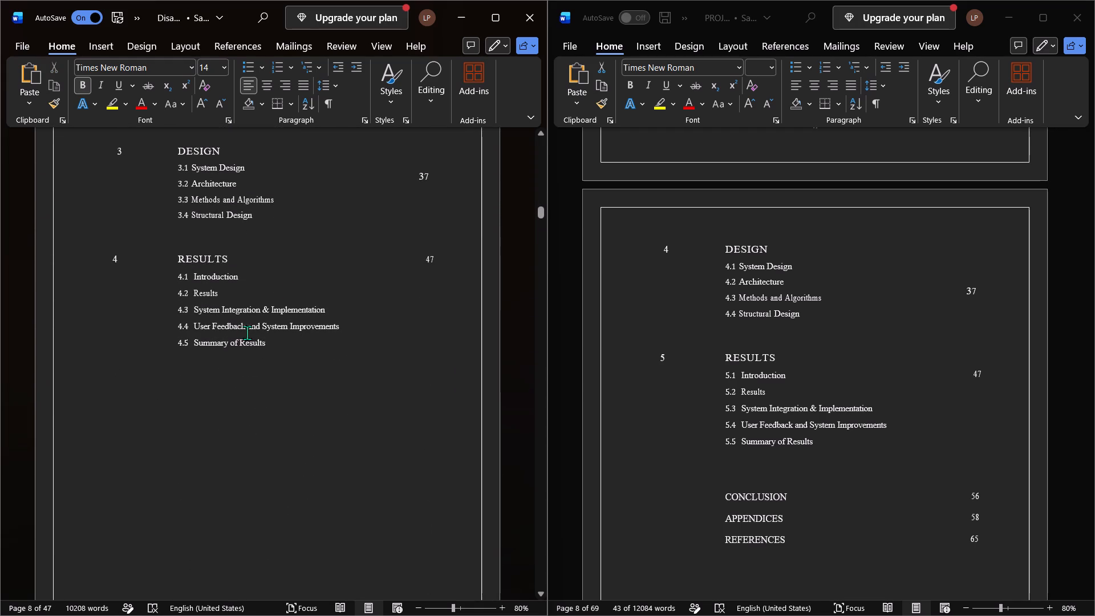
left_click(252, 346)
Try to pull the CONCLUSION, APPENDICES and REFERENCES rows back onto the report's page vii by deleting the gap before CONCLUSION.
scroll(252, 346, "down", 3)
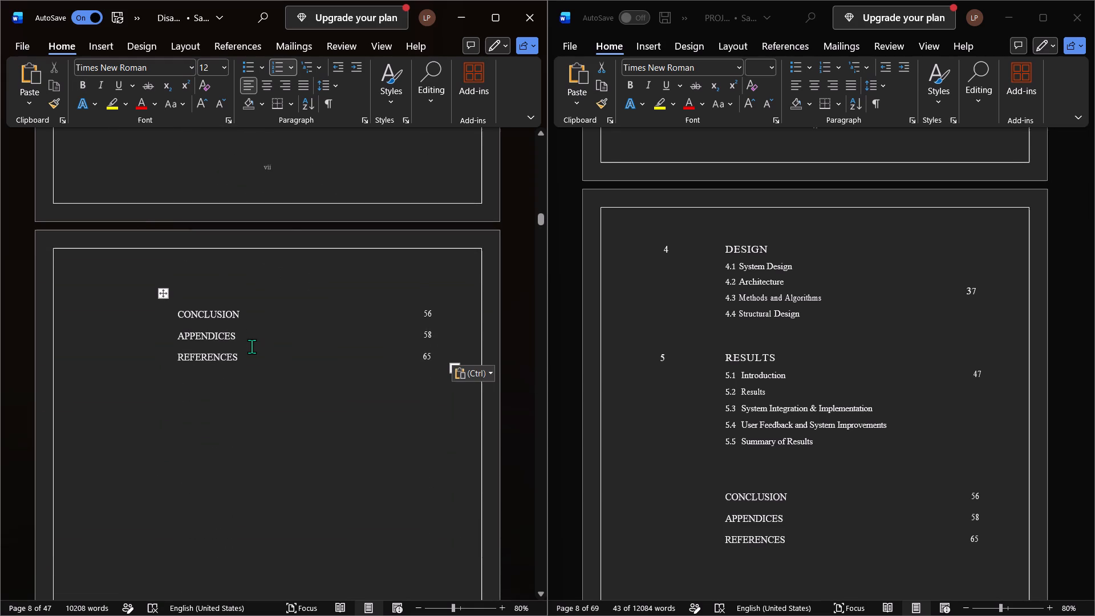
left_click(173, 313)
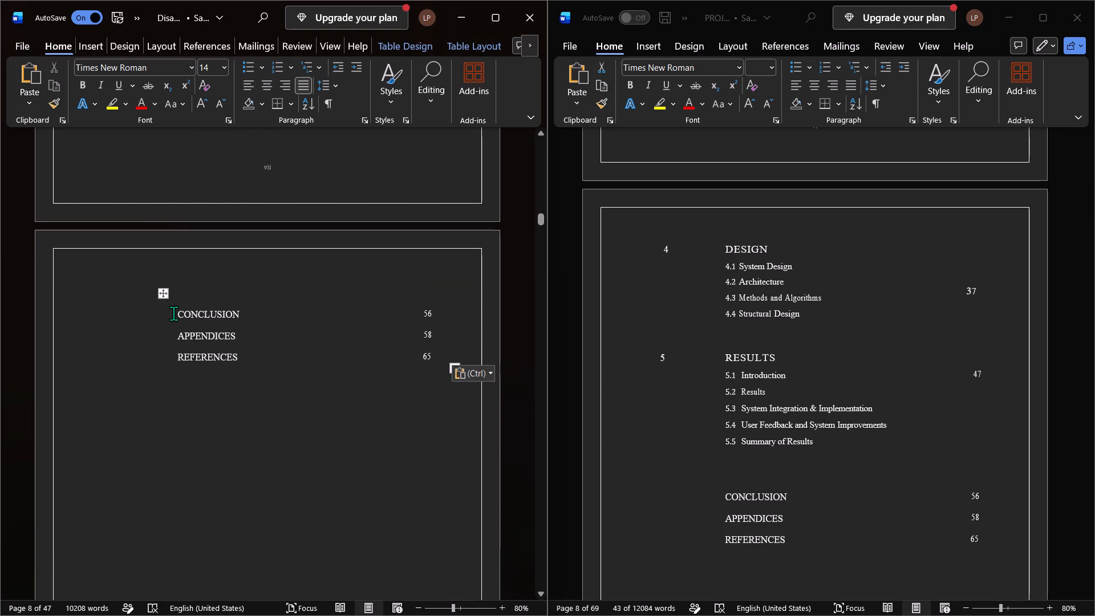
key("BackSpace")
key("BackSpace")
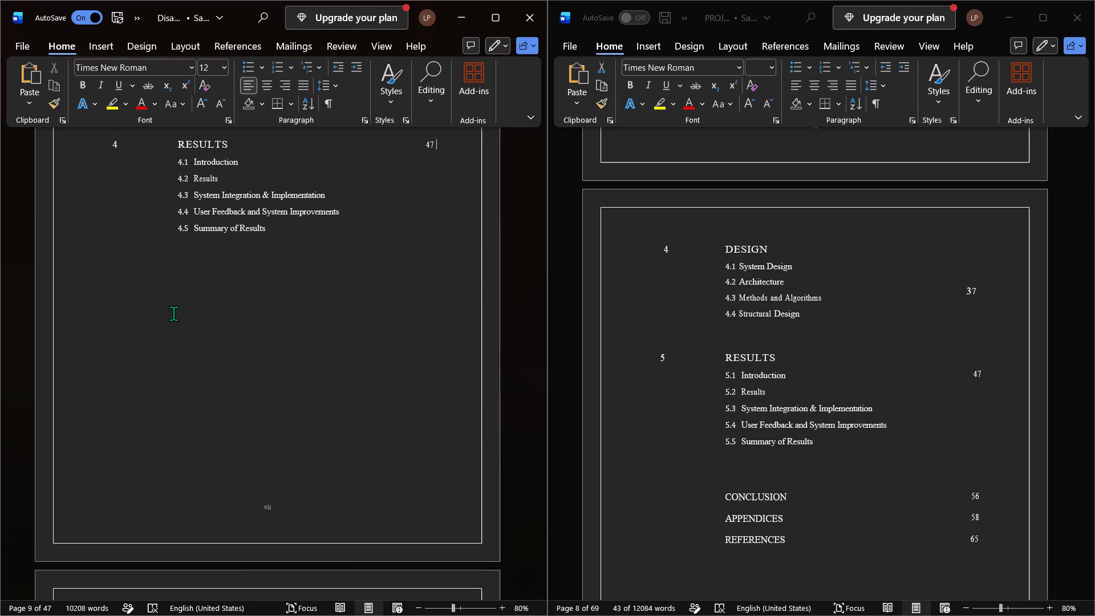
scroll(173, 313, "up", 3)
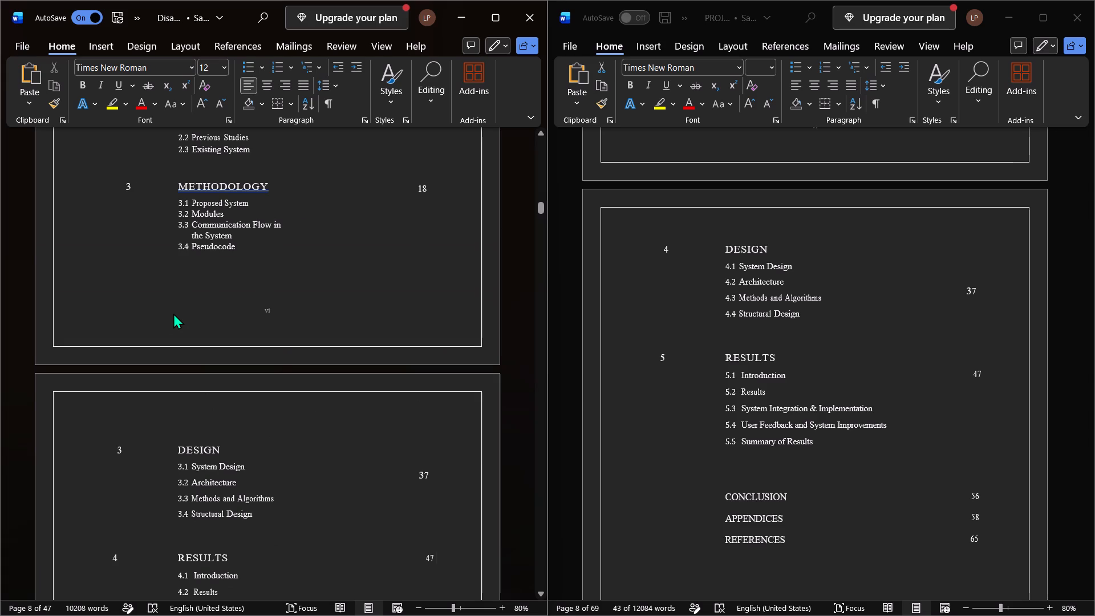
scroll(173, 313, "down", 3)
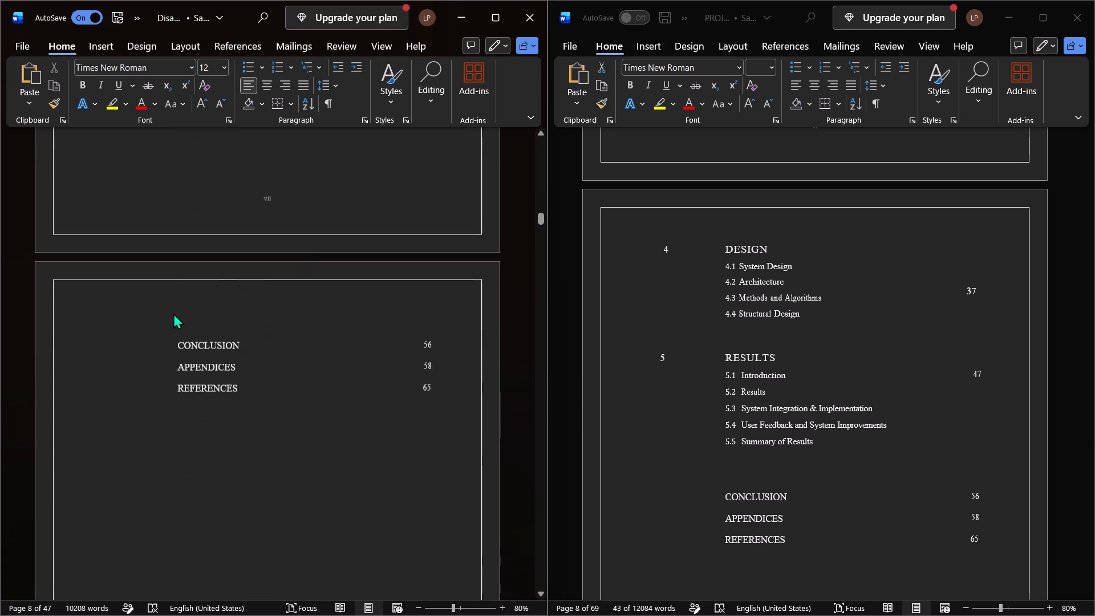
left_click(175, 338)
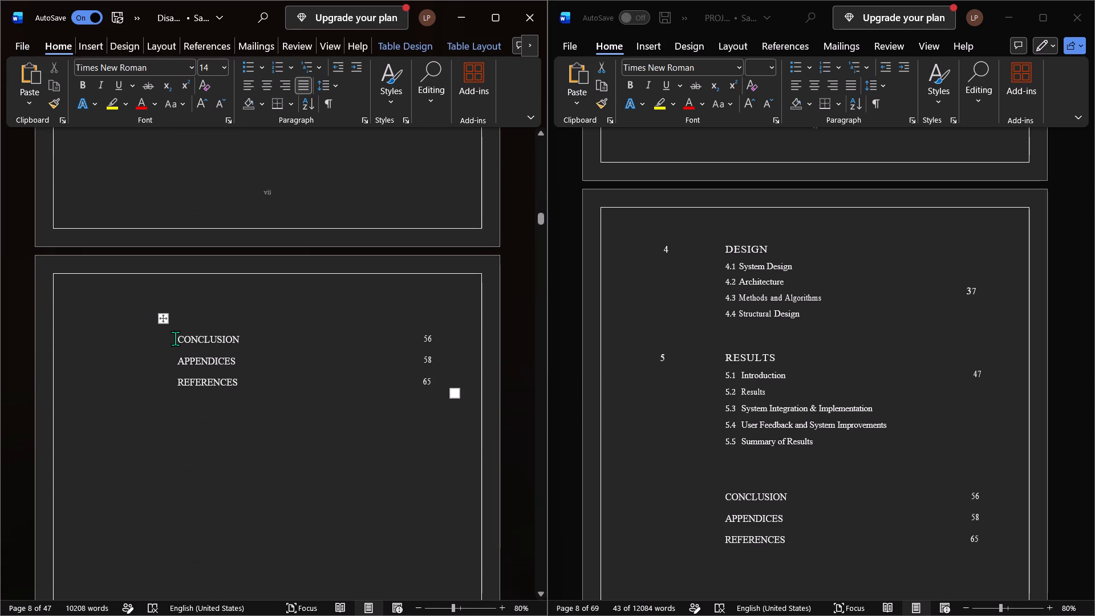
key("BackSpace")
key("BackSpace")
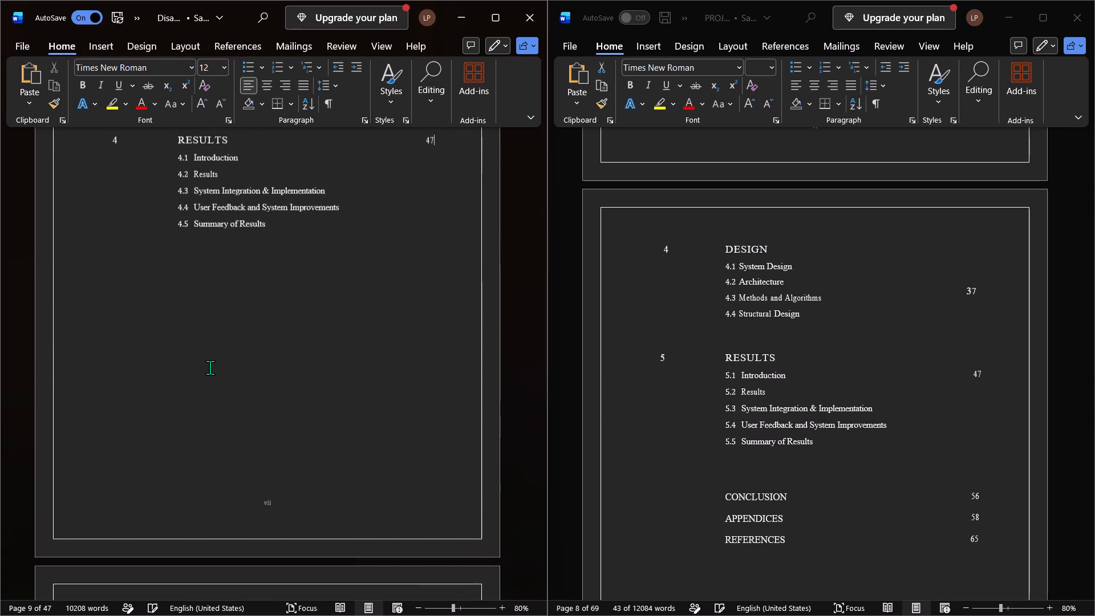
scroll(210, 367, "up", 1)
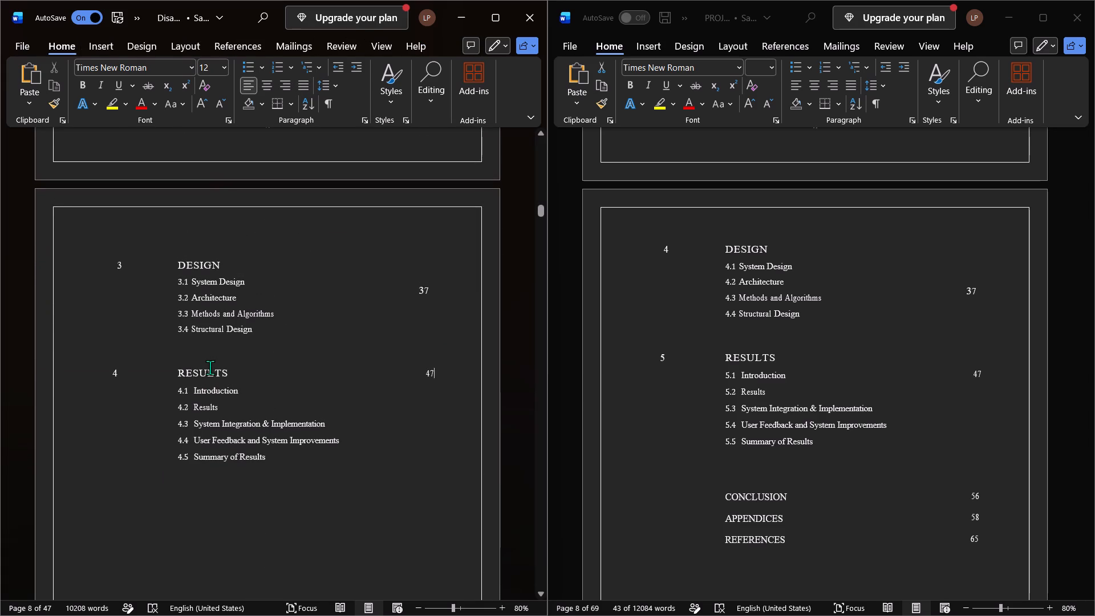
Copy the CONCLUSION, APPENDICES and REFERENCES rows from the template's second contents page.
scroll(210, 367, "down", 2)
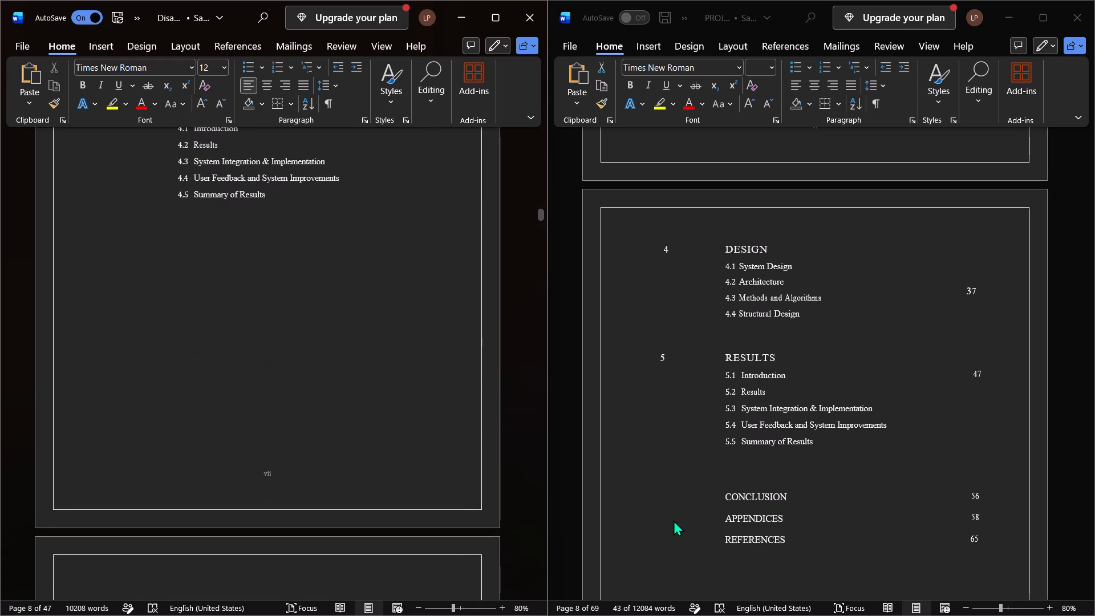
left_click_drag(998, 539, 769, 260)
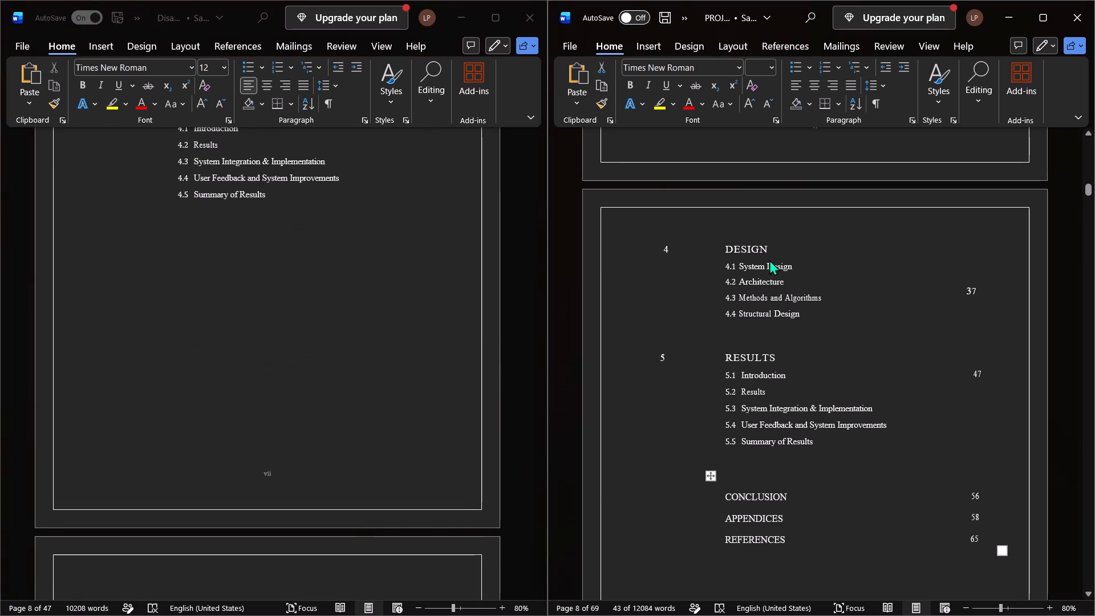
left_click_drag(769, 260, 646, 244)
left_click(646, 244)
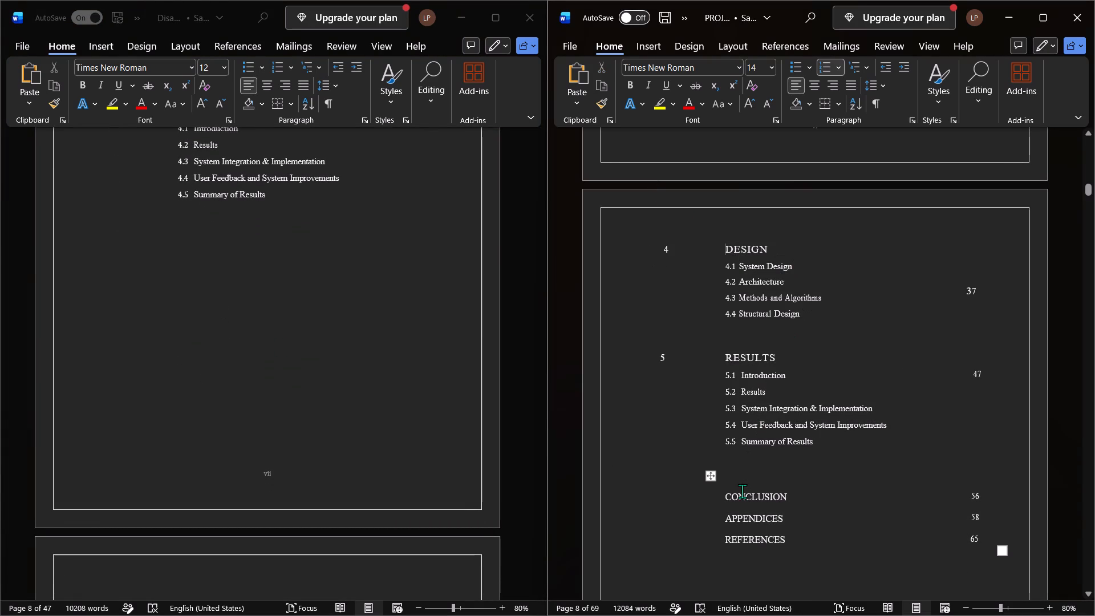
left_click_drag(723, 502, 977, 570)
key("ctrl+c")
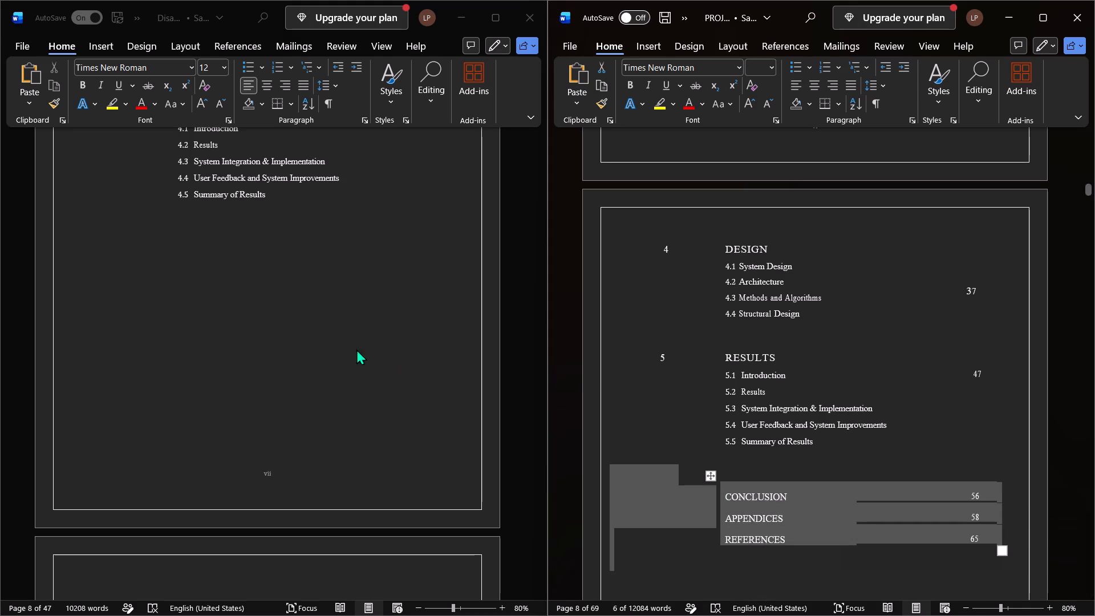
Insert blank lines below entry 4.5 Summary of Results on the report's page vii.
left_click(202, 242)
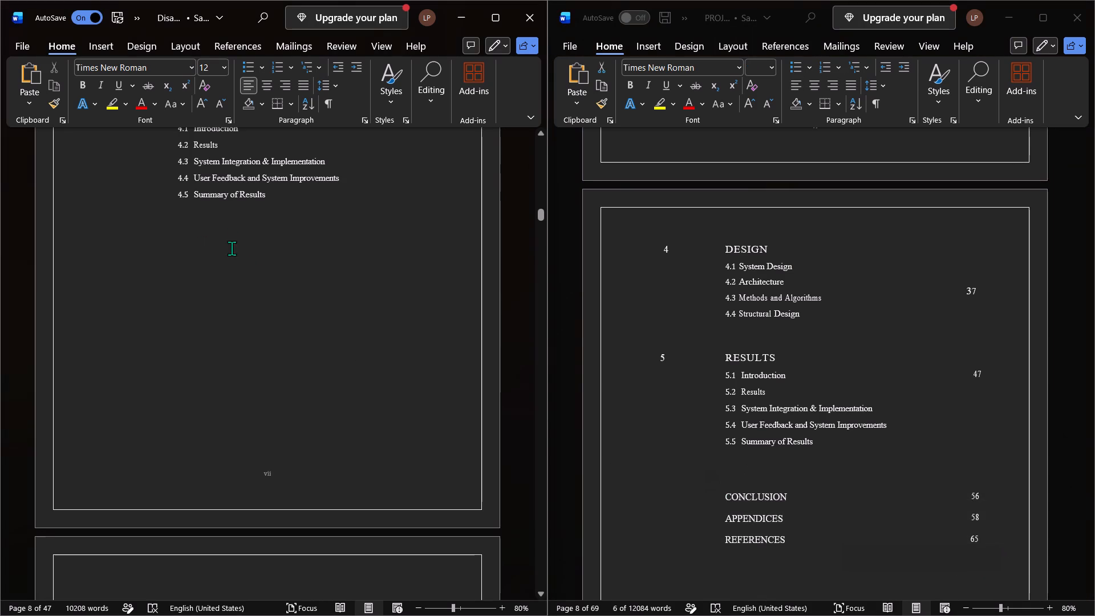
left_click(326, 198)
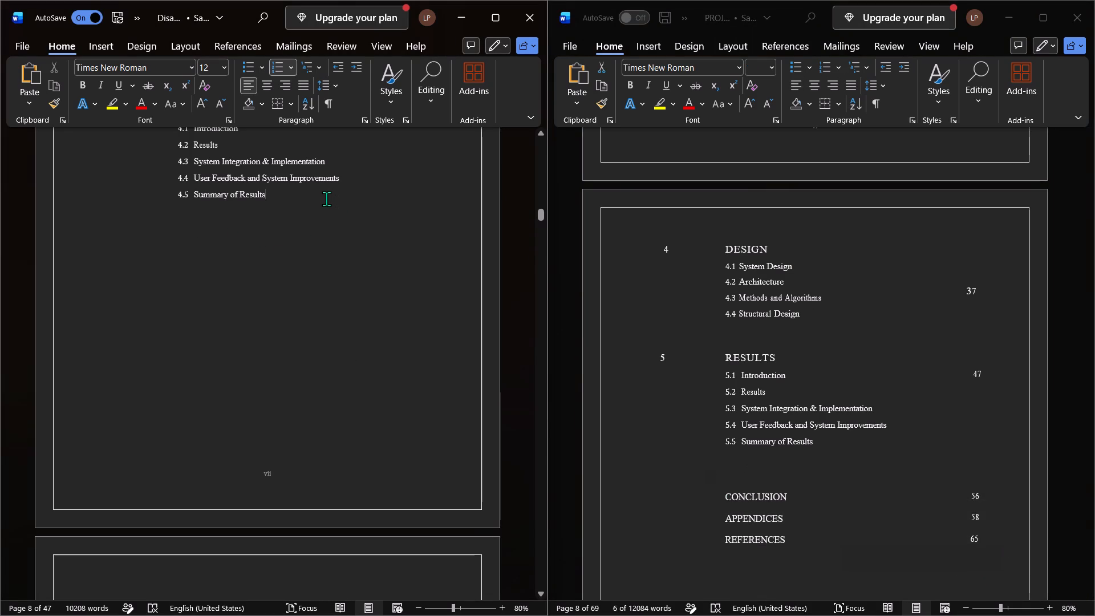
key("Return")
key("Return")
key("Return")
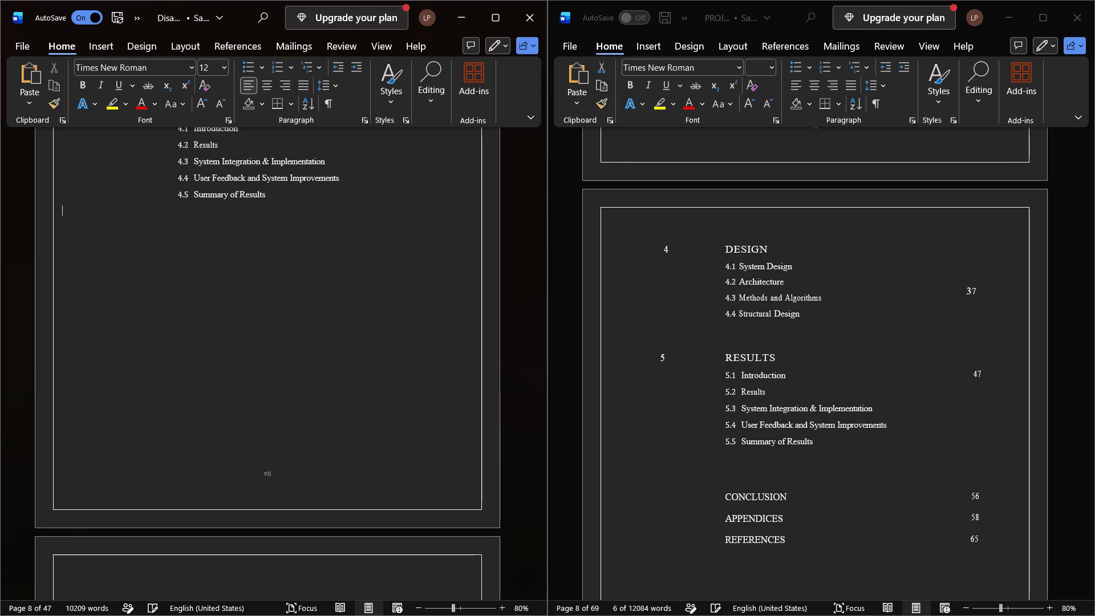
key("Down")
key("Down")
key("Down")
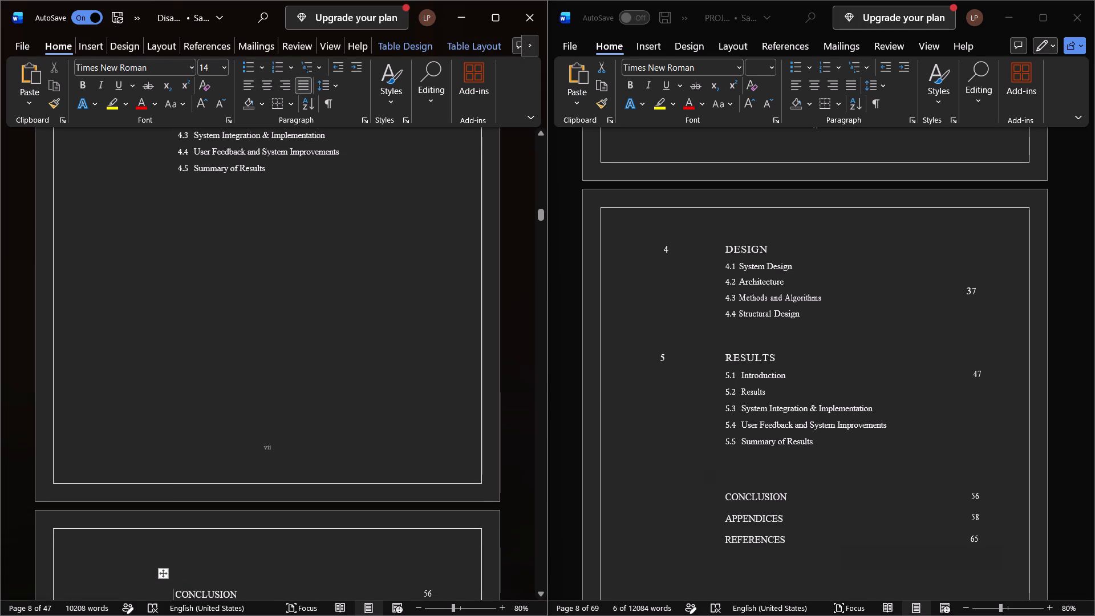
Compare the report's pages from the DESIGN entries onward with the template's following pages, including its LIST OF FIGURES AND TABLES.
scroll(208, 389, "down", 6)
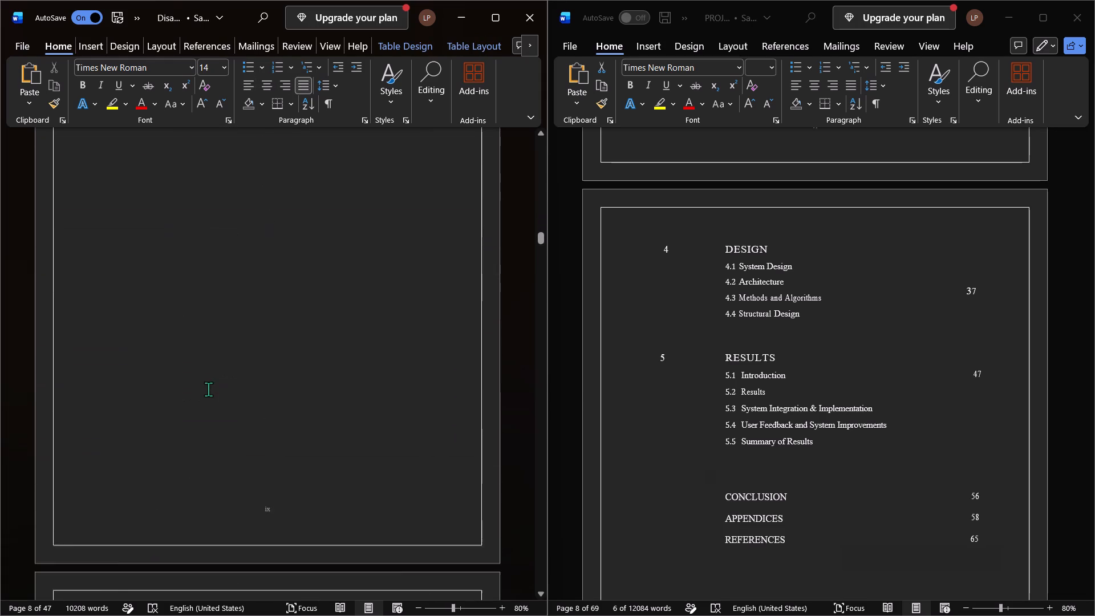
scroll(208, 389, "down", 2)
scroll(208, 389, "up", 4)
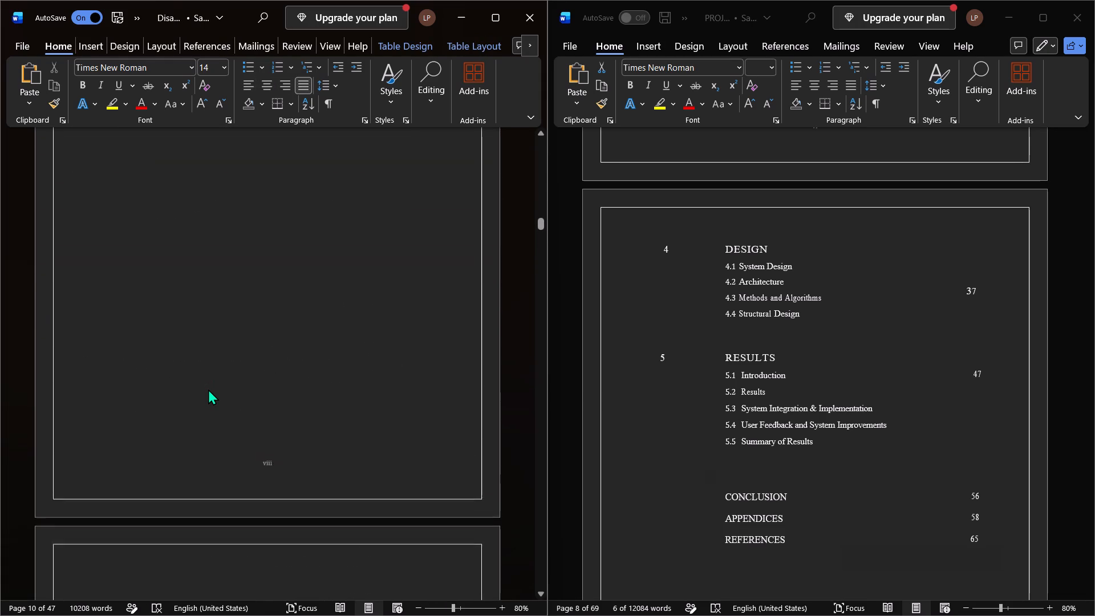
scroll(208, 389, "up", 4)
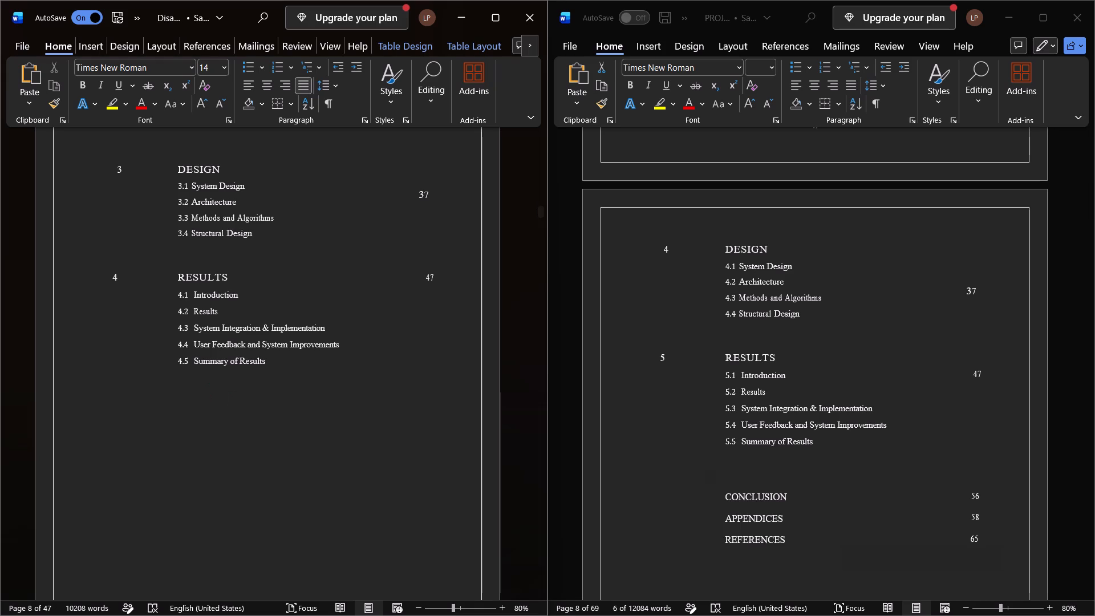
scroll(676, 319, "down", 10)
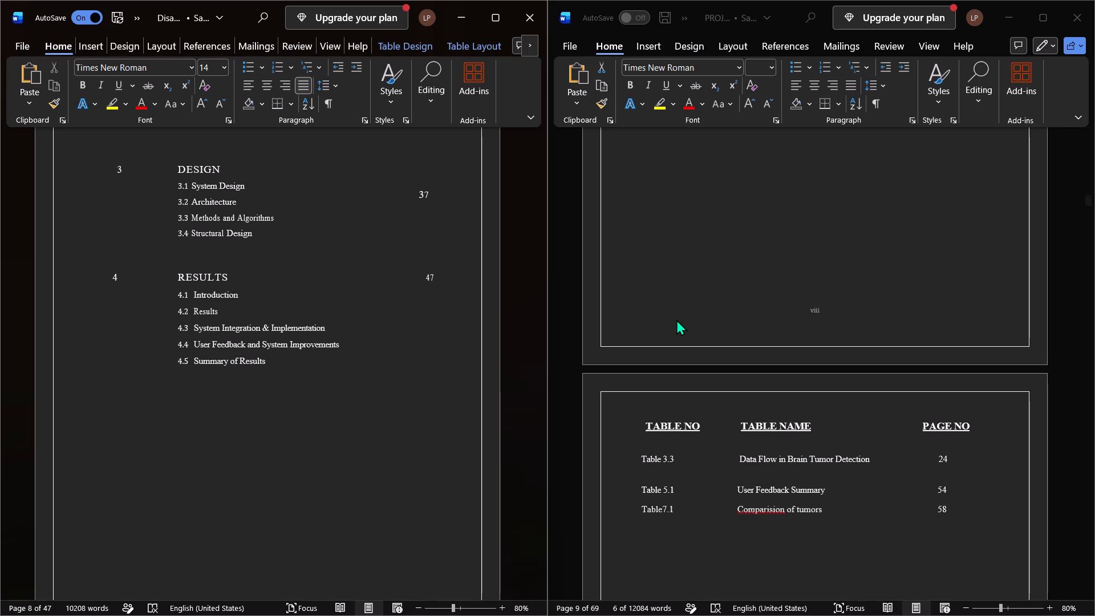
scroll(415, 436, "down", 2)
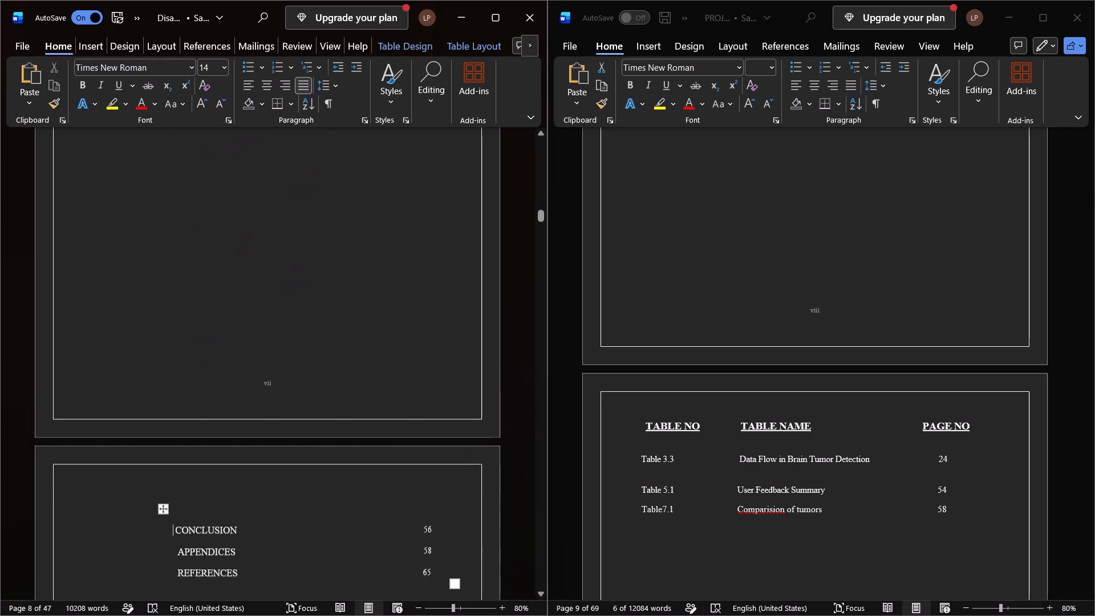
scroll(415, 436, "down", 2)
scroll(671, 442, "up", 1)
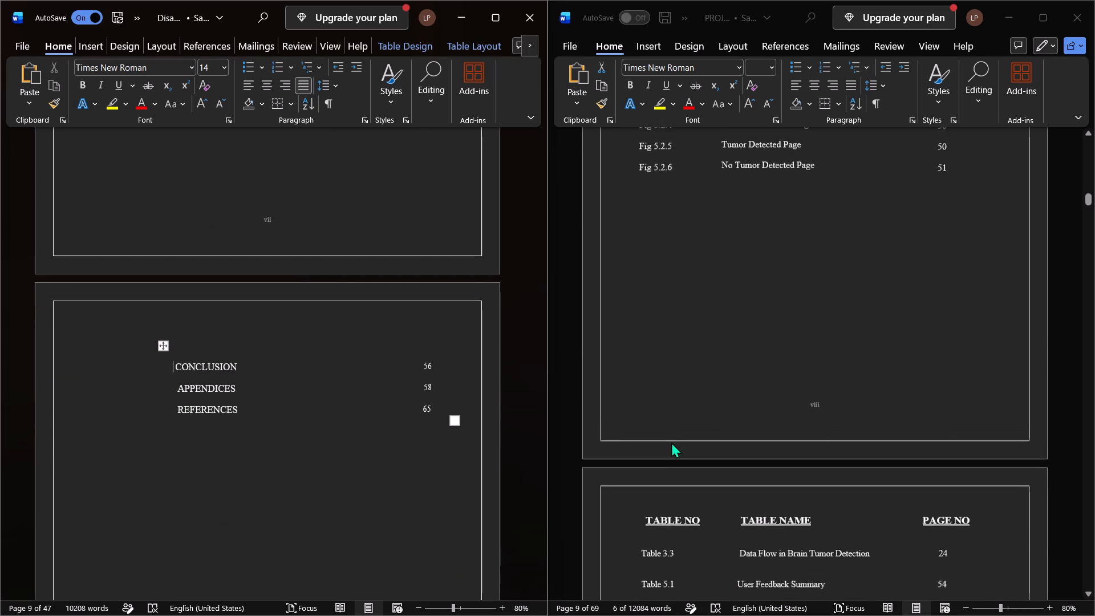
scroll(671, 442, "up", 4)
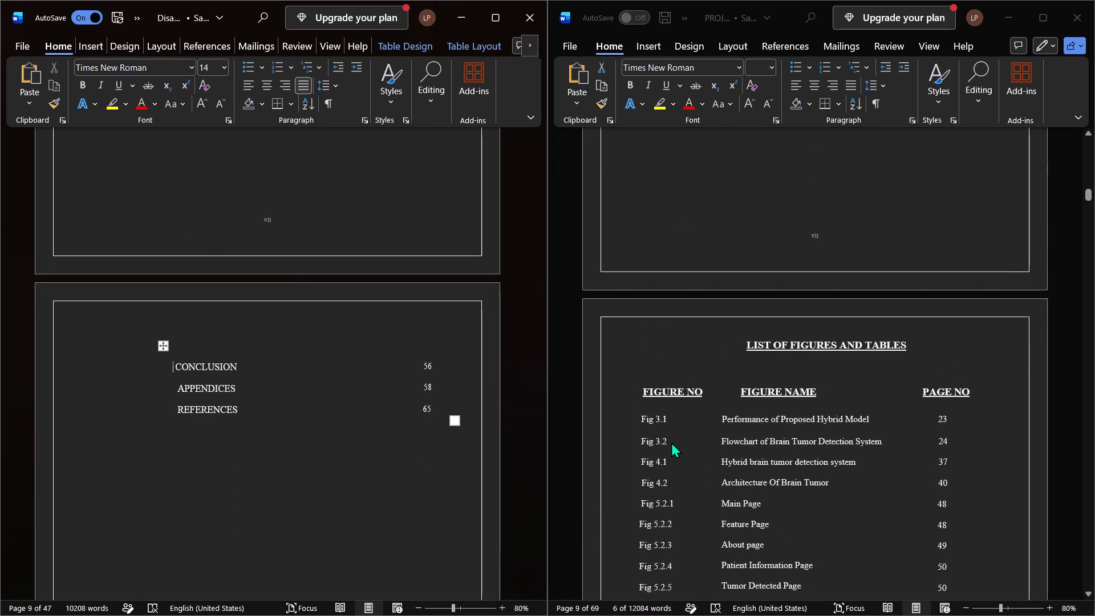
Copy the template's CONCLUSION, APPENDICES and REFERENCES rows with their page numbers and paste them below entry 4.5 on the report's page vii.
scroll(671, 442, "up", 2)
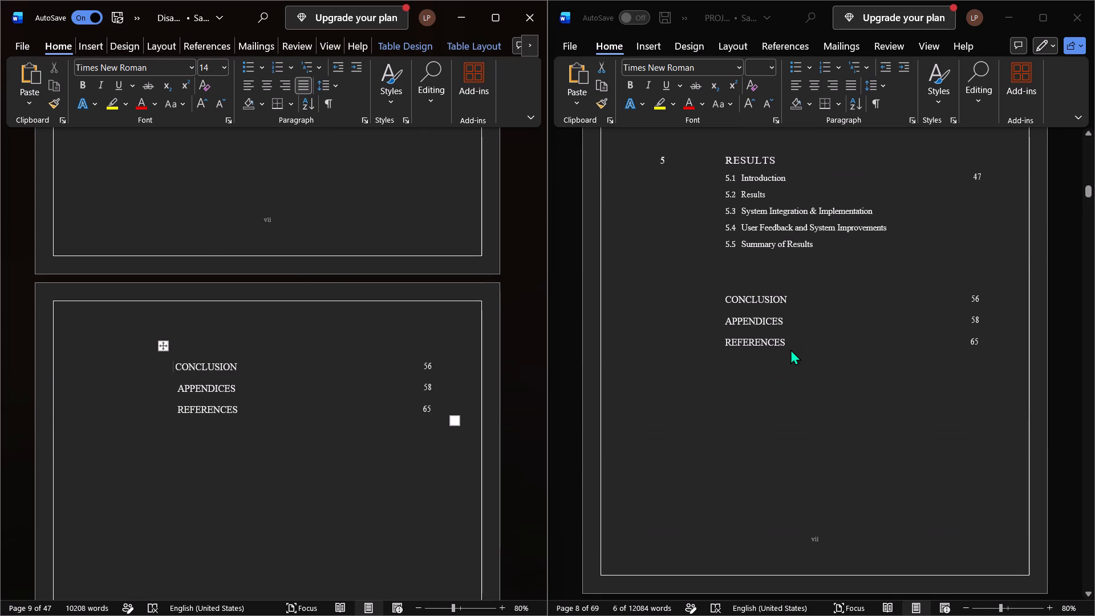
left_click_drag(724, 292, 789, 325)
key("ctrl+c")
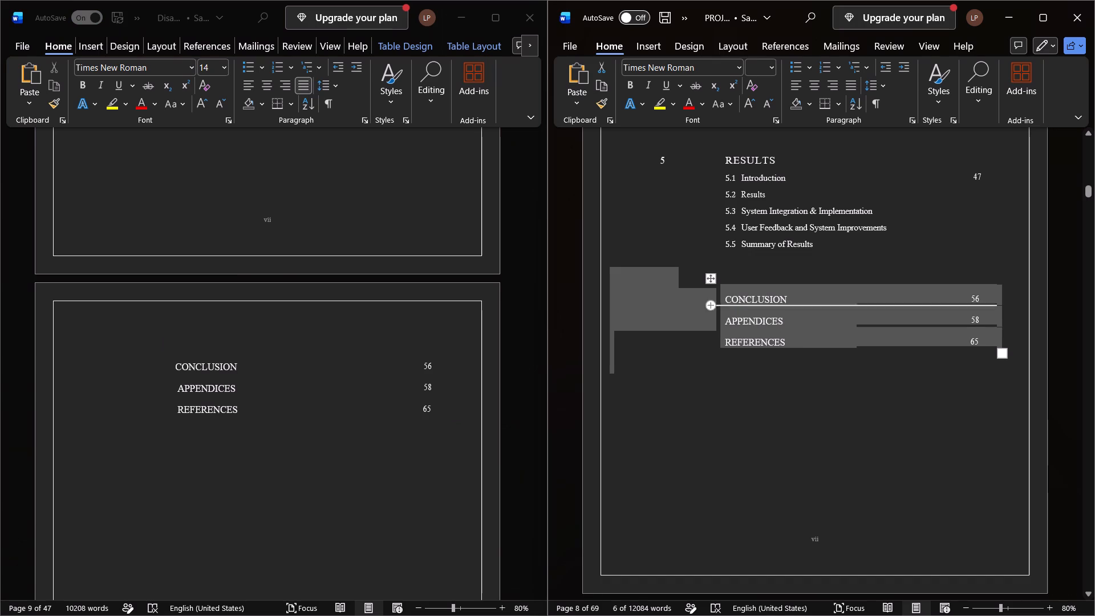
scroll(478, 283, "up", 3)
left_click(333, 297)
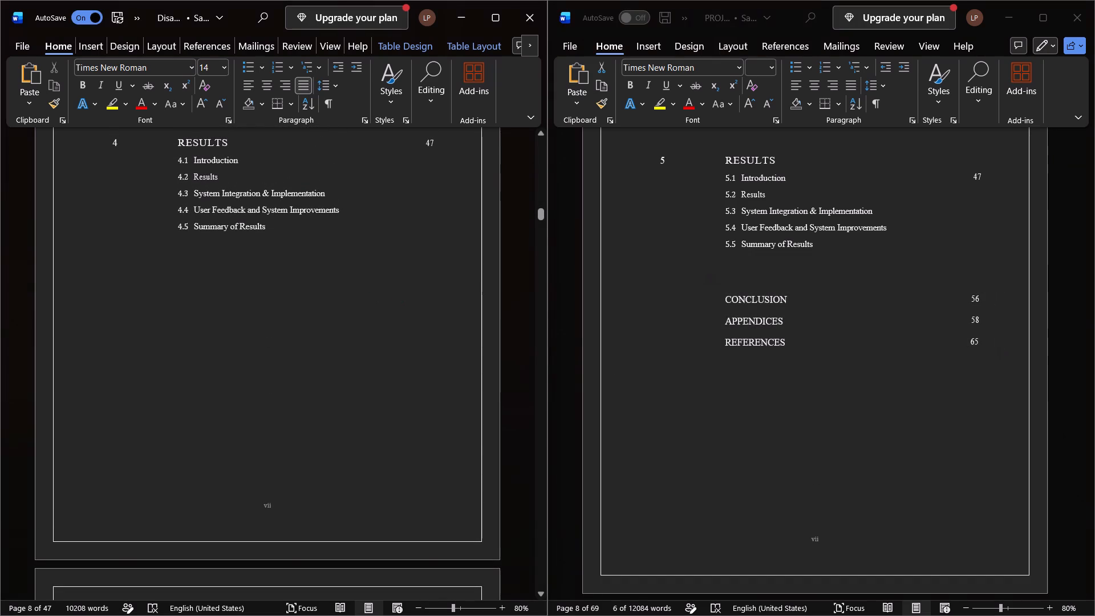
left_click(290, 236)
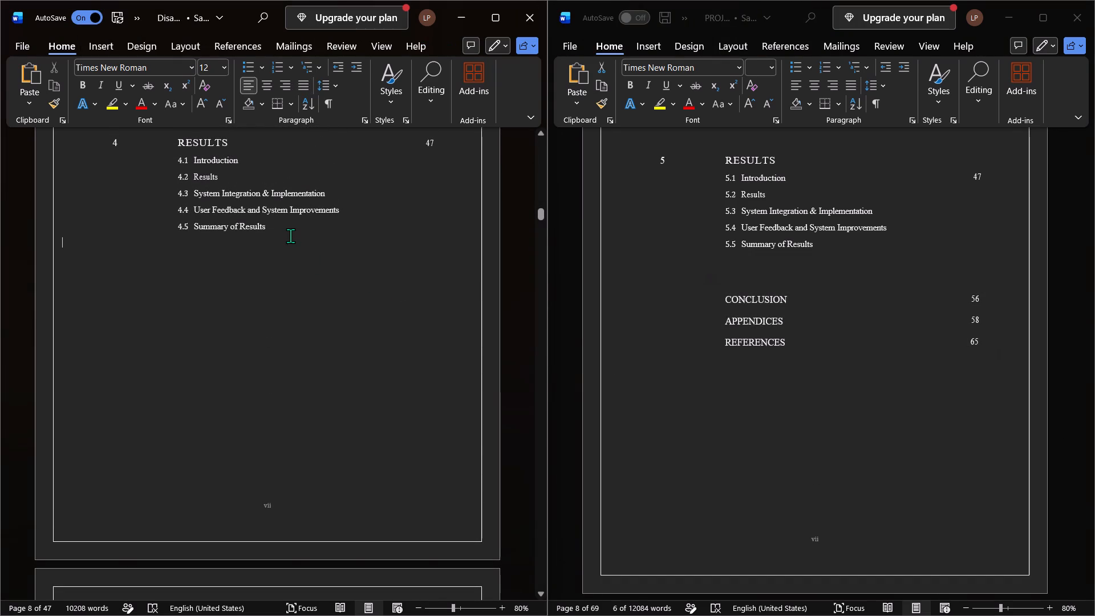
key("ctrl+v")
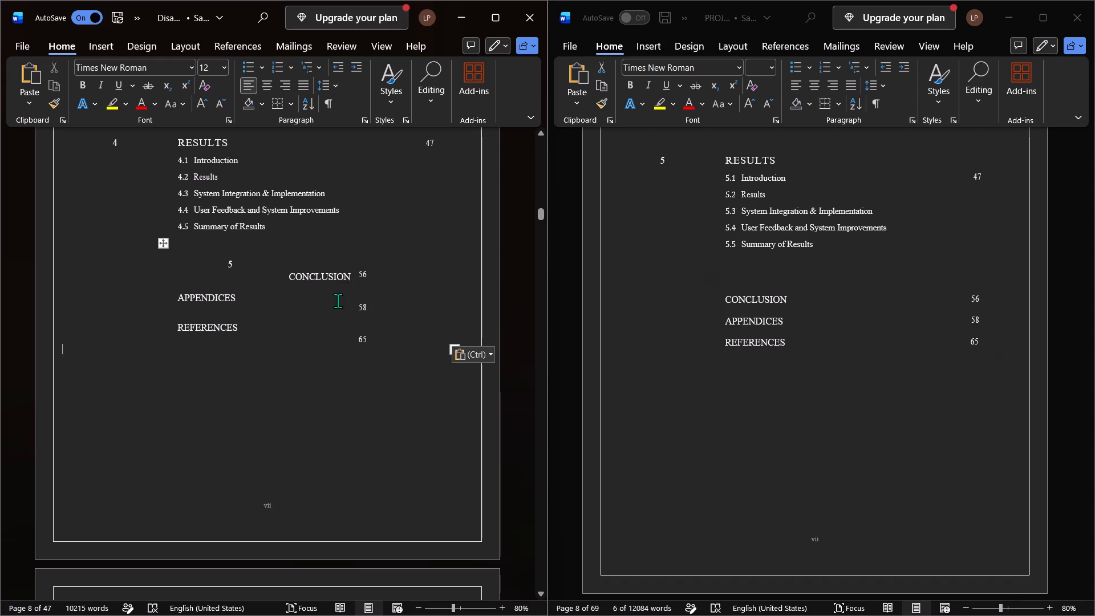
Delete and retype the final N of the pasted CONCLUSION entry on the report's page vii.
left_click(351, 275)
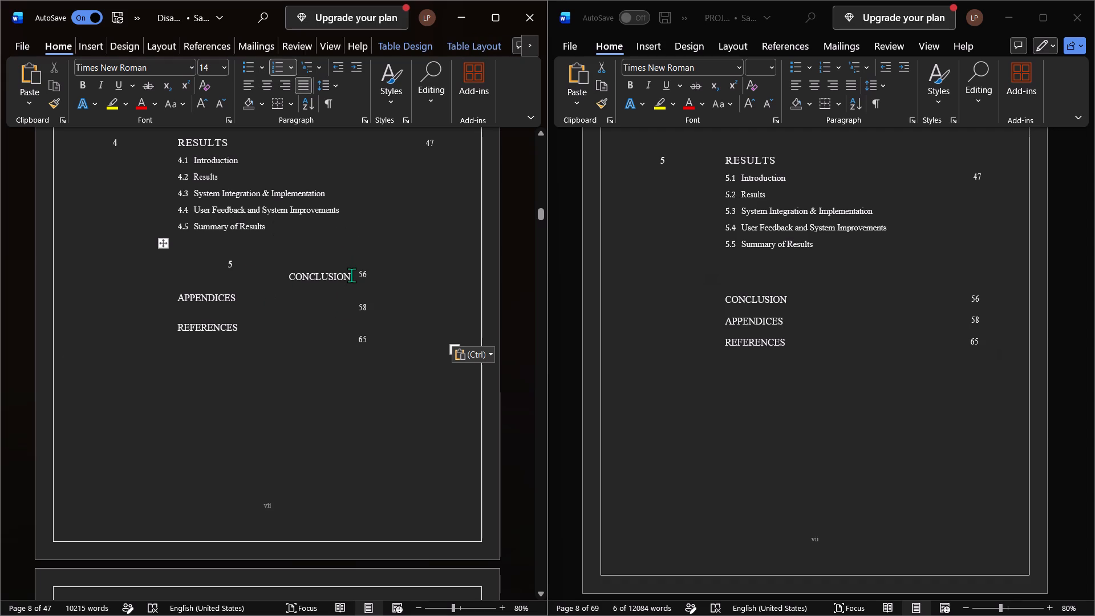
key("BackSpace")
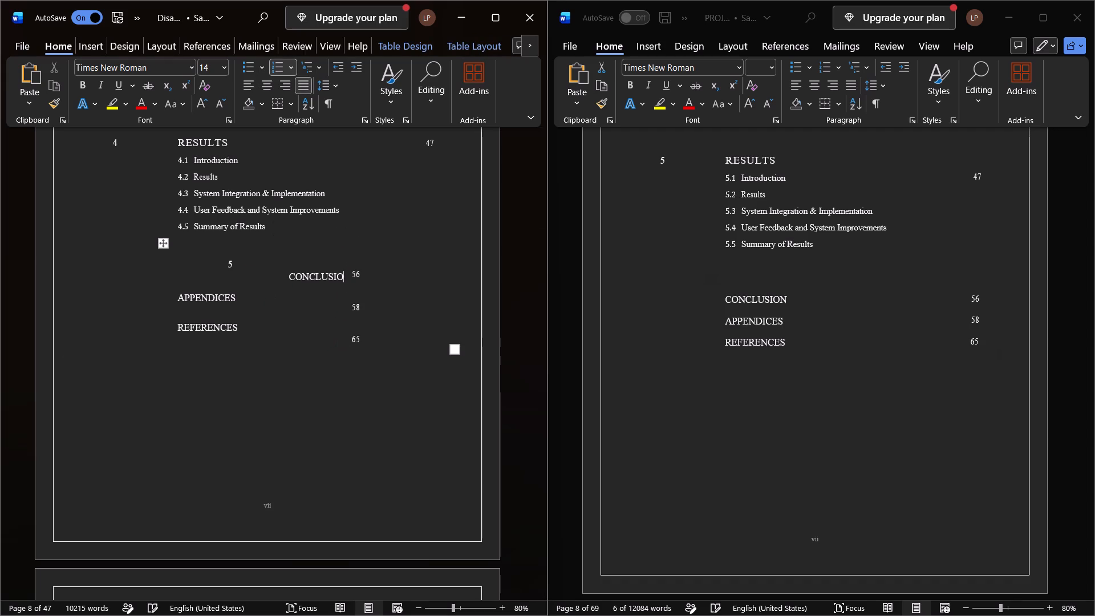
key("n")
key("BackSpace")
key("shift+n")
Pull the CONCLUSION entry up onto the same line as its number 5 on the report's page vii, keeping the number.
double_click(288, 273)
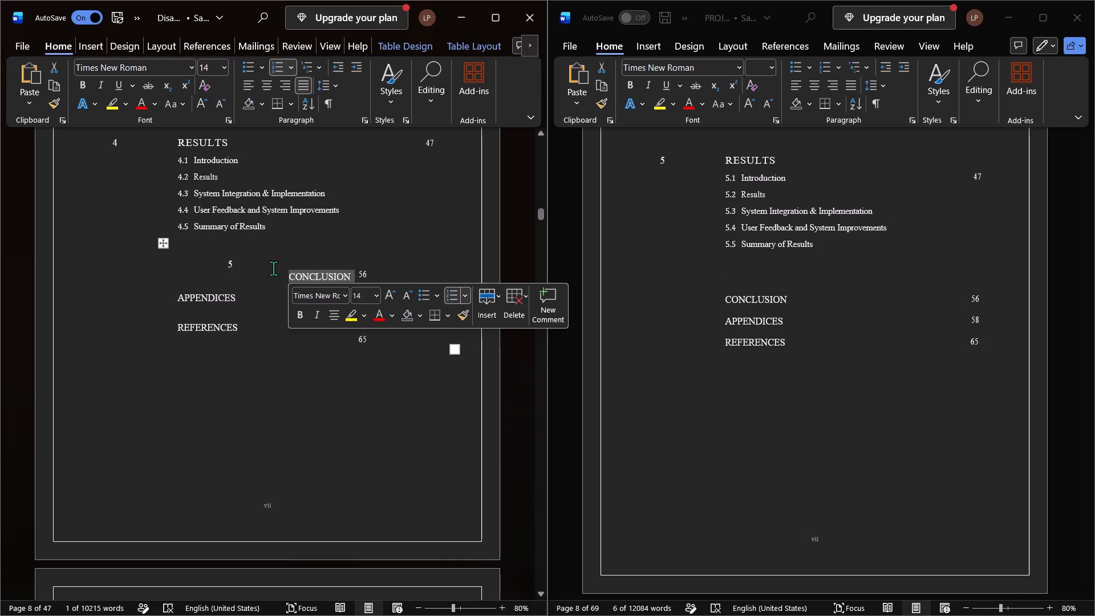
left_click(285, 270)
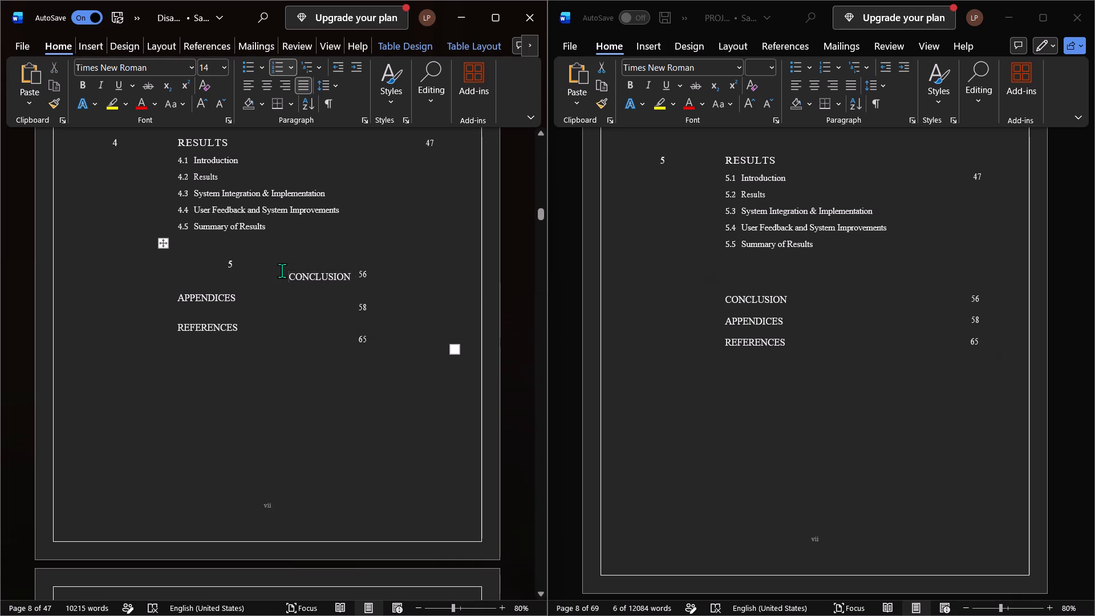
key("BackSpace")
key("BackSpace")
key("BackSpace")
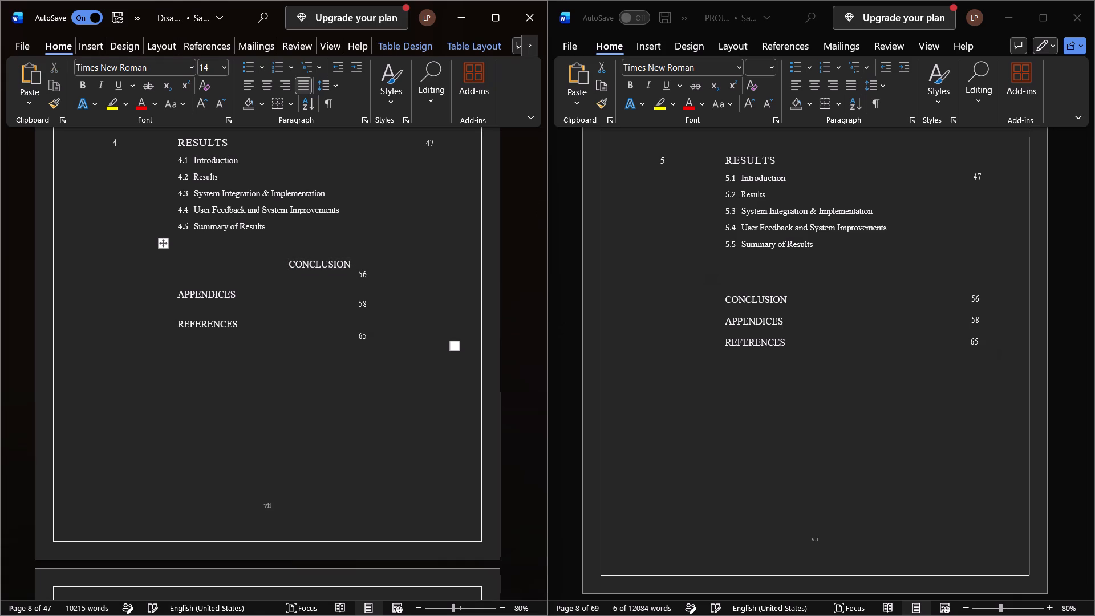
key("ctrl+z")
Try centring the CONCLUSION, APPENDICES and REFERENCES rows with their page numbers on the report's page vii, and leave them left-aligned.
scroll(451, 320, "left", 1)
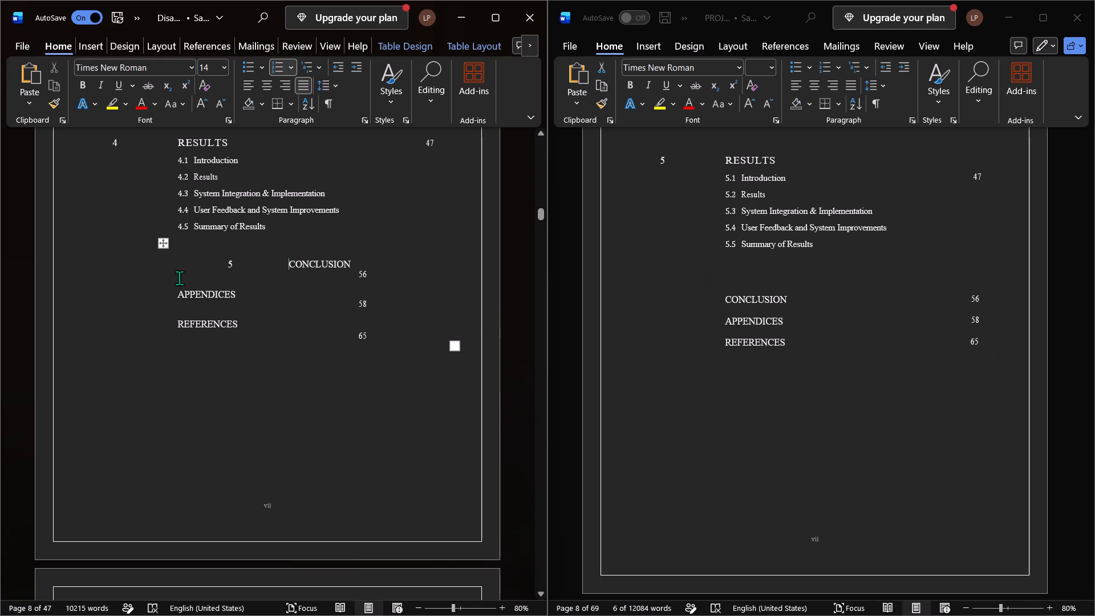
left_click(175, 271)
left_click_drag(175, 271, 368, 339)
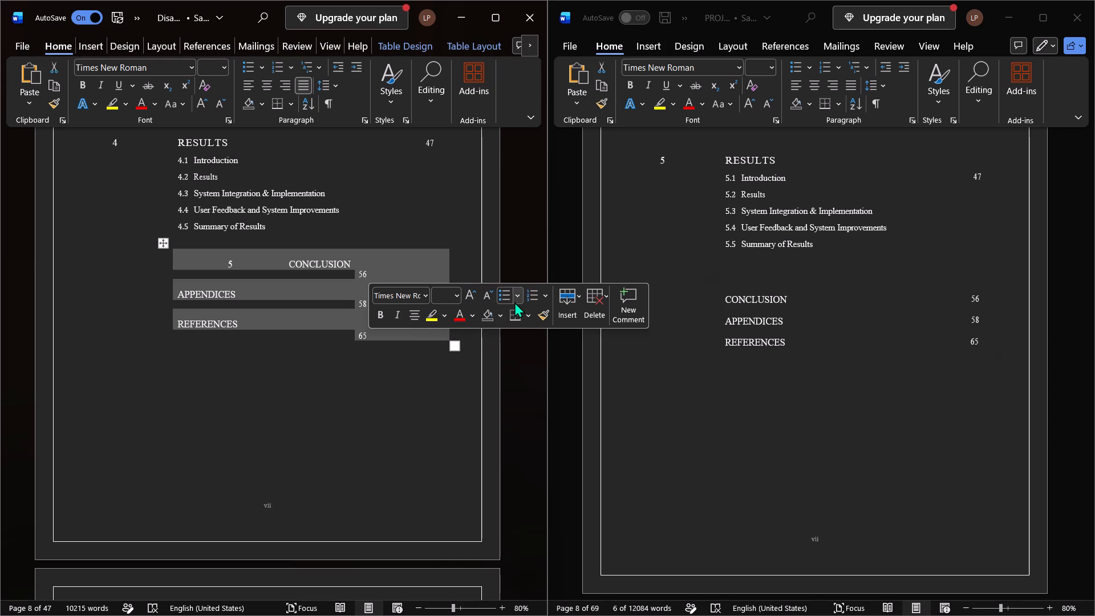
left_click(514, 302)
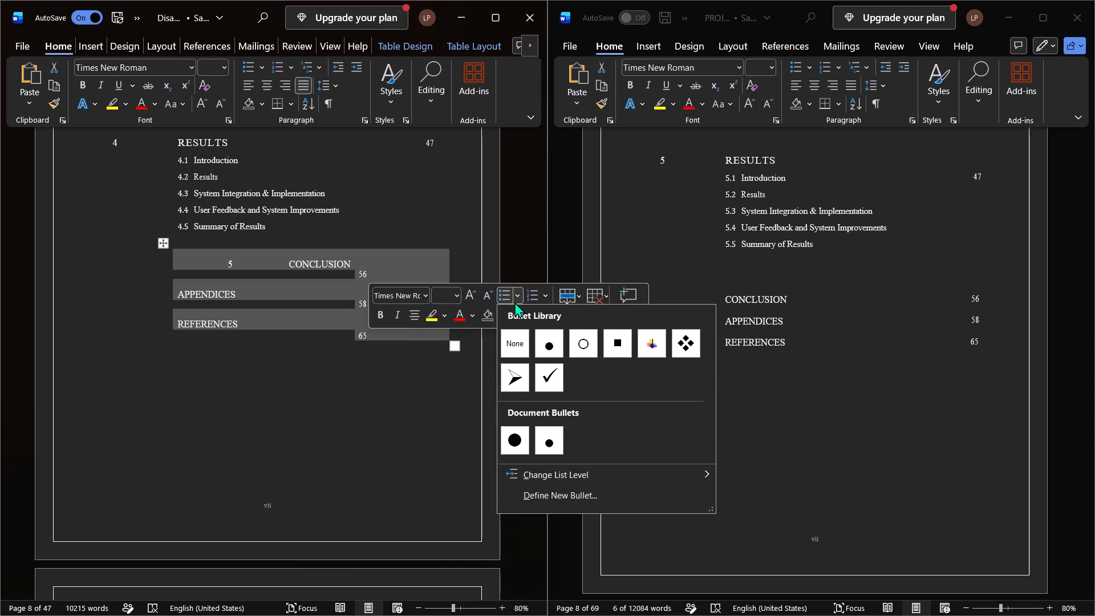
left_click(514, 302)
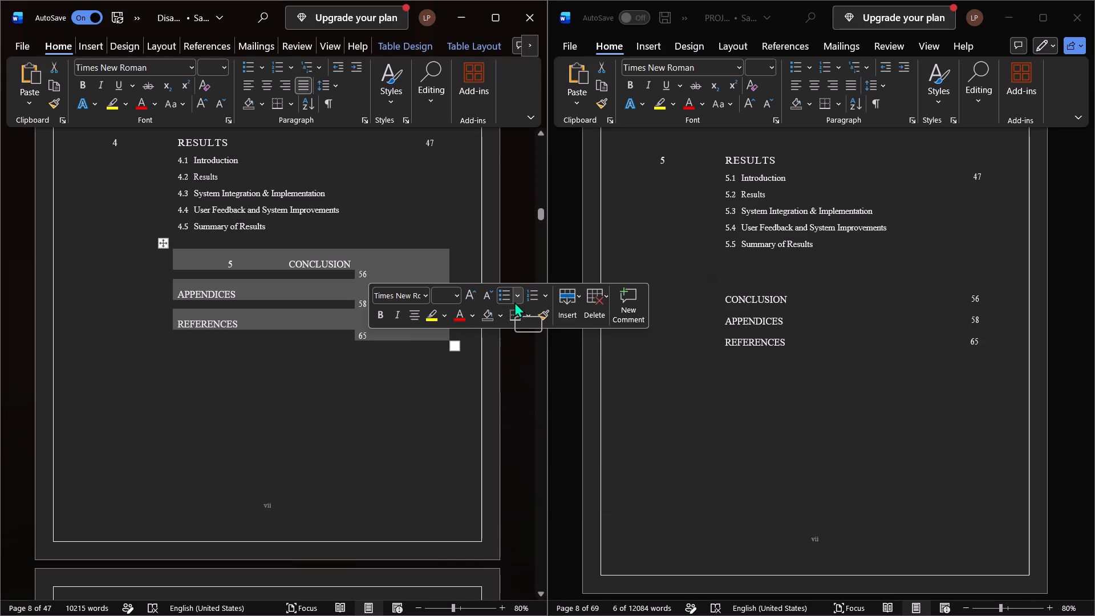
left_click(417, 316)
left_click(417, 316)
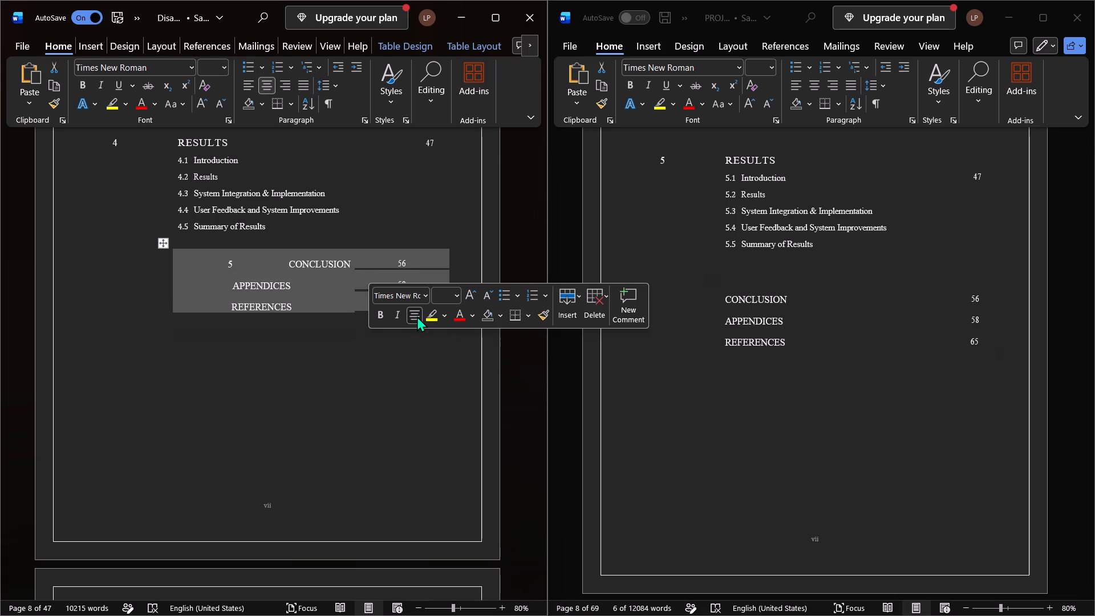
left_click(417, 316)
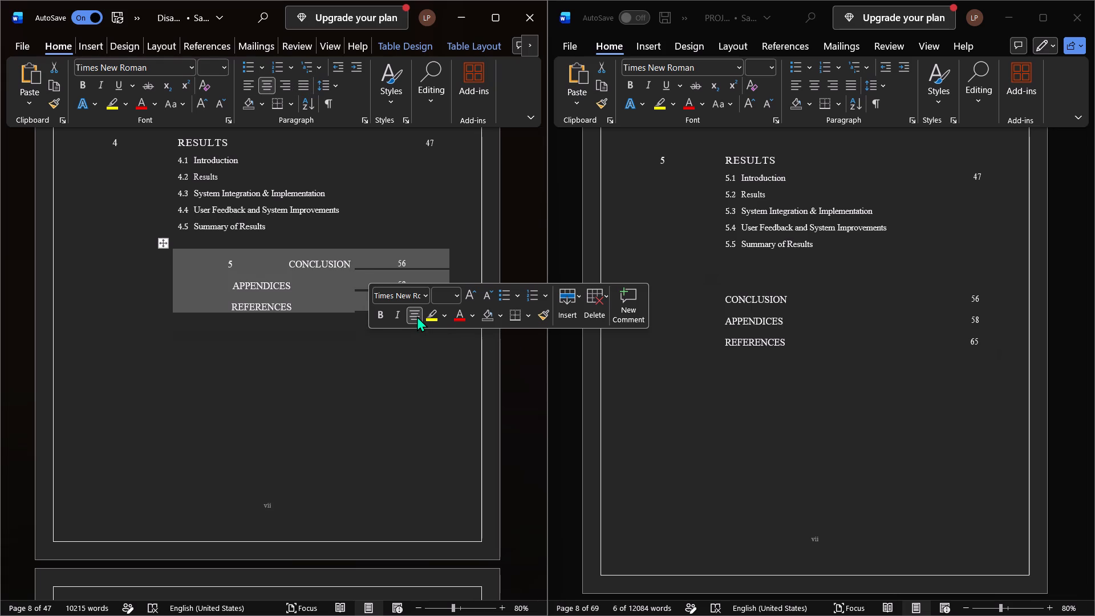
left_click(417, 316)
left_click(417, 316)
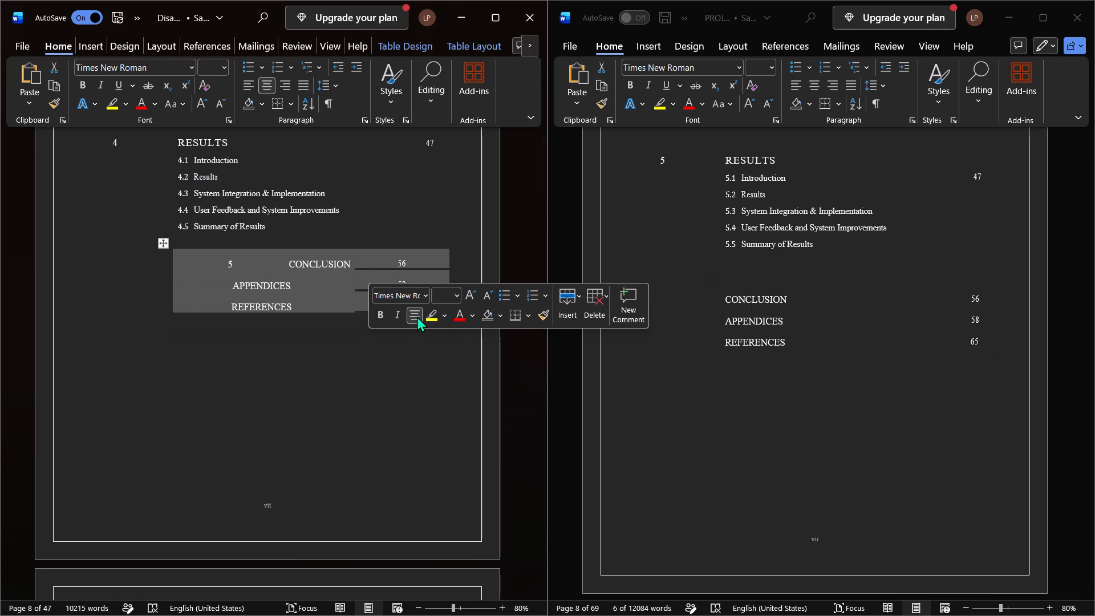
left_click(417, 316)
left_click(417, 316)
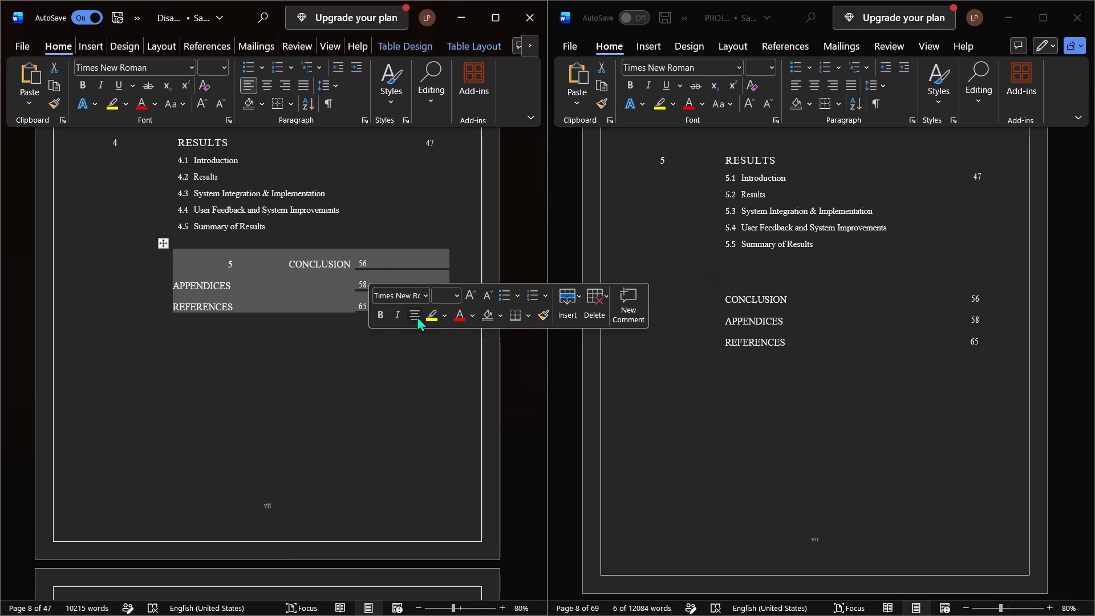